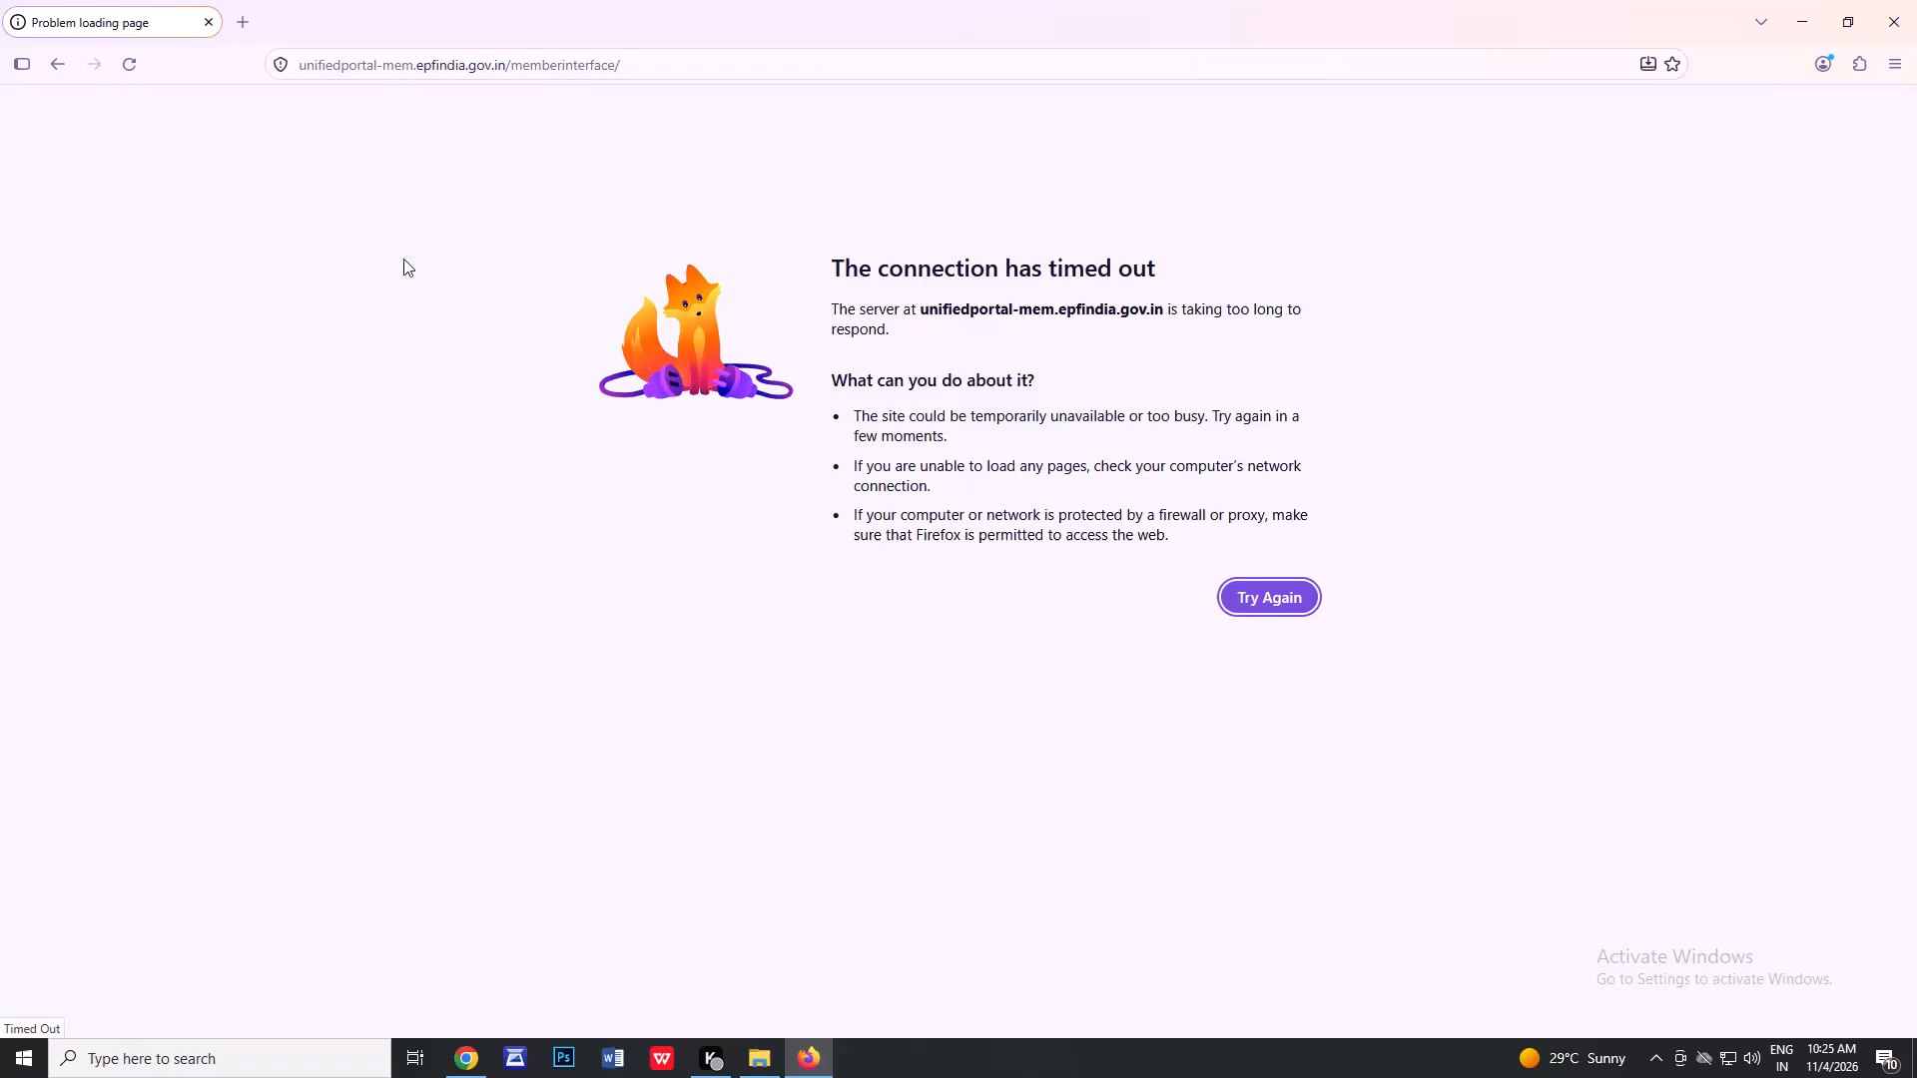
{"action": "left_click", "coordinate": [1280, 596]}
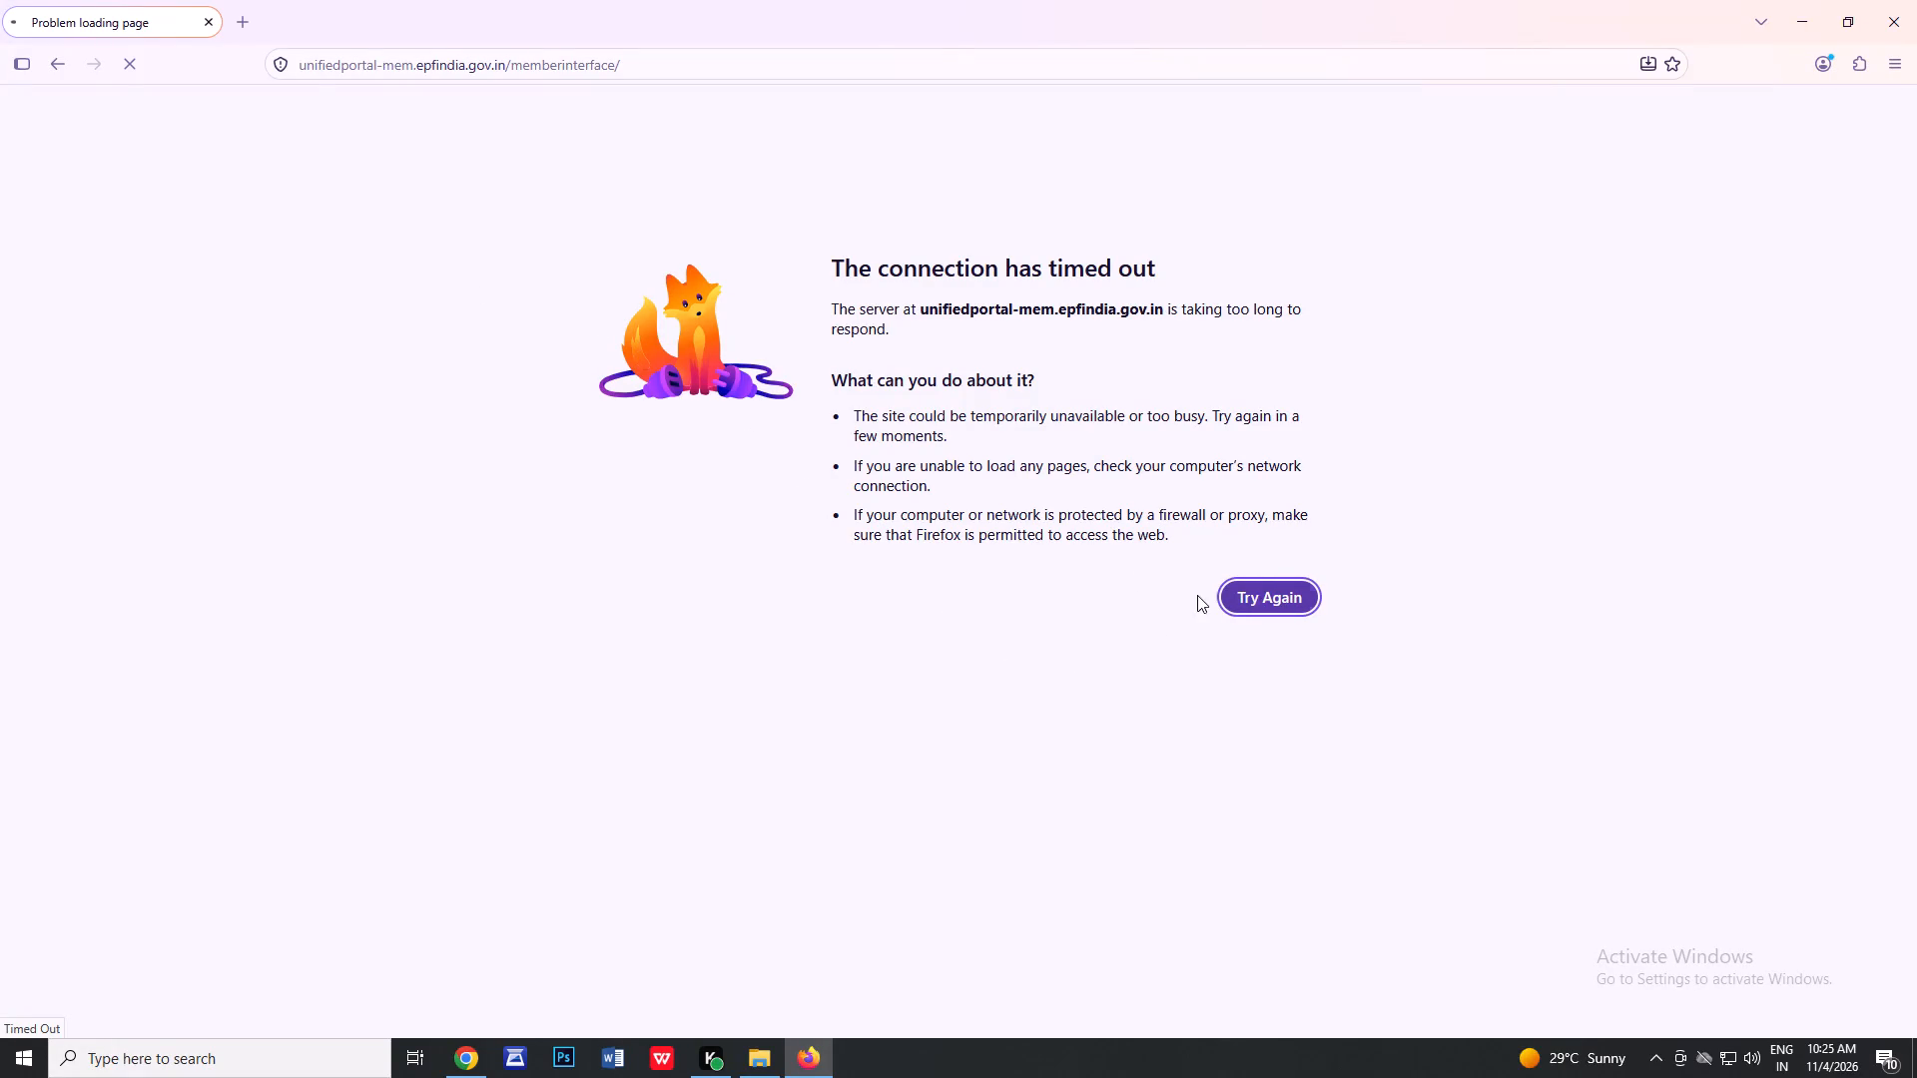
{"action": "left_click", "coordinate": [54, 65]}
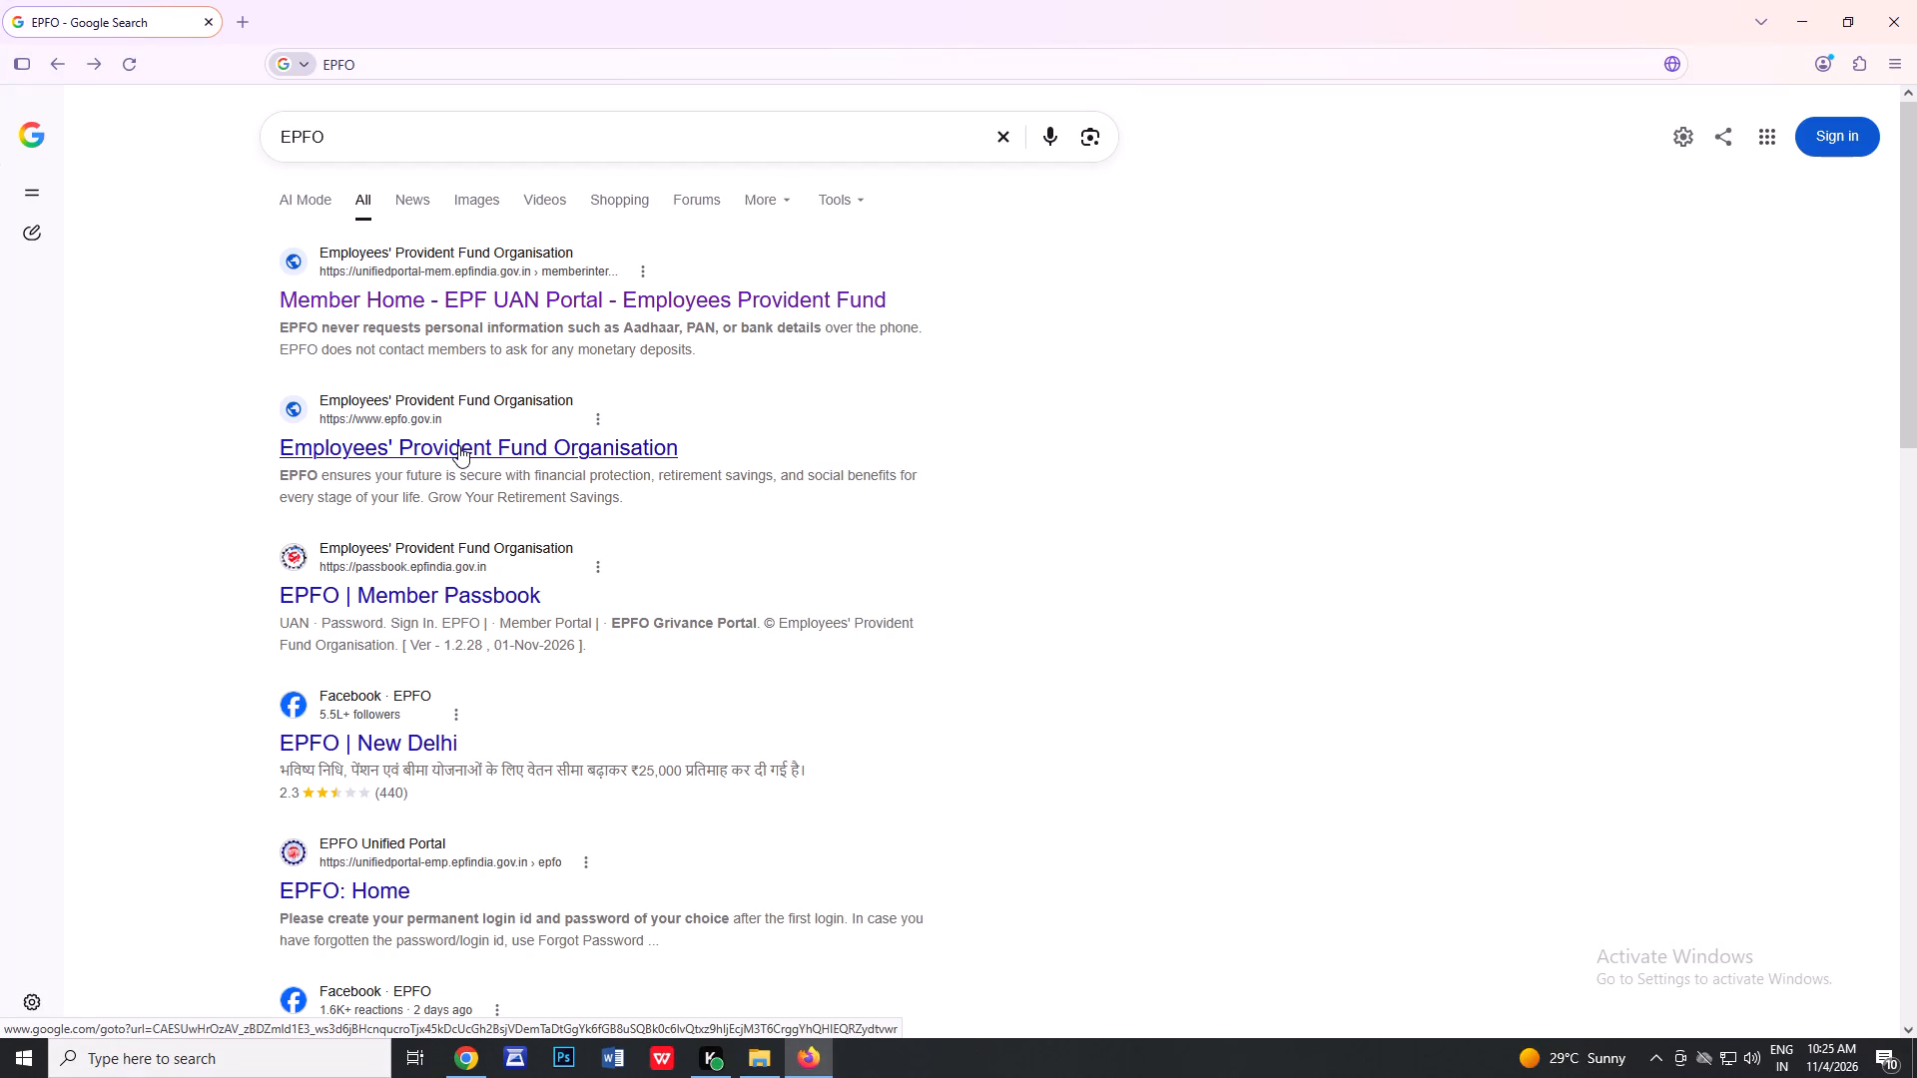
{"action": "left_click", "coordinate": [458, 445]}
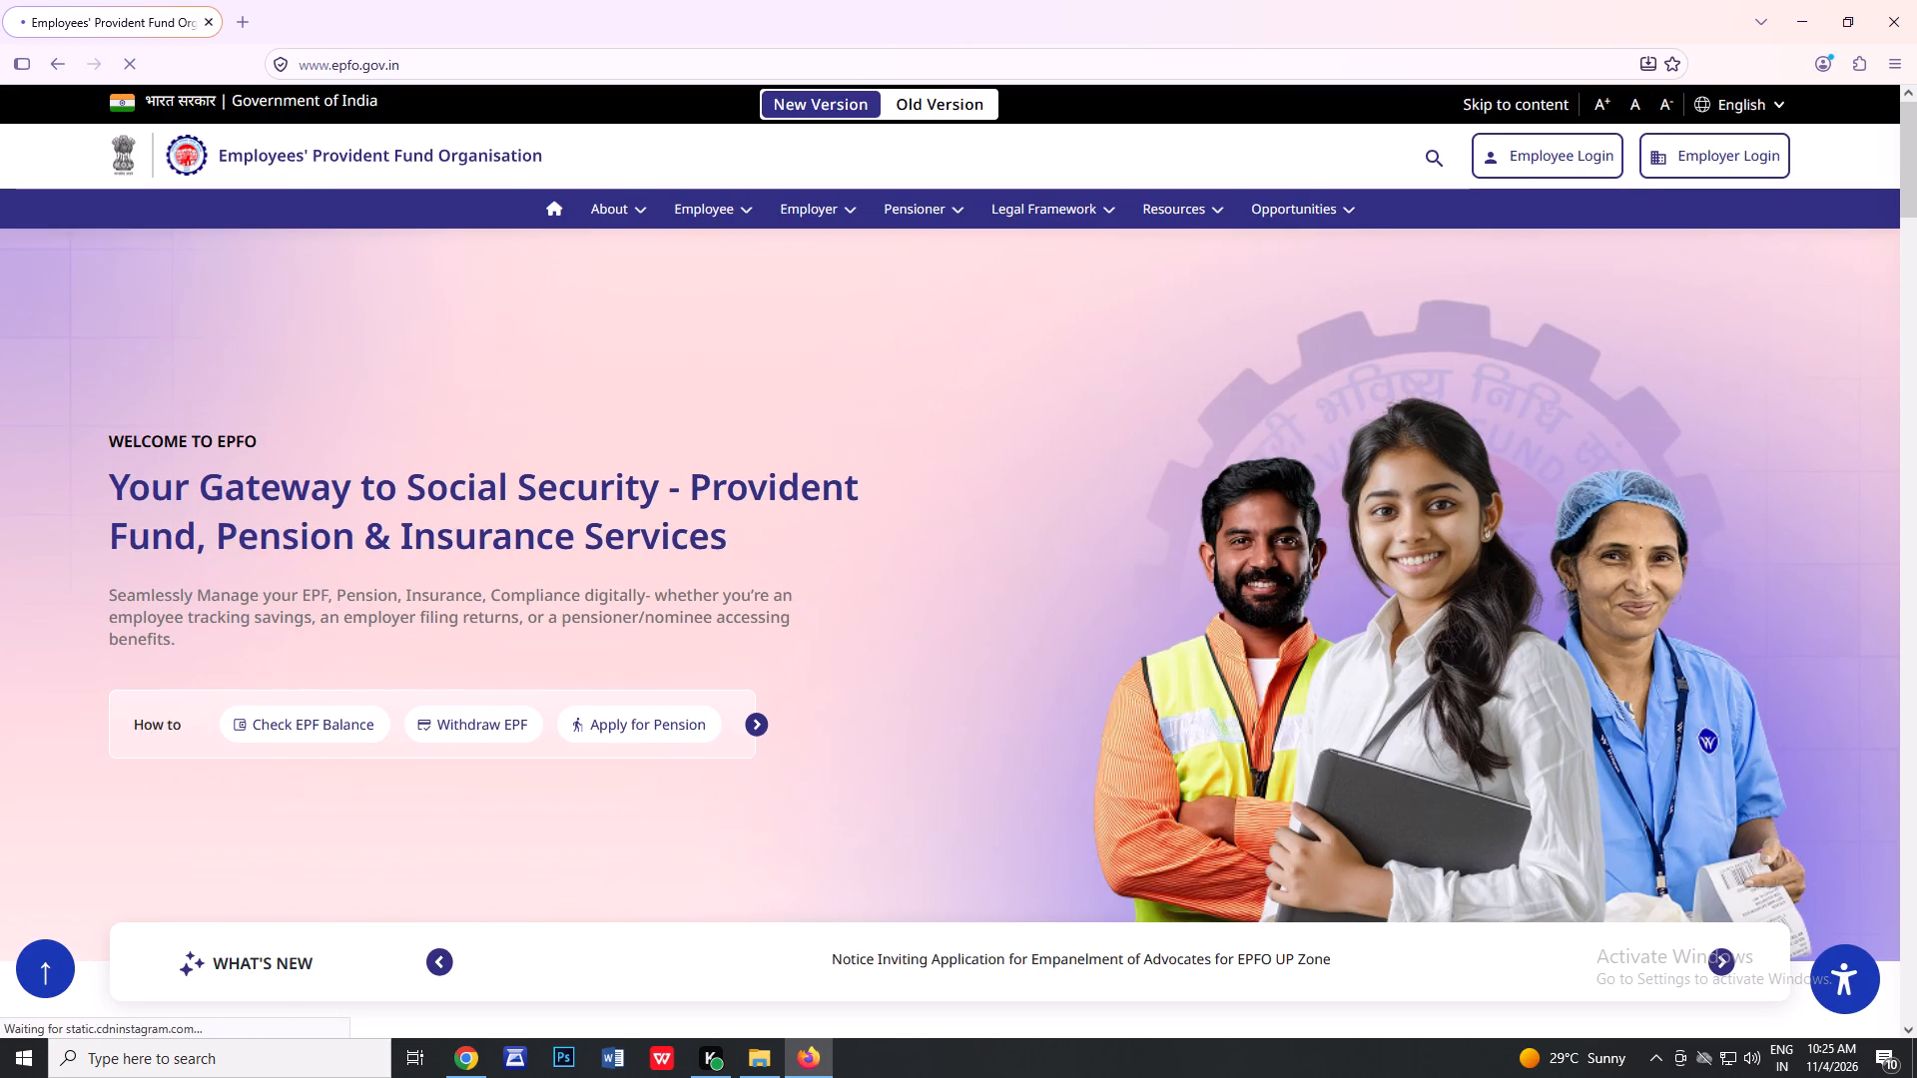
Open the Withdraw EPF how-to video, play it and skim its first minute, then return to the EPFO home page.
{"action": "left_click", "coordinate": [500, 722]}
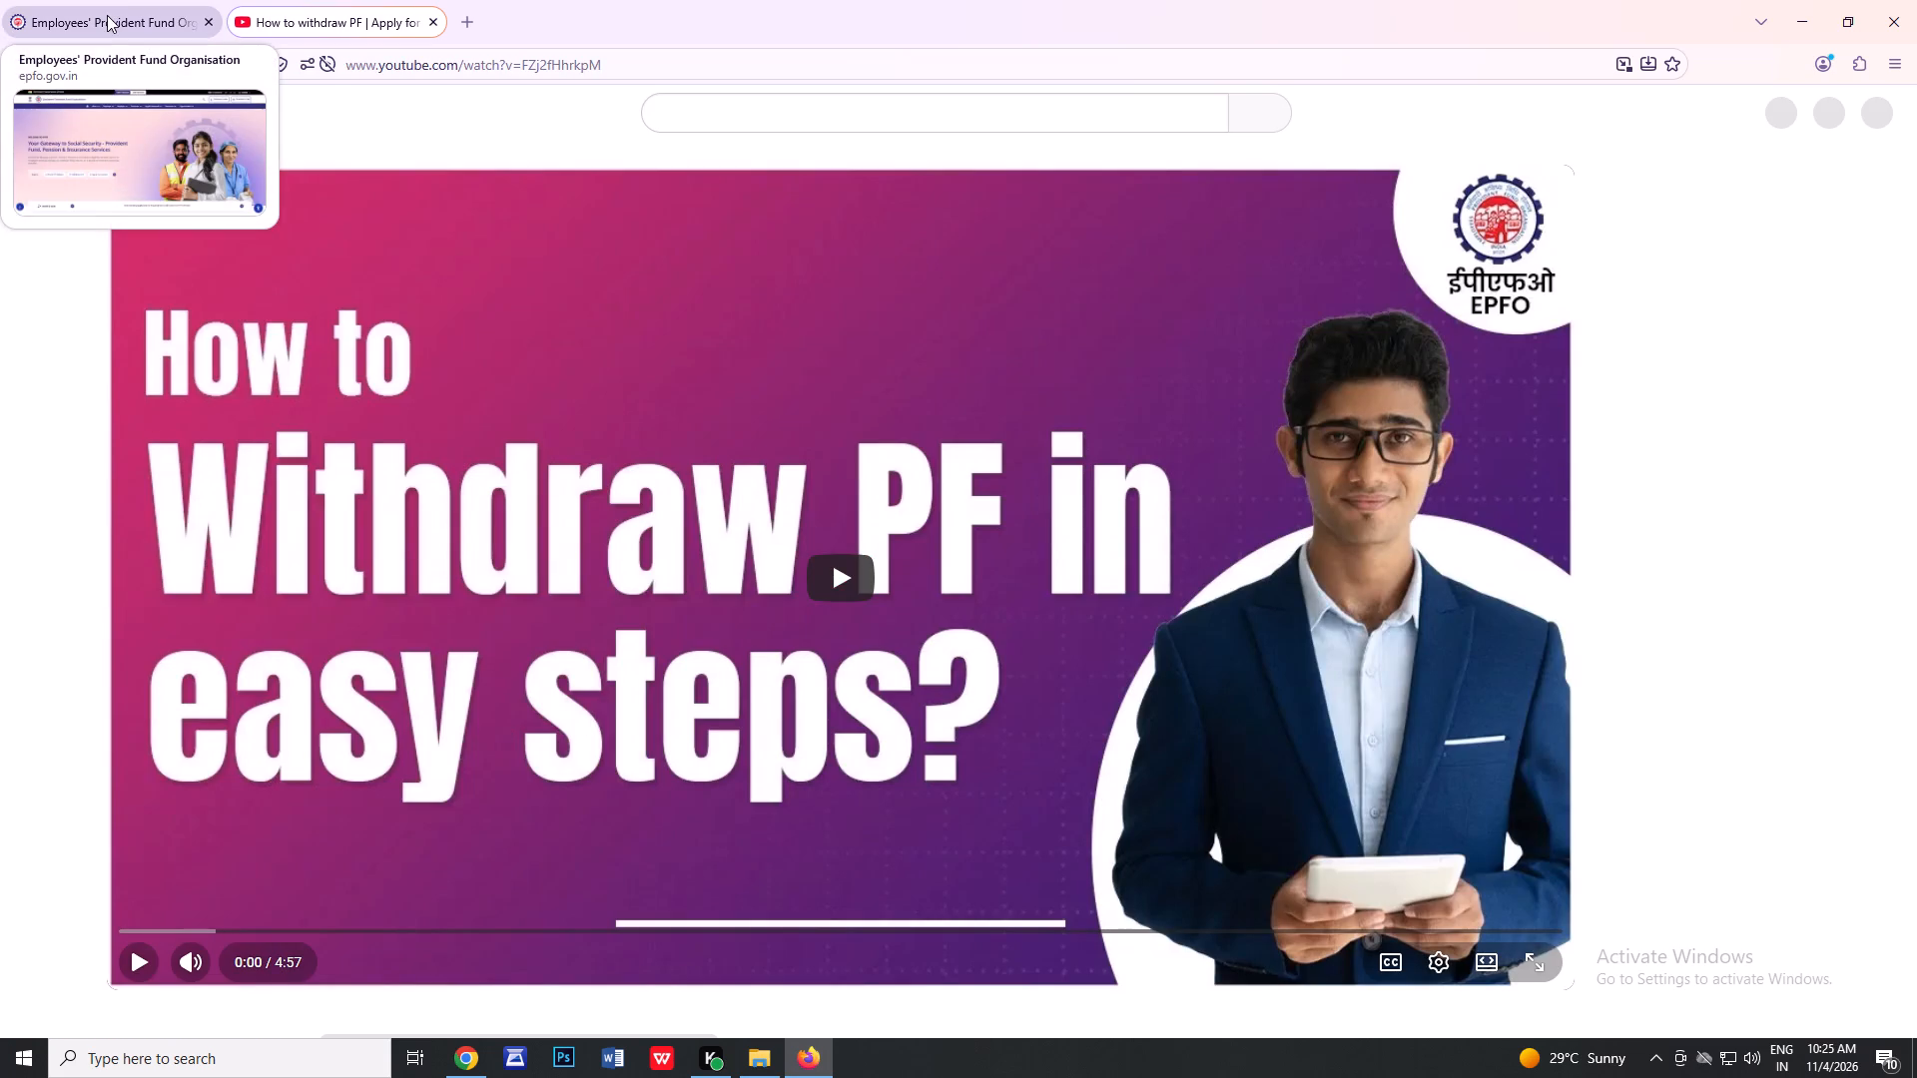
{"action": "left_click", "coordinate": [843, 584]}
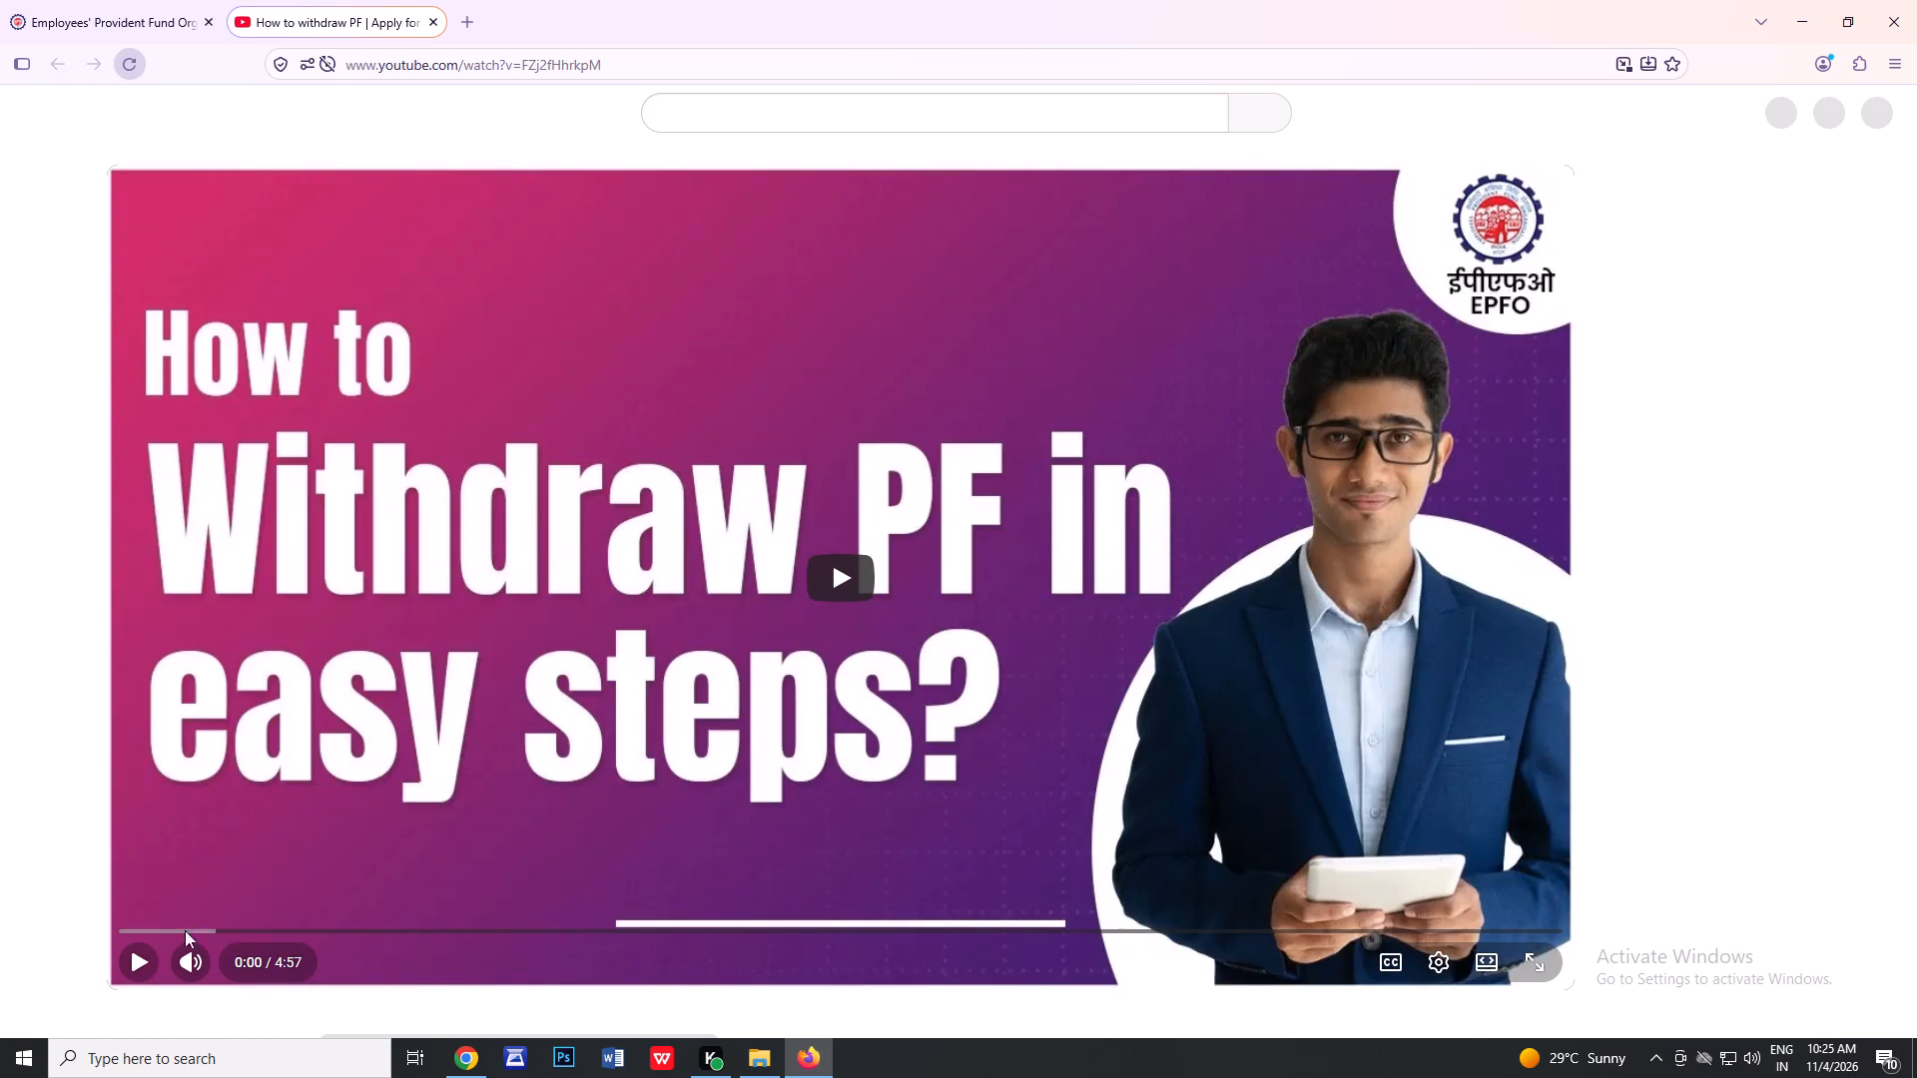
{"action": "left_click", "coordinate": [138, 958]}
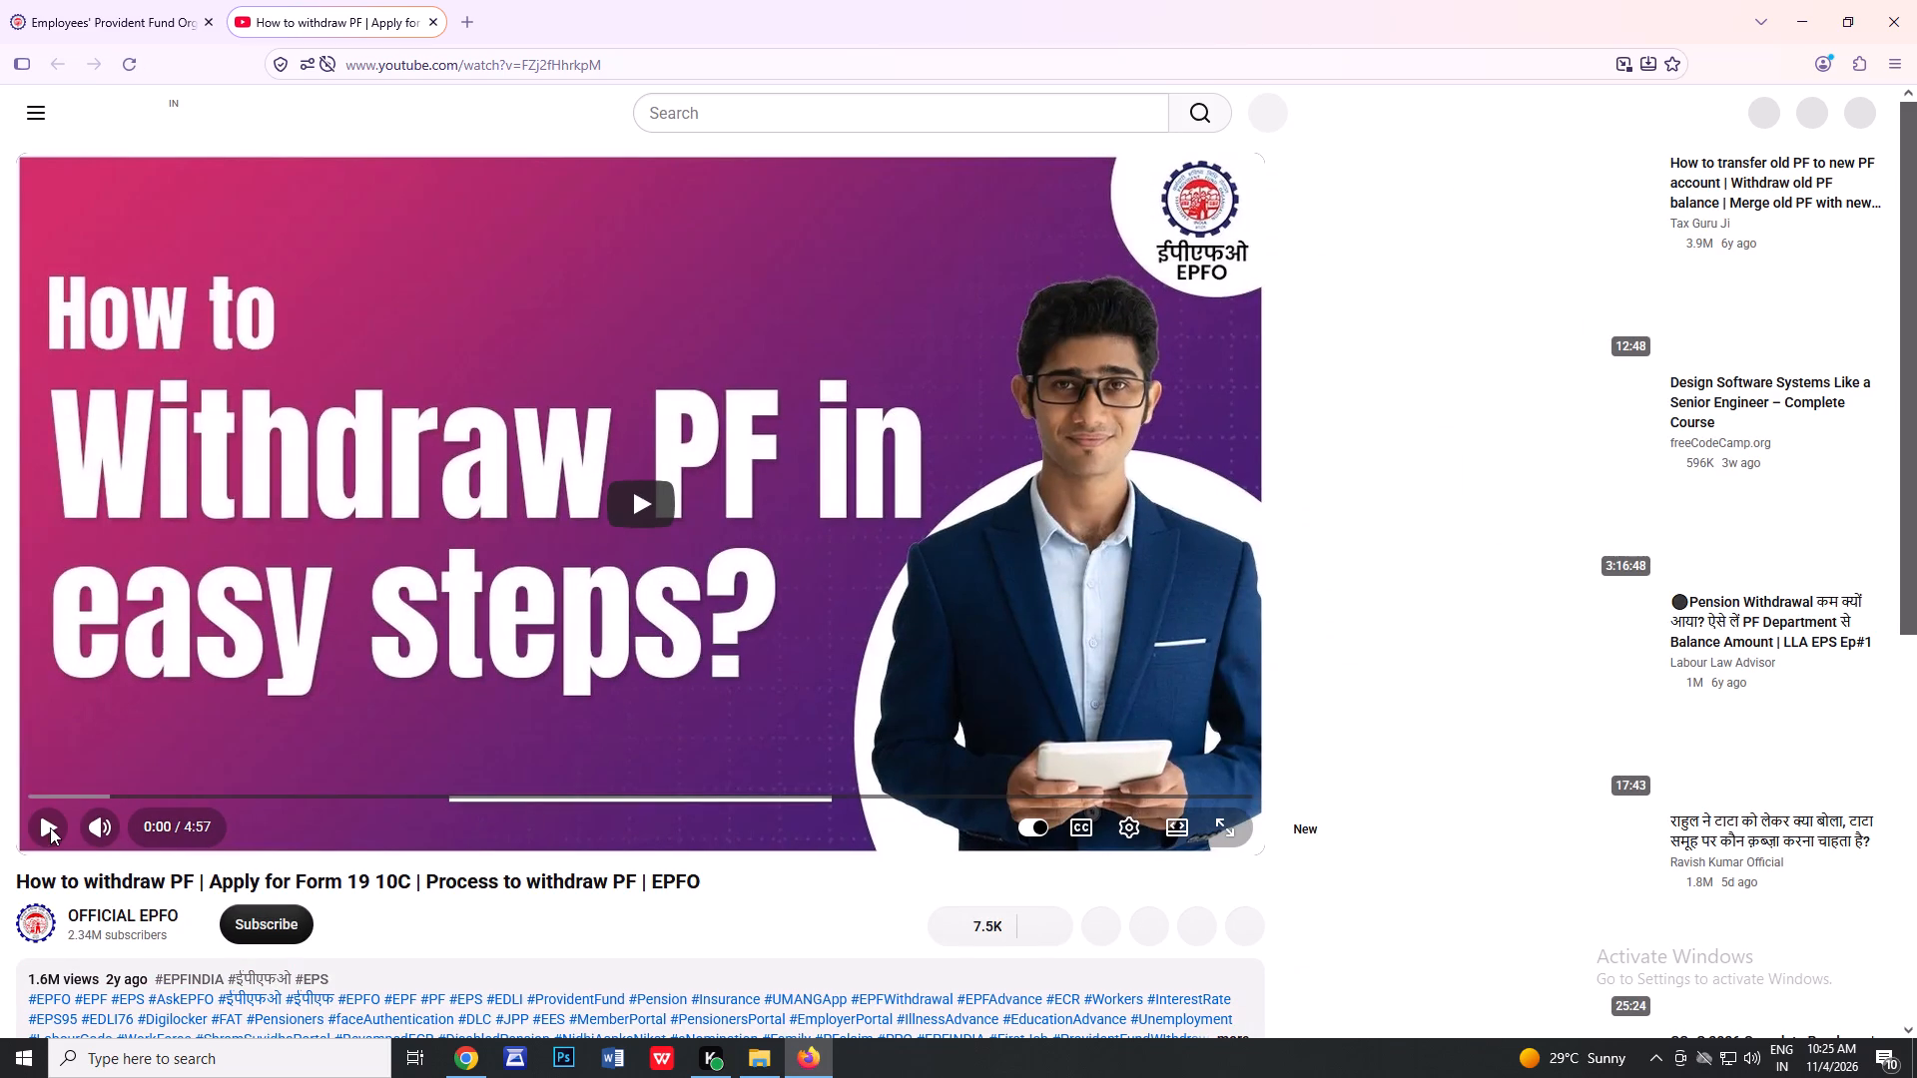
{"action": "left_click", "coordinate": [50, 826]}
{"action": "left_click", "coordinate": [66, 787]}
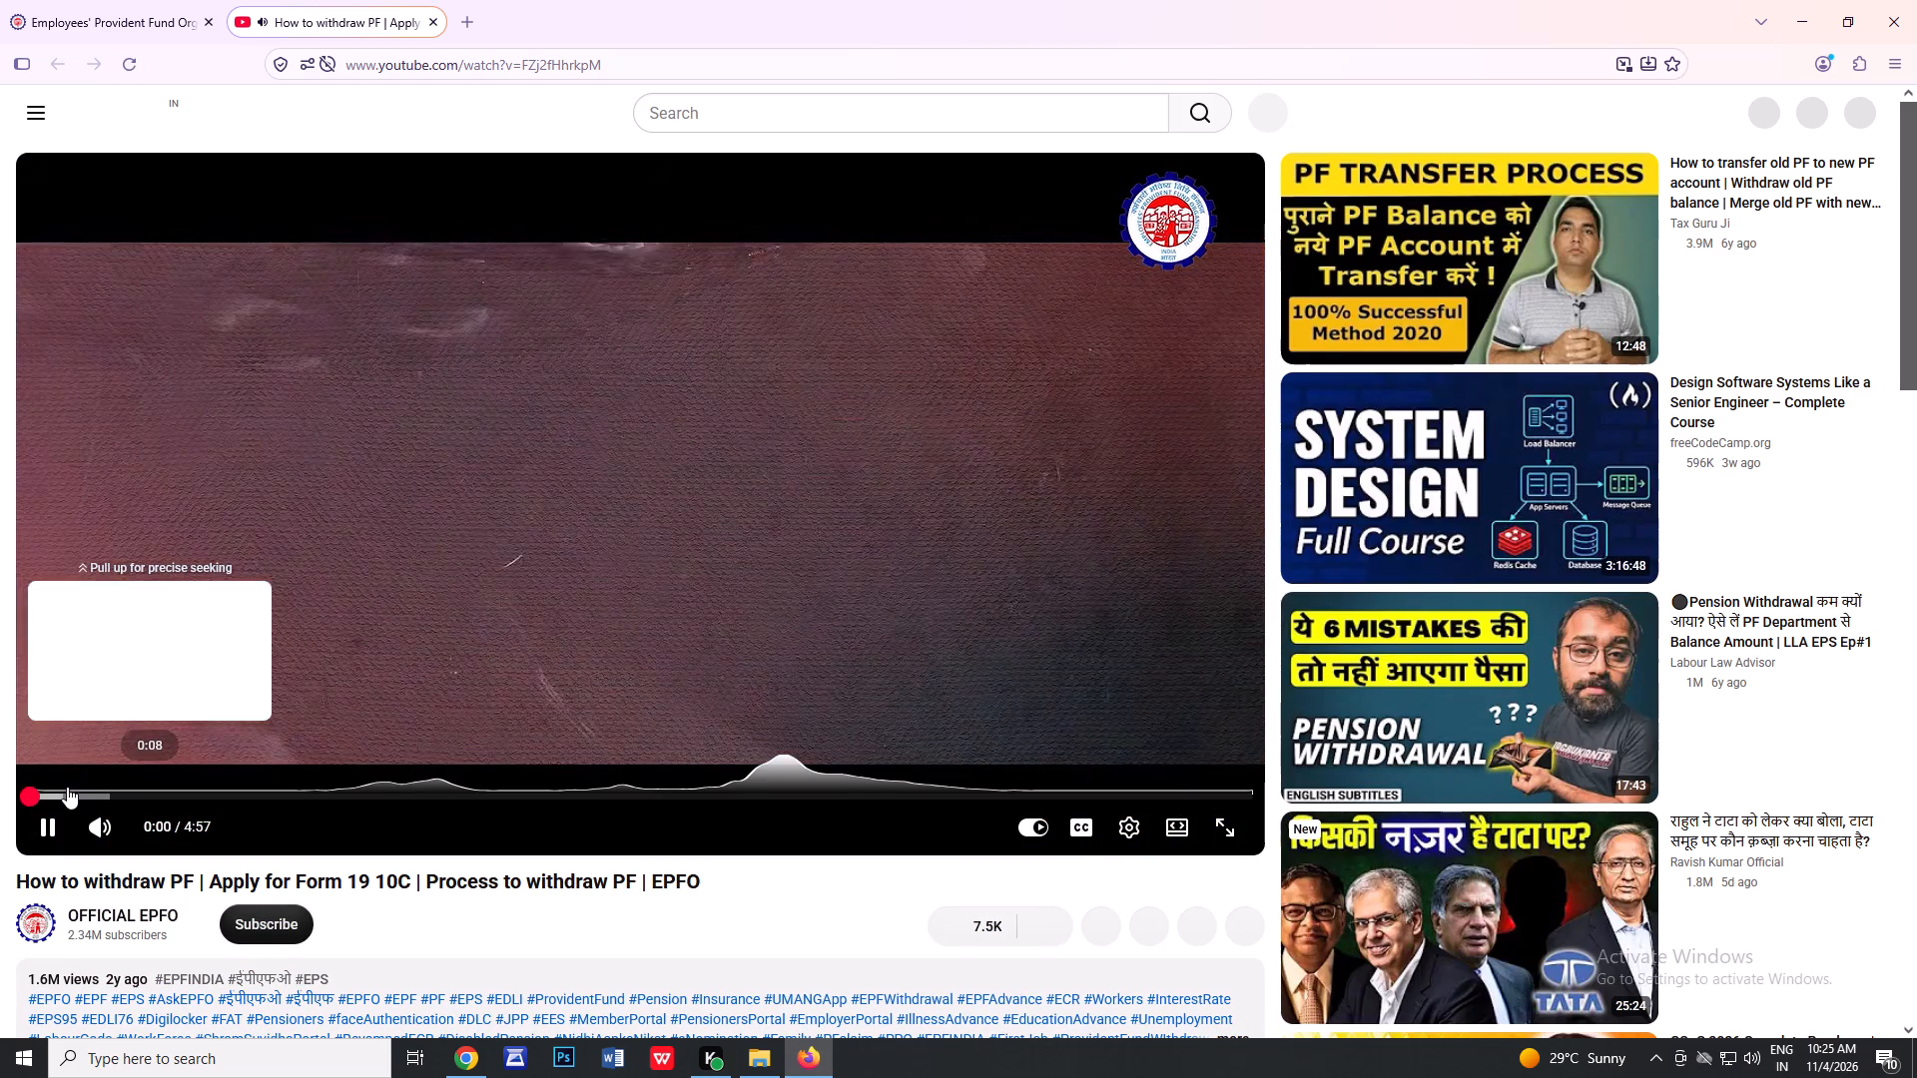
{"action": "left_click", "coordinate": [85, 789]}
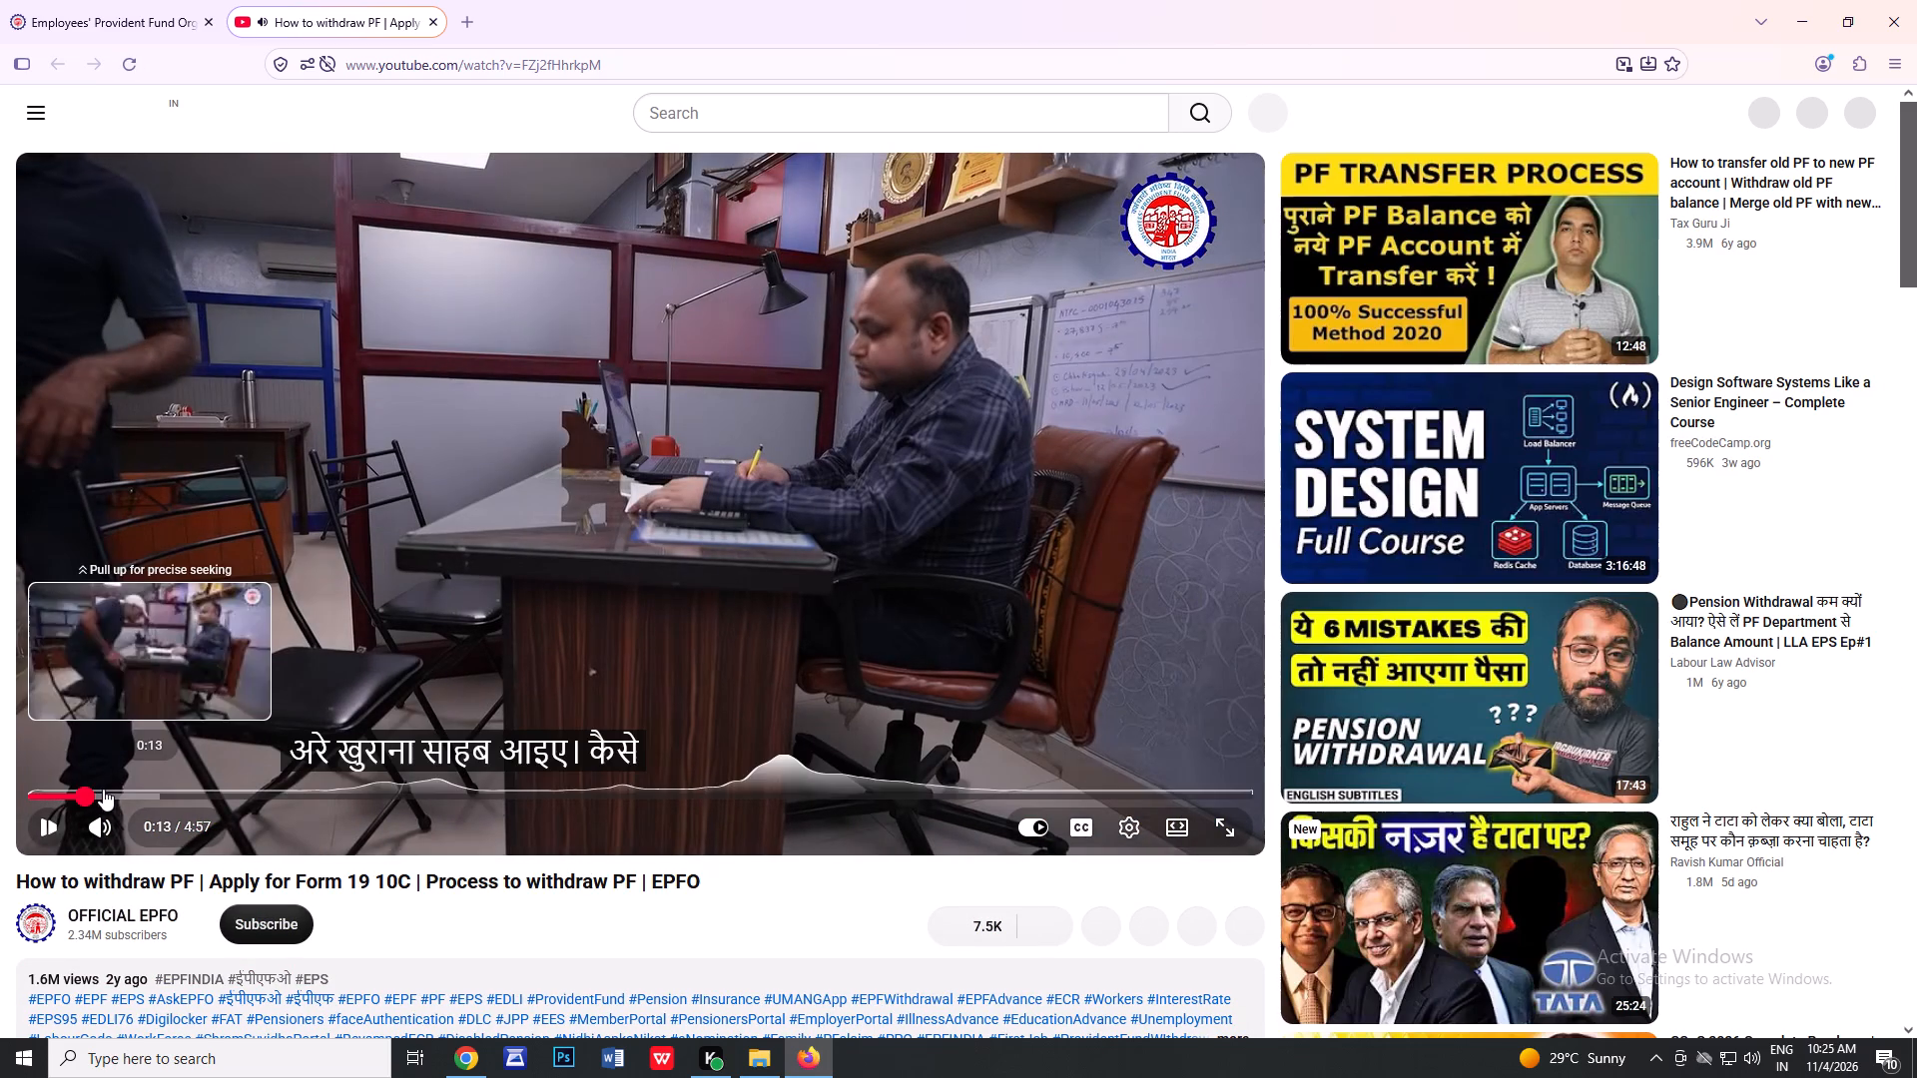
{"action": "left_click", "coordinate": [125, 789]}
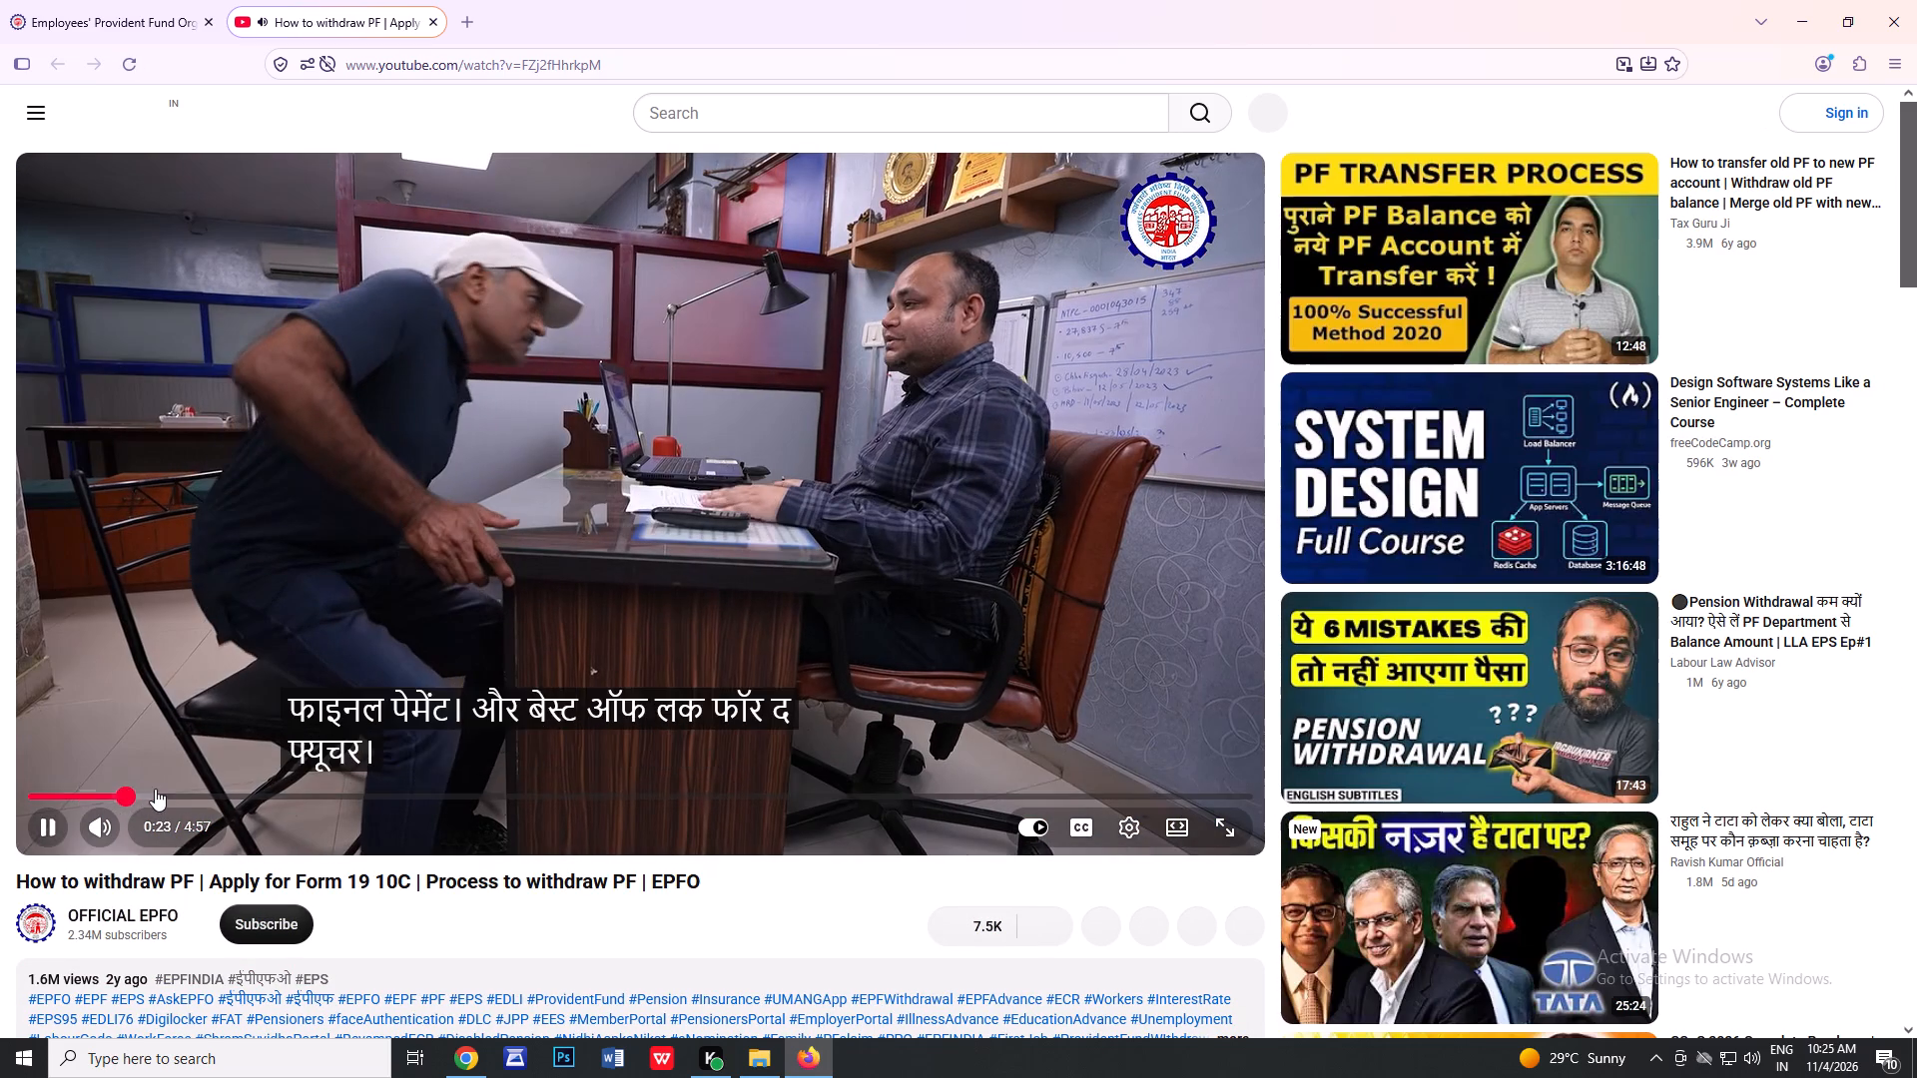
{"action": "left_click", "coordinate": [169, 790]}
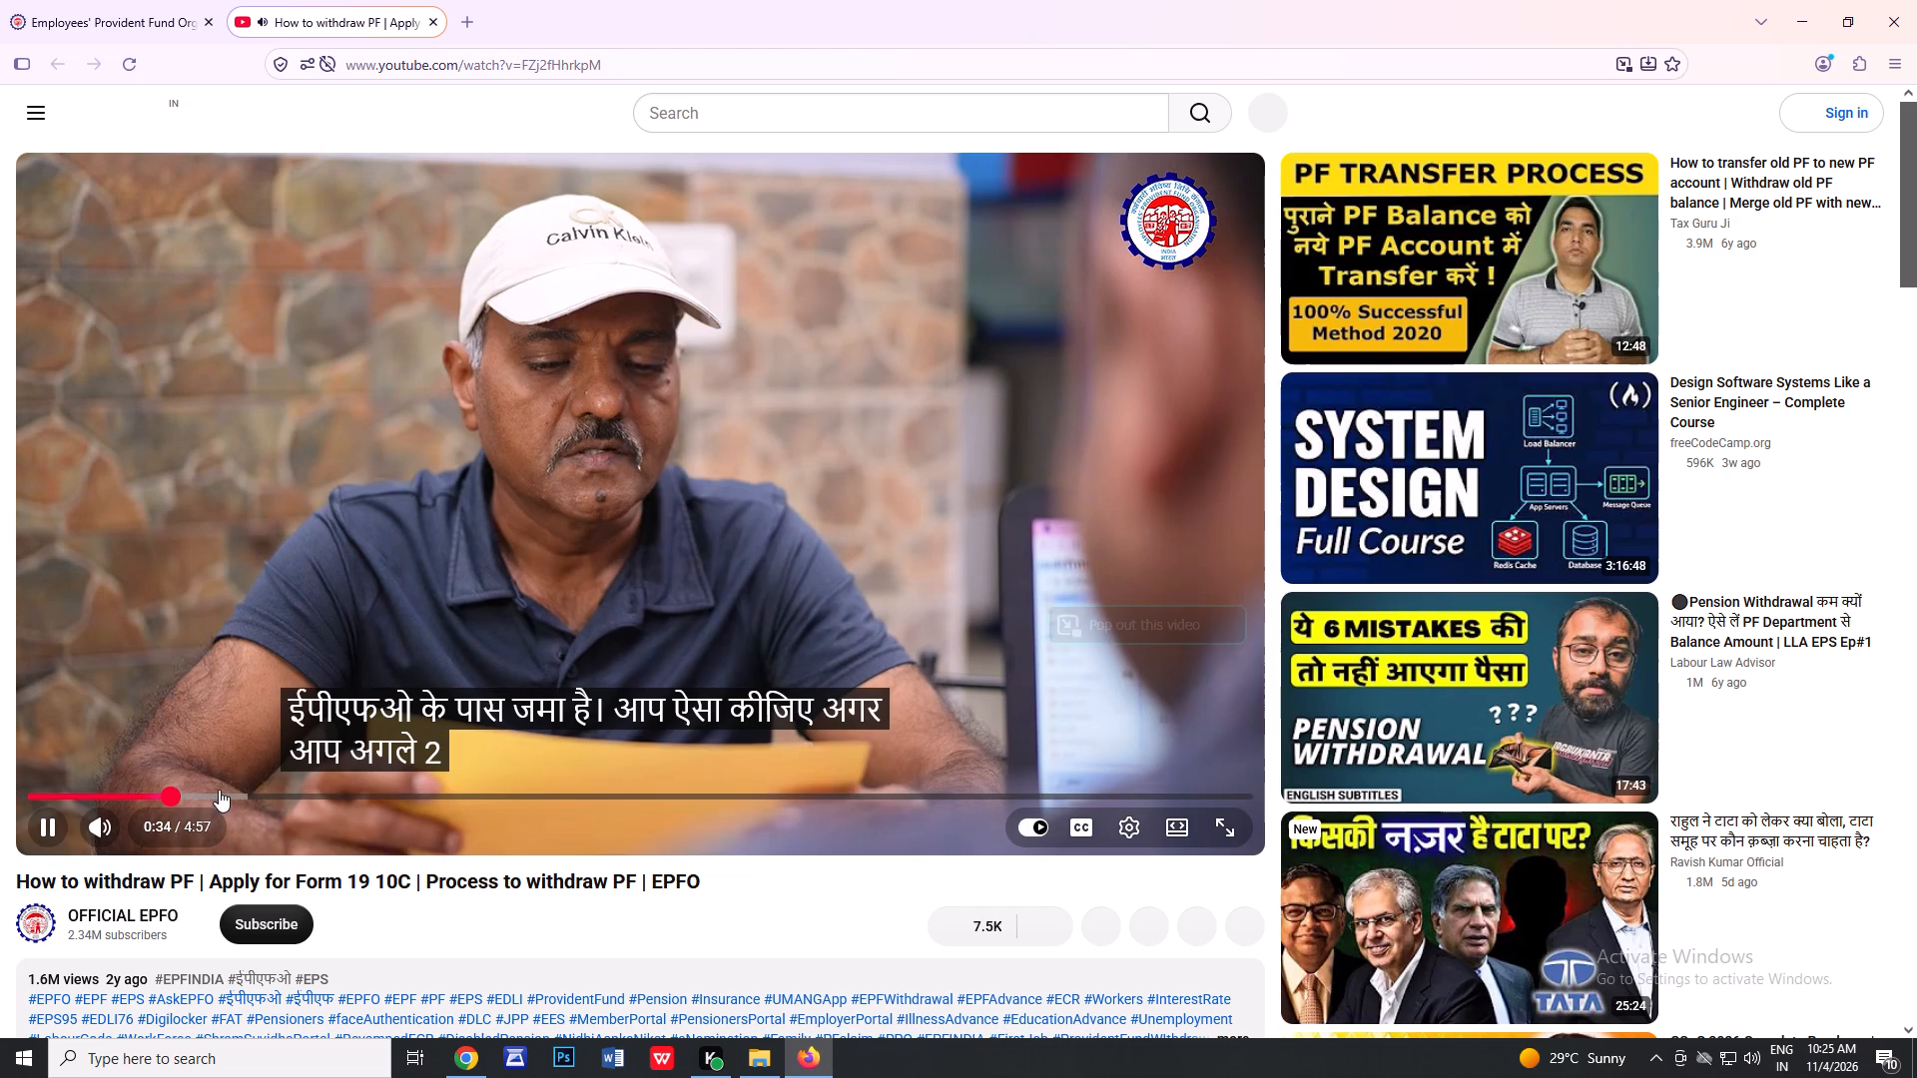
{"action": "left_click", "coordinate": [243, 794]}
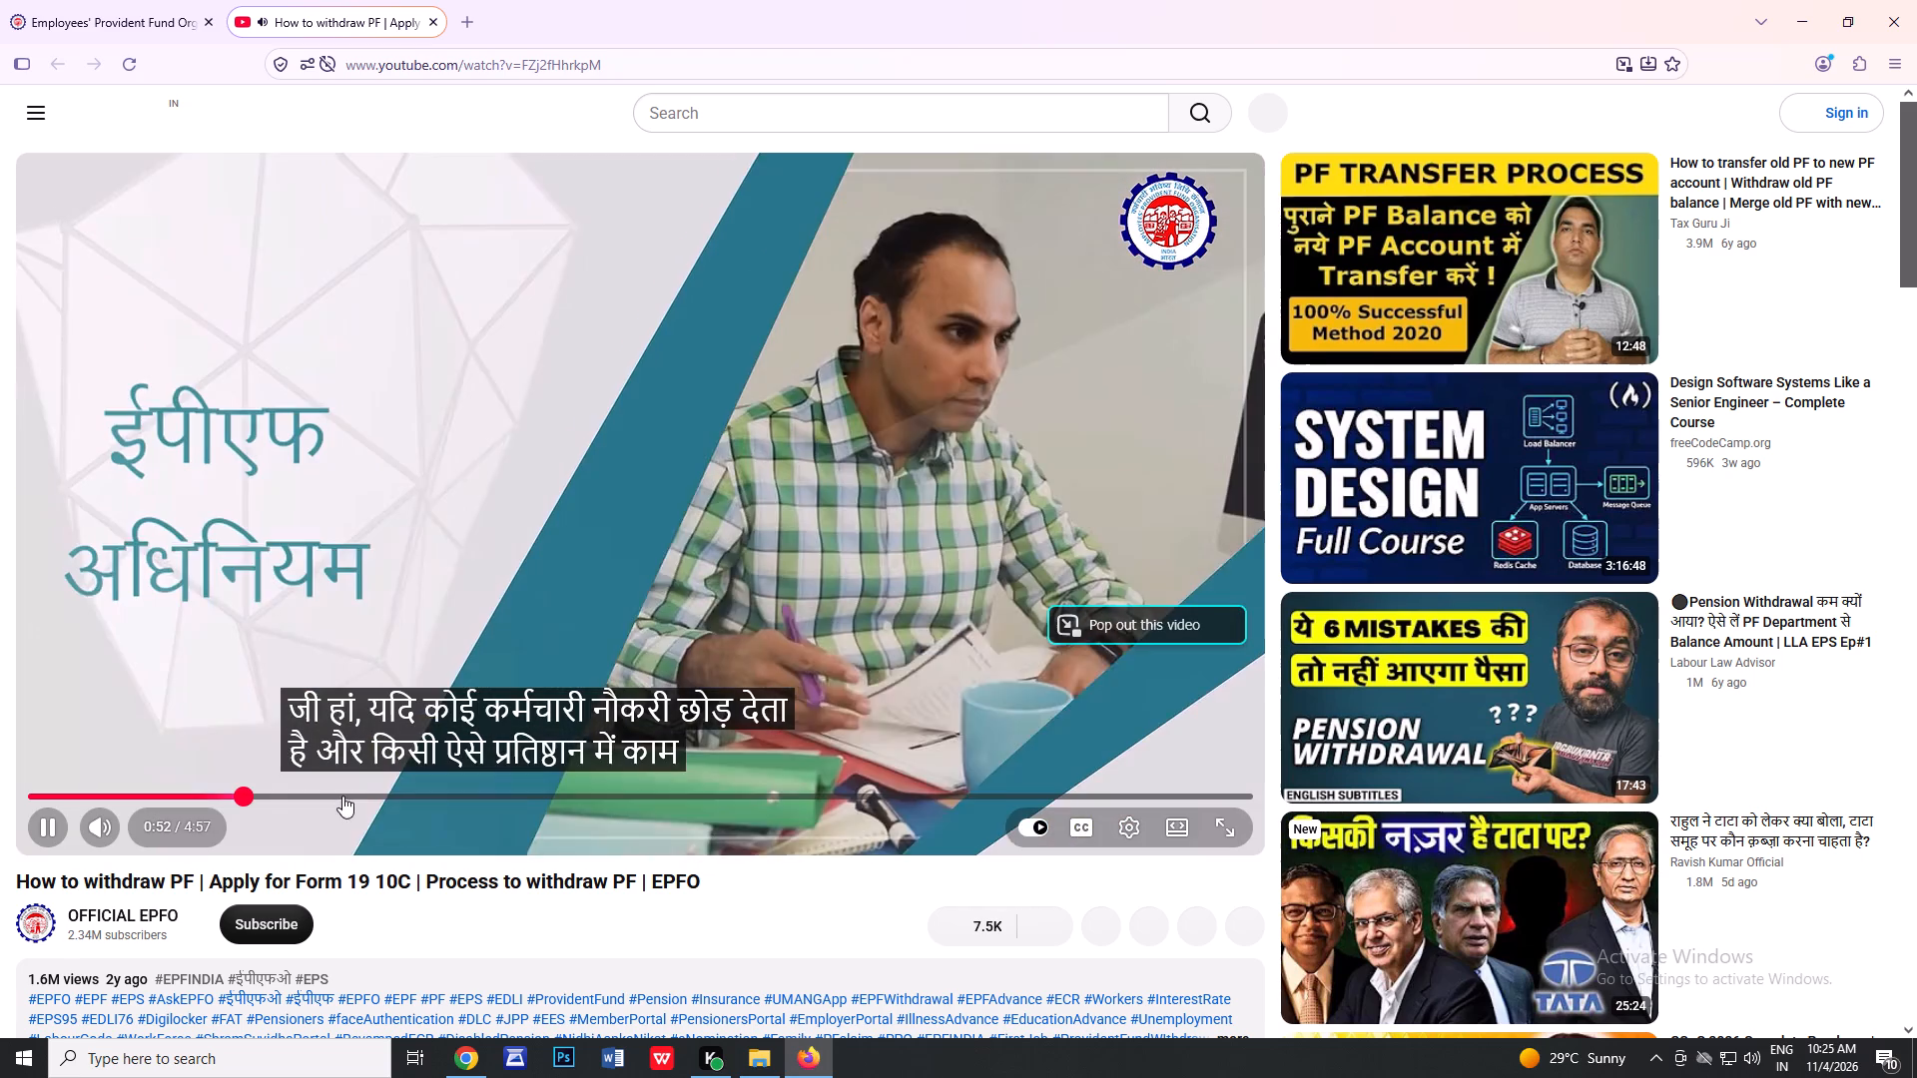
{"action": "left_click", "coordinate": [126, 24]}
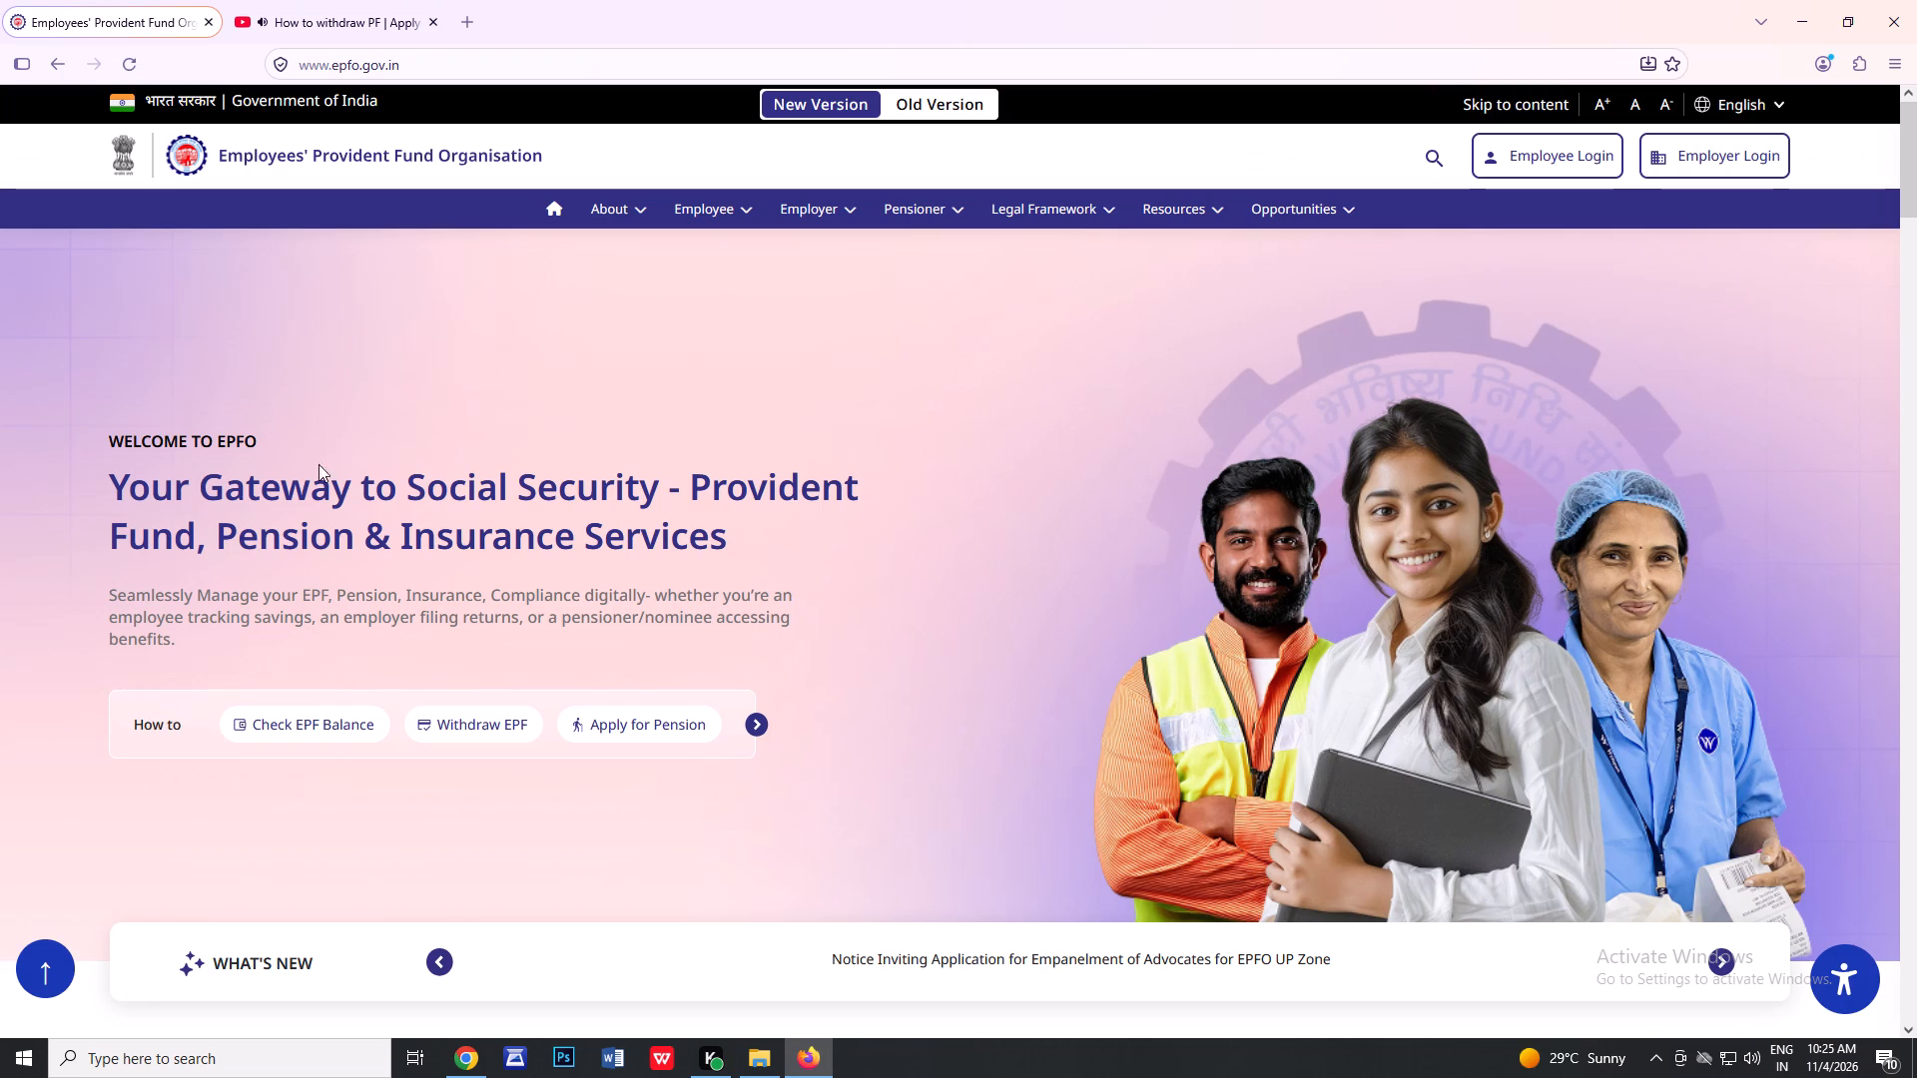
Switch to File Explorer and look through the files in the Documents folder.
{"action": "left_click", "coordinate": [747, 1073]}
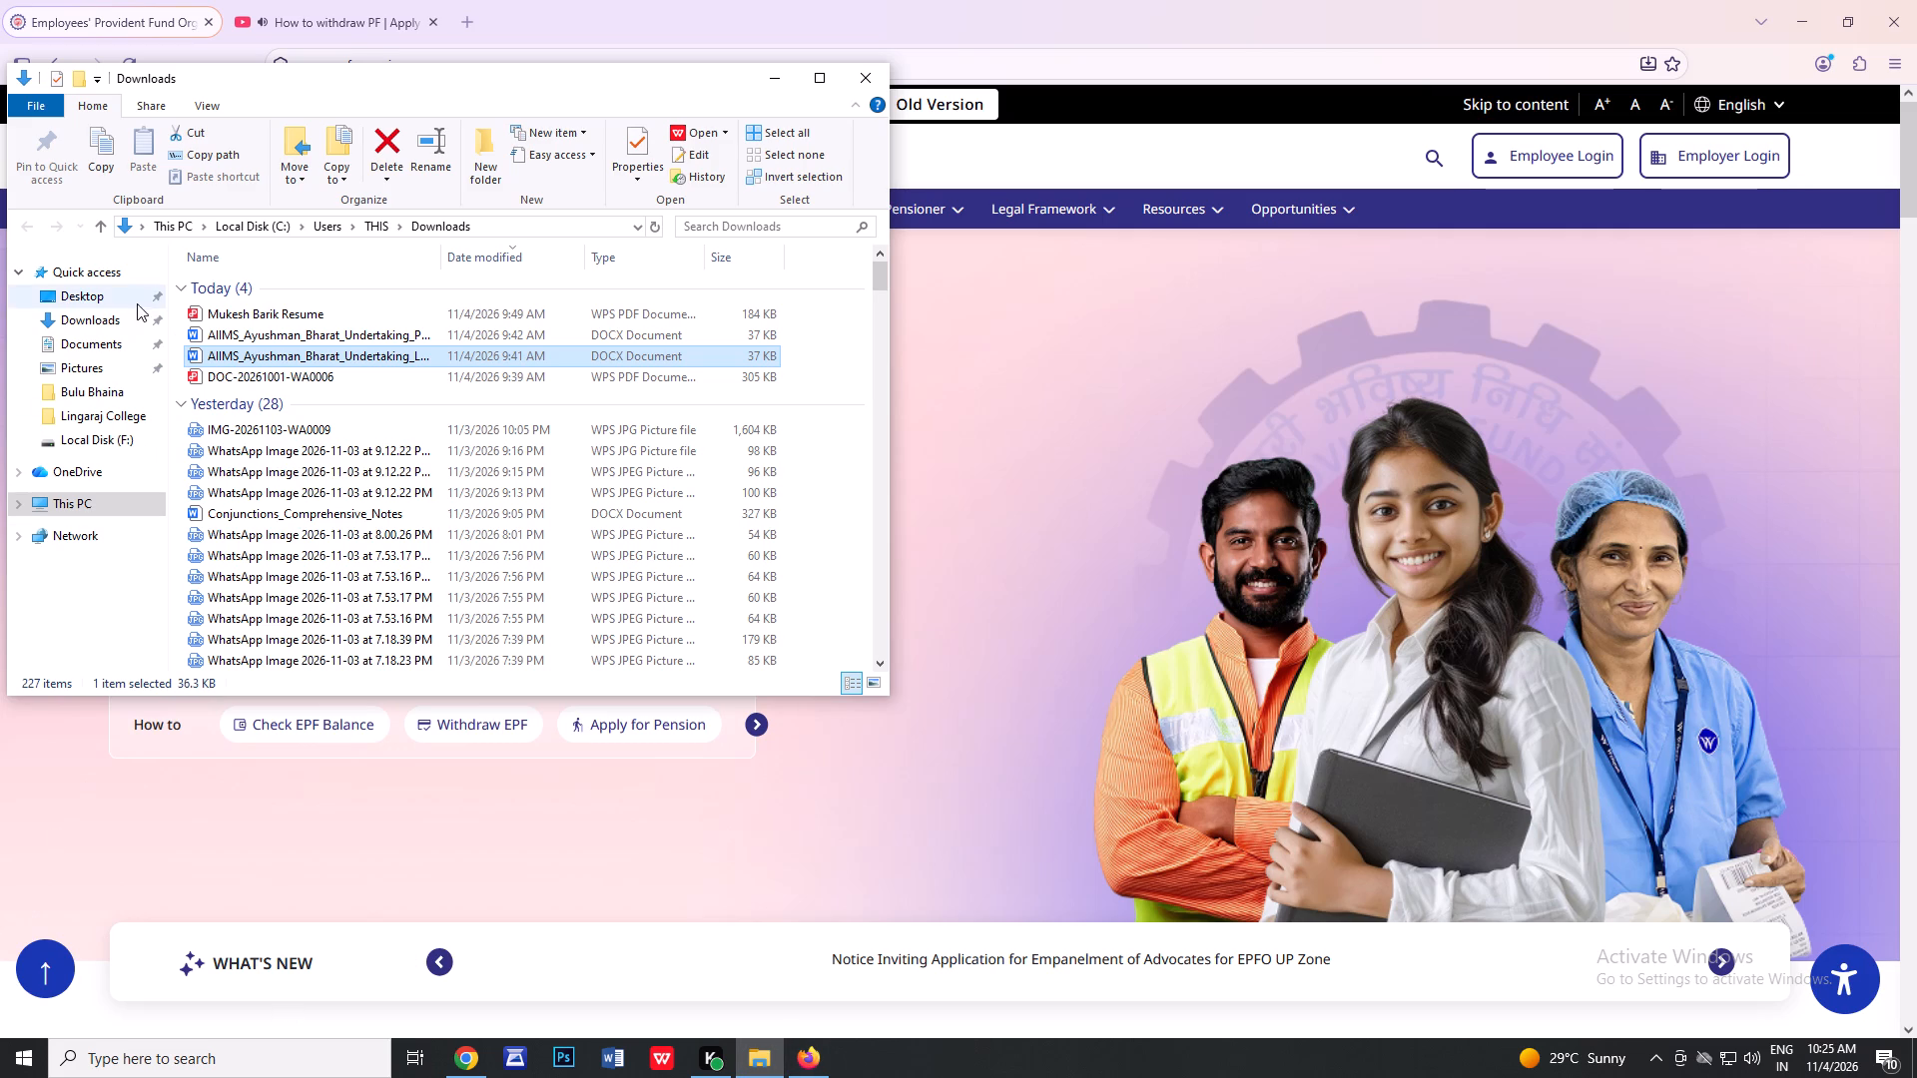
{"action": "left_click", "coordinate": [95, 343]}
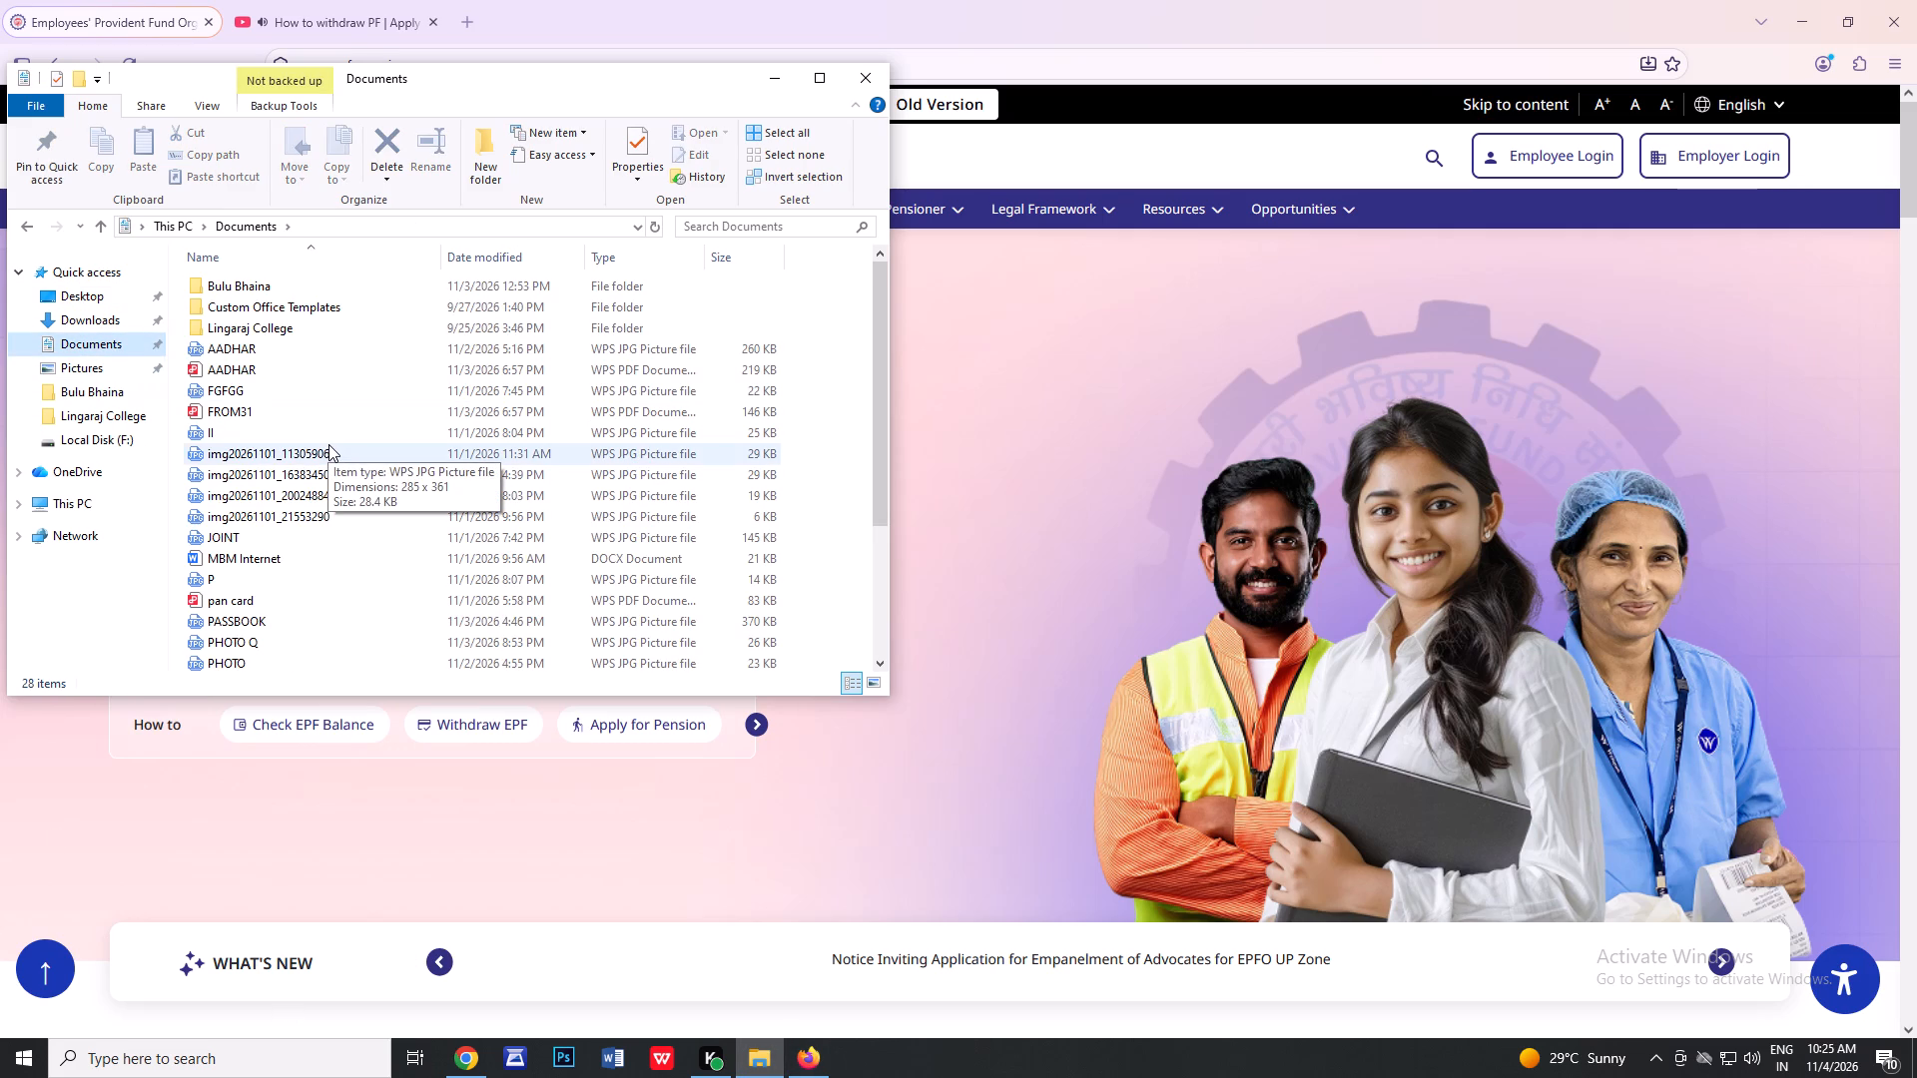
{"action": "scroll", "coordinate": [328, 444], "scroll_direction": "down", "scroll_amount": 1}
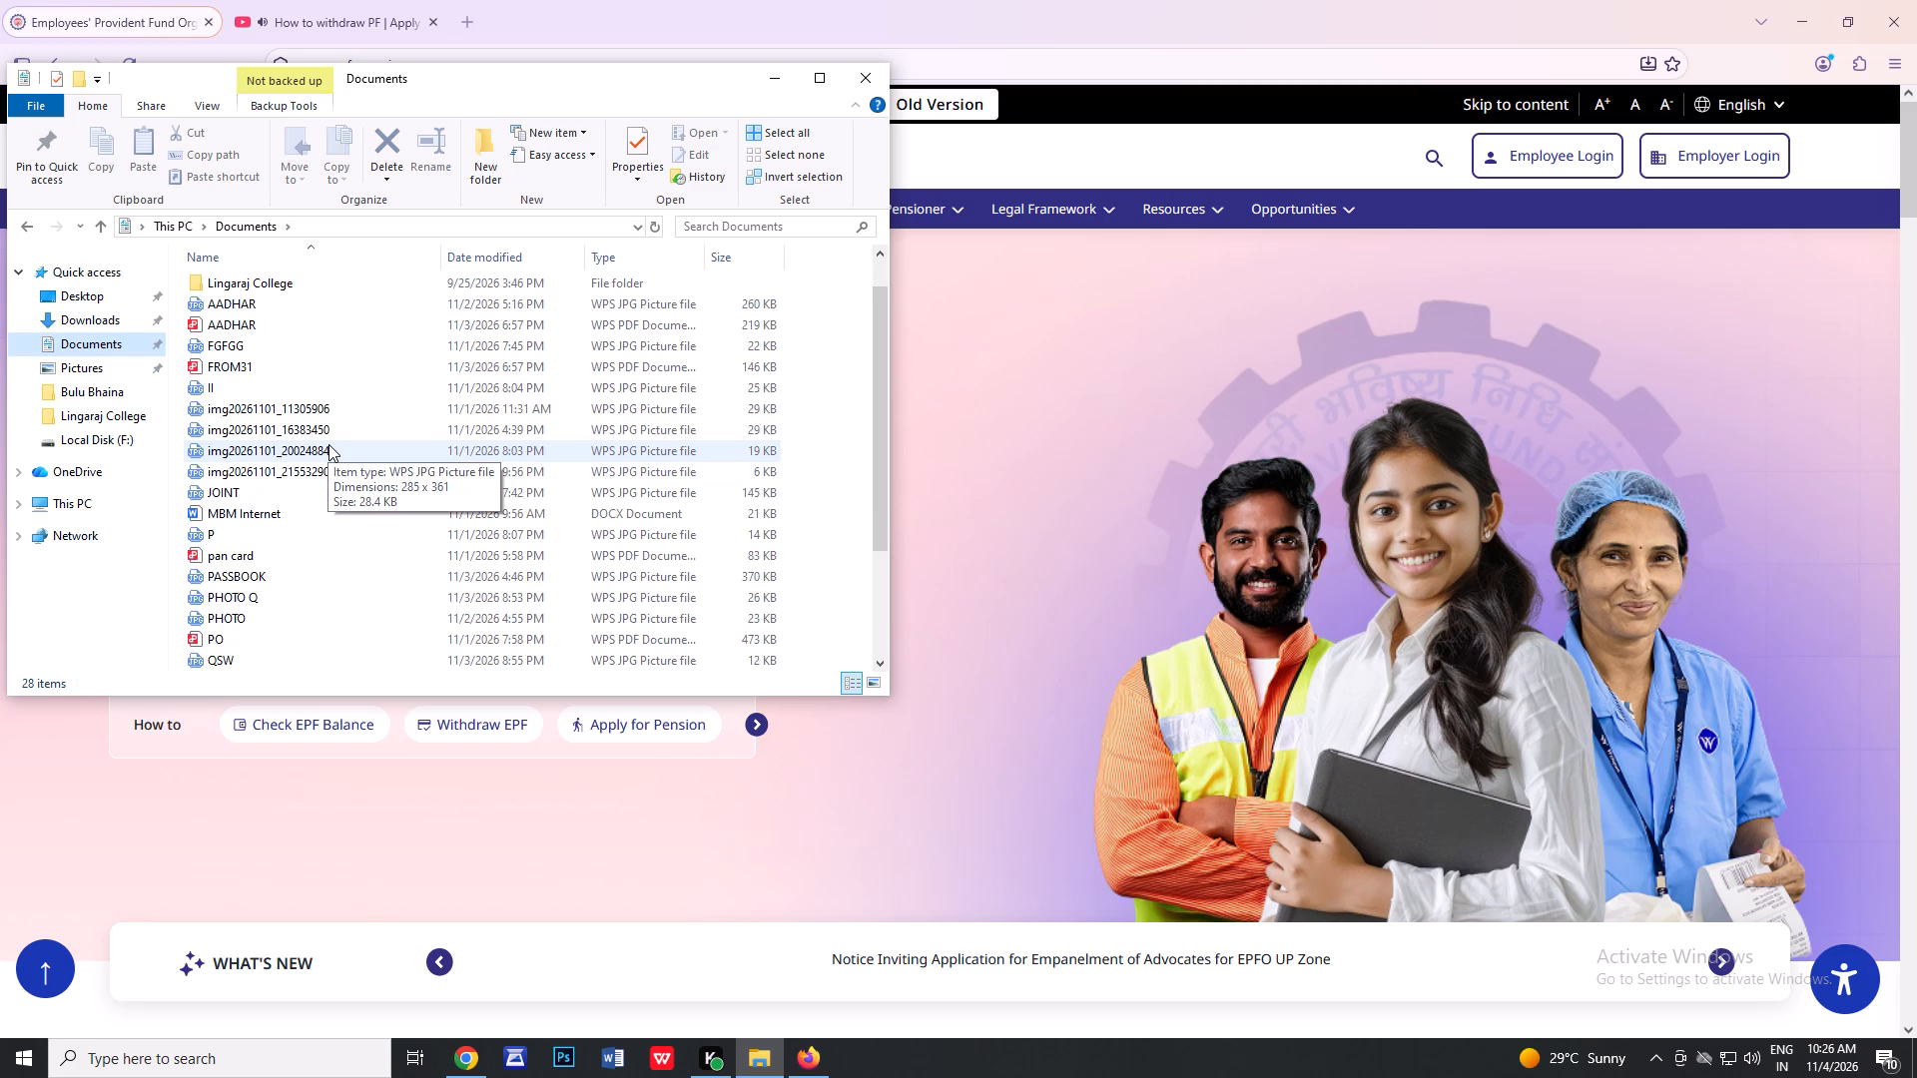
{"action": "scroll", "coordinate": [328, 444], "scroll_direction": "down", "scroll_amount": 1}
{"action": "scroll", "coordinate": [328, 444], "scroll_direction": "up", "scroll_amount": 5}
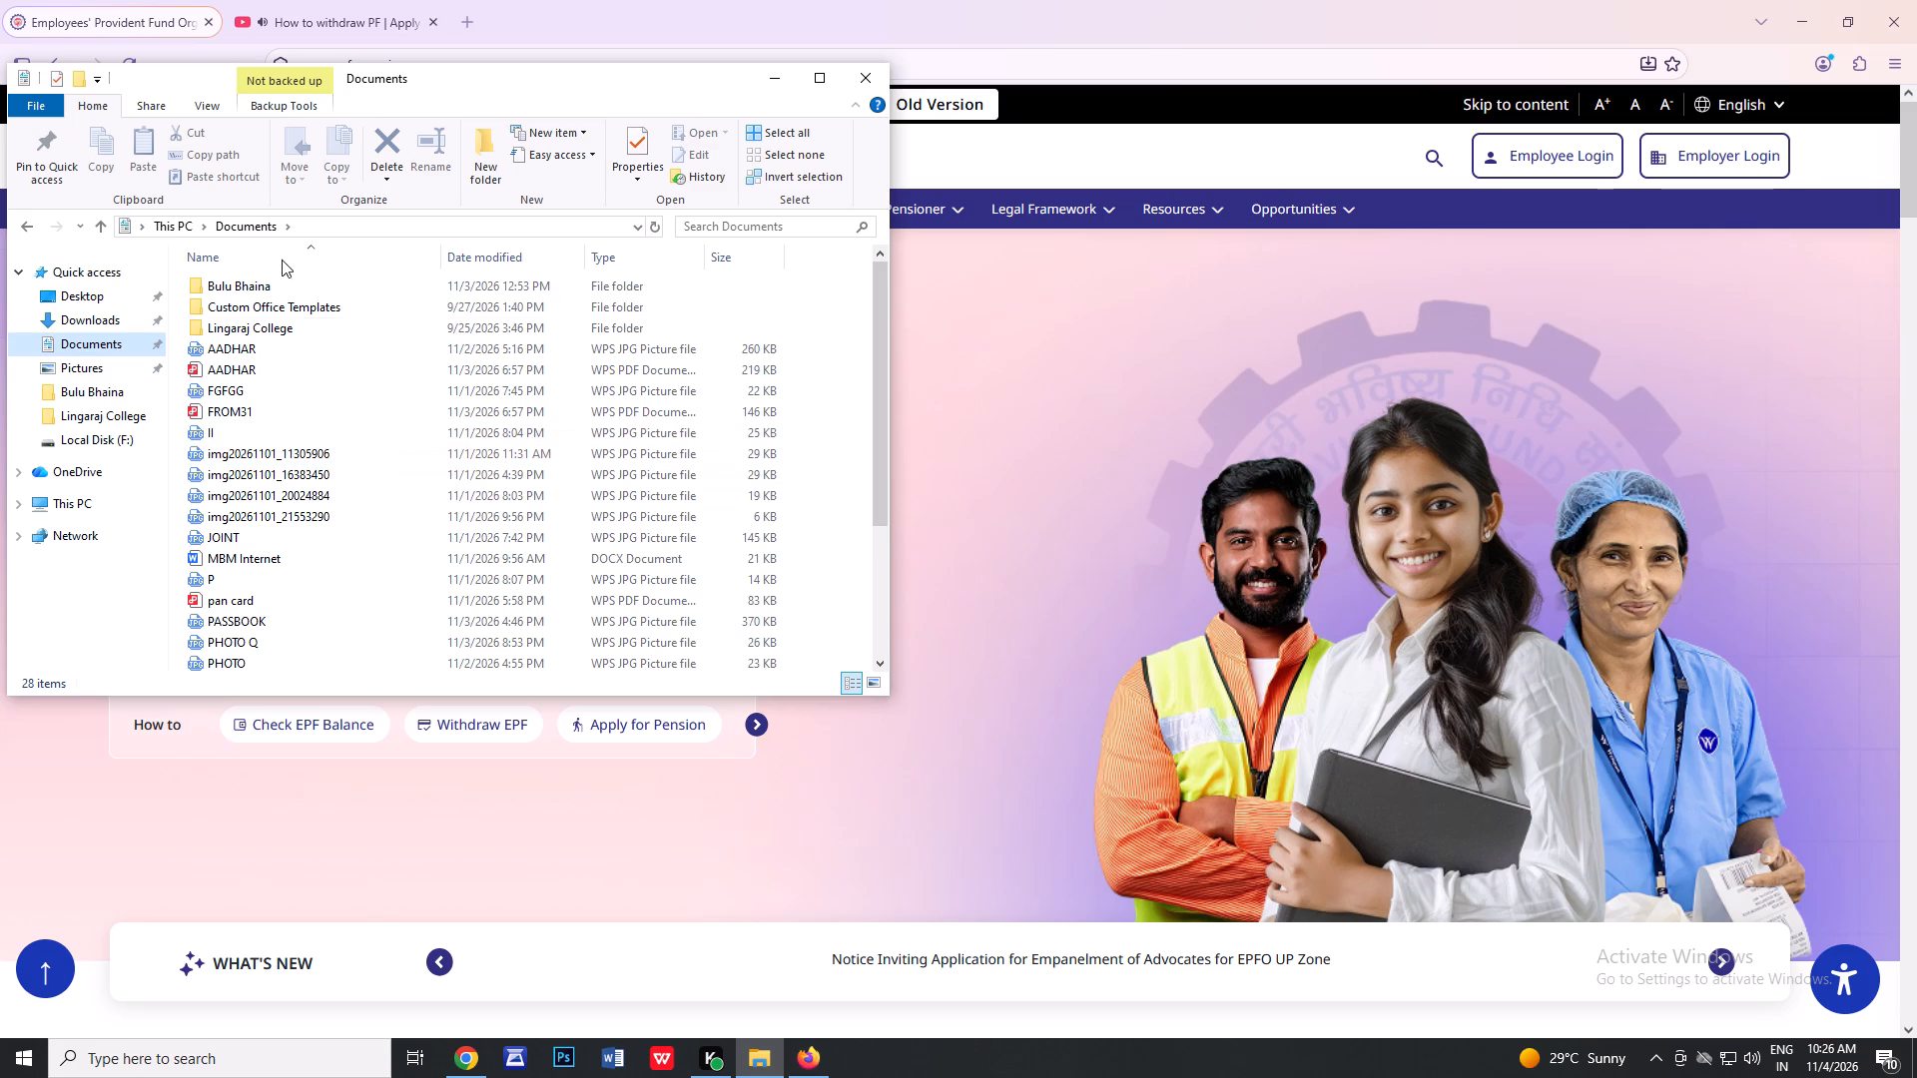
Open the first subfolder in Documents and look through its whole list of supplier bill workbooks.
{"action": "double_click", "coordinate": [244, 281]}
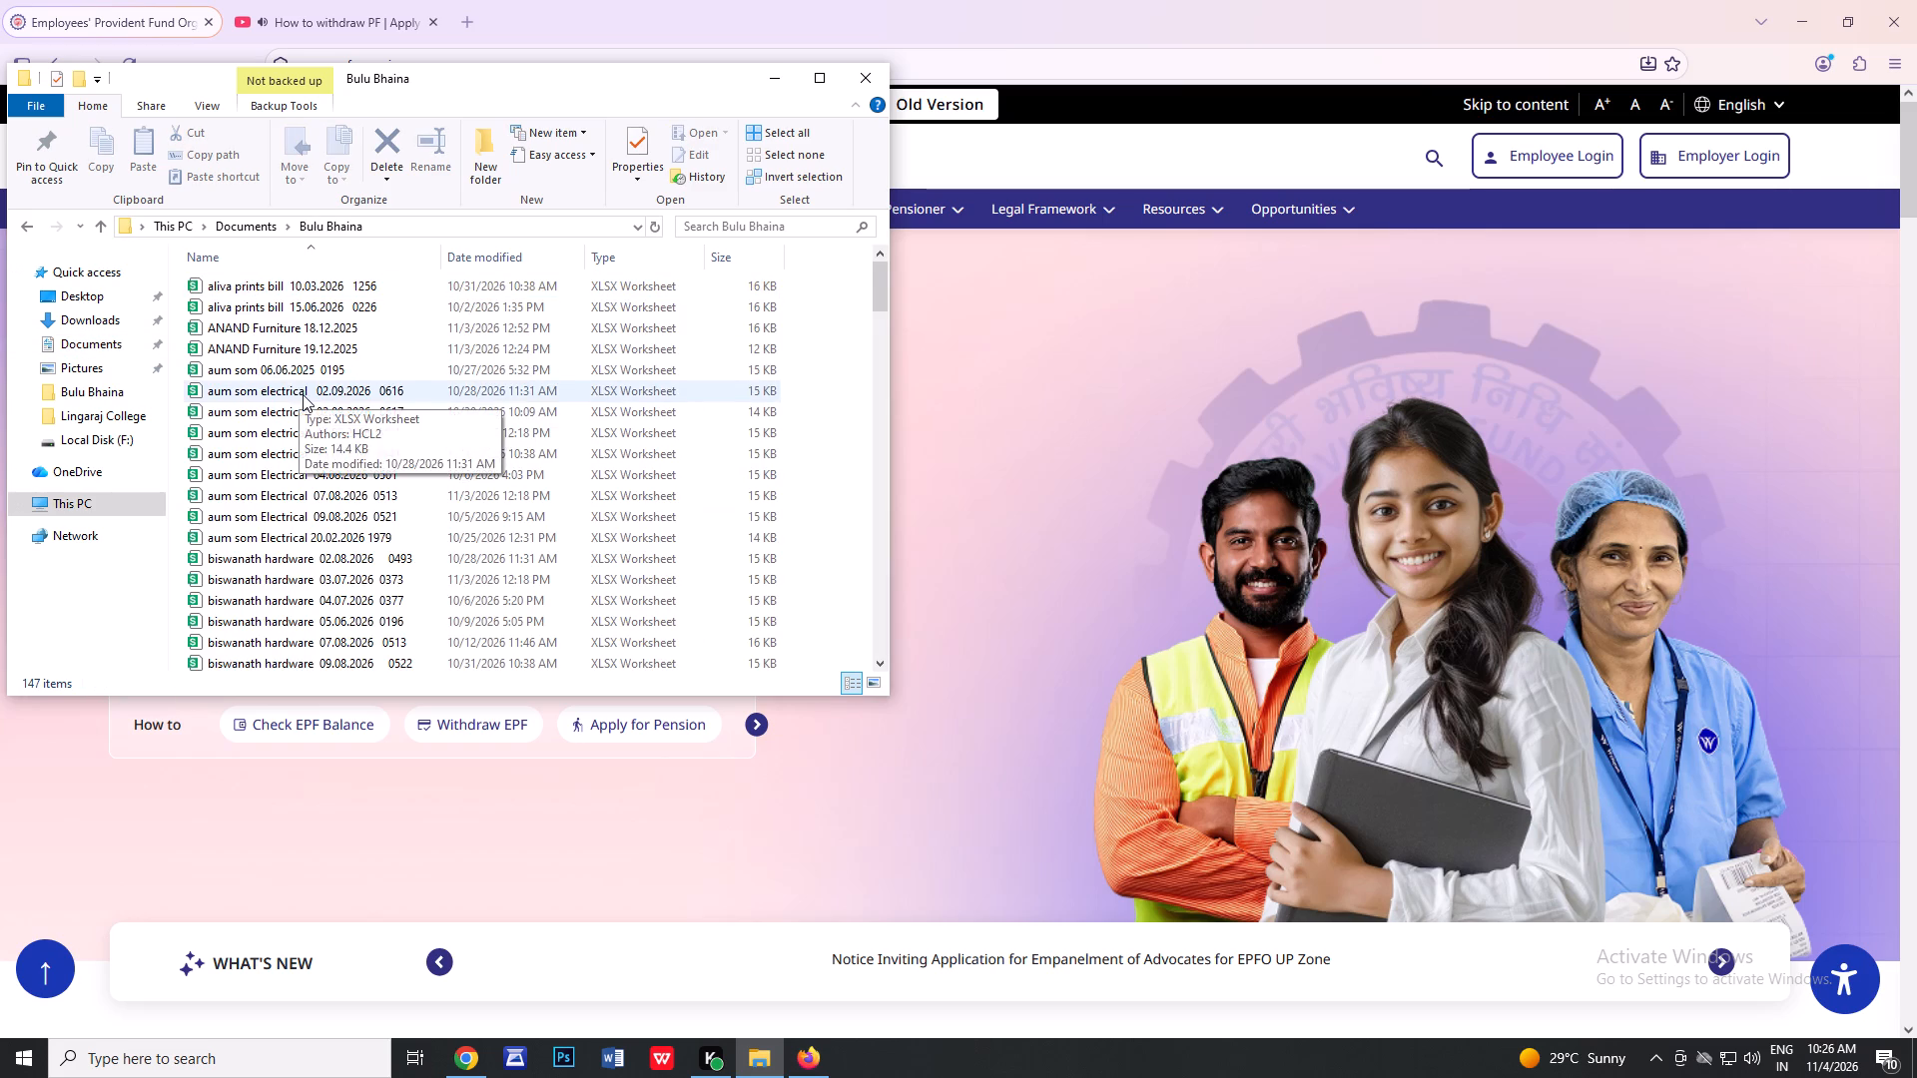
{"action": "scroll", "coordinate": [303, 394], "scroll_direction": "down", "scroll_amount": 9}
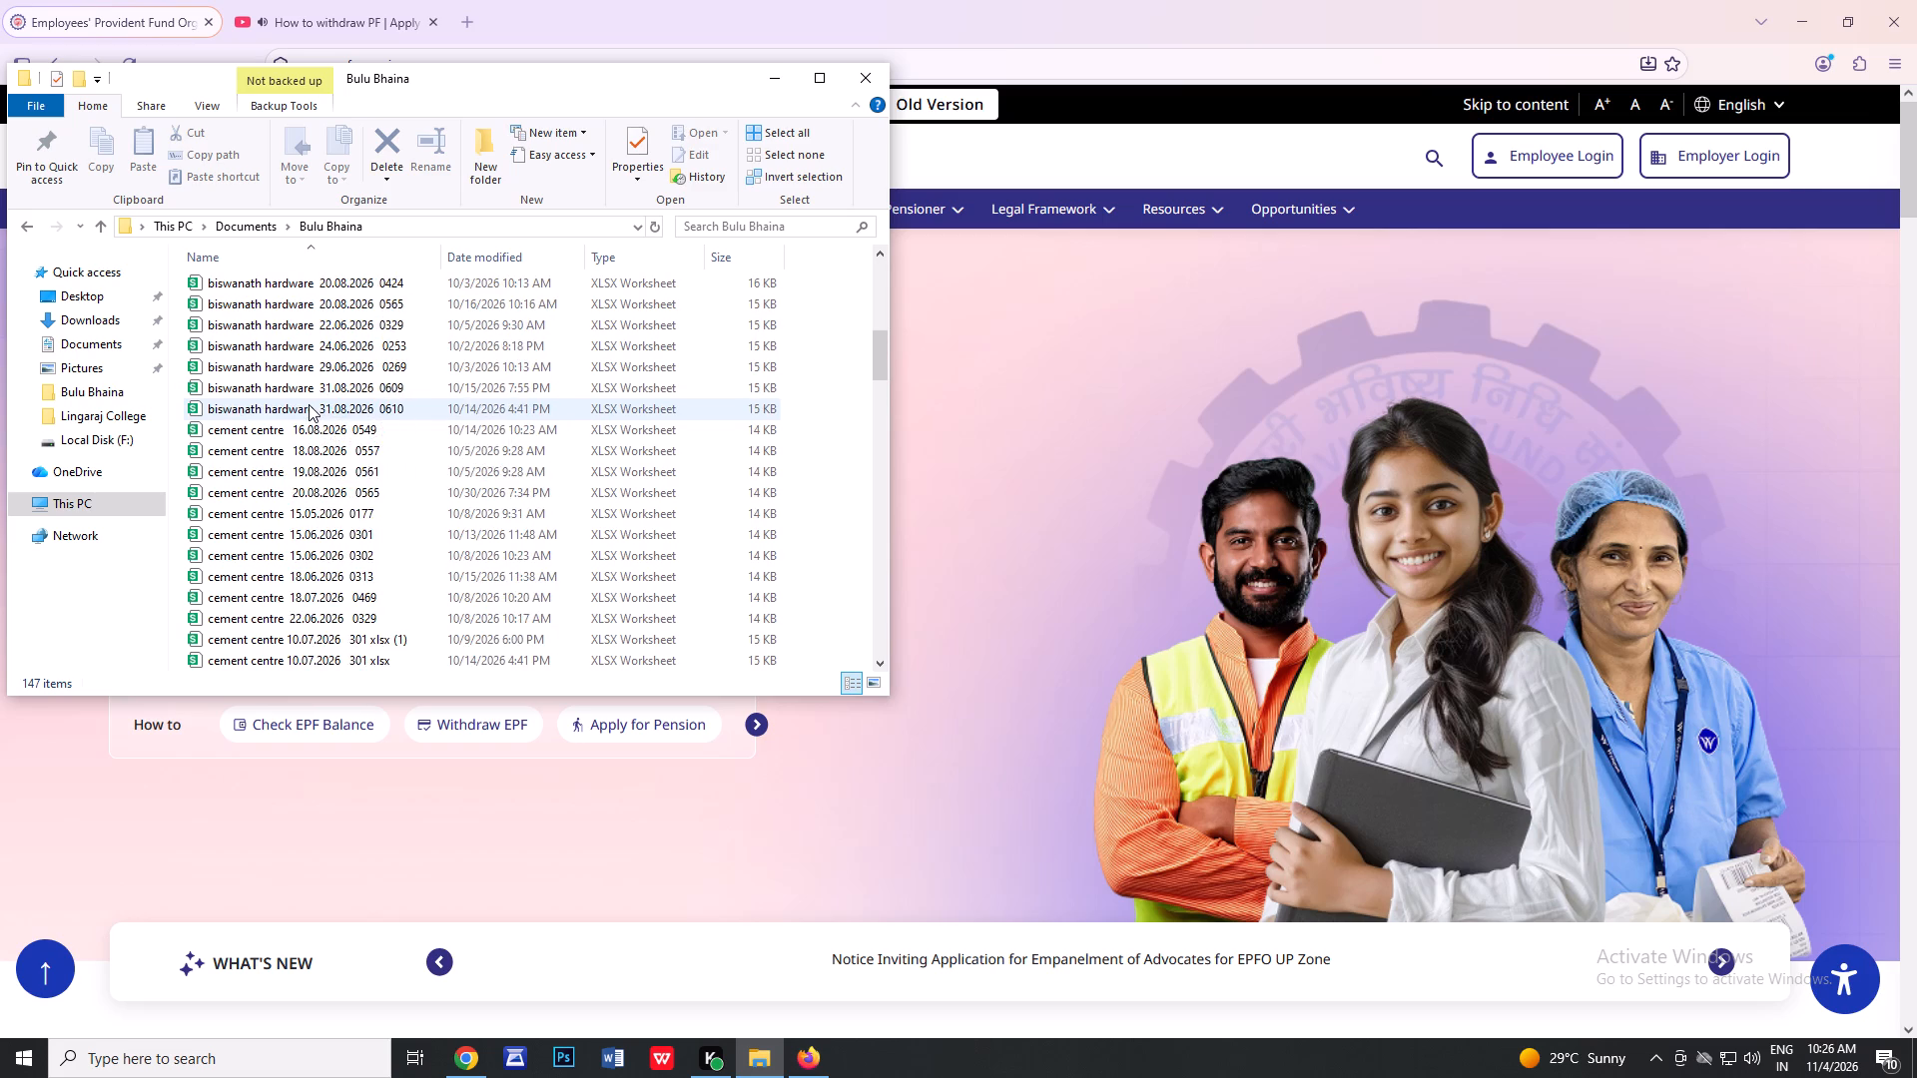
{"action": "scroll", "coordinate": [309, 404], "scroll_direction": "down", "scroll_amount": 6}
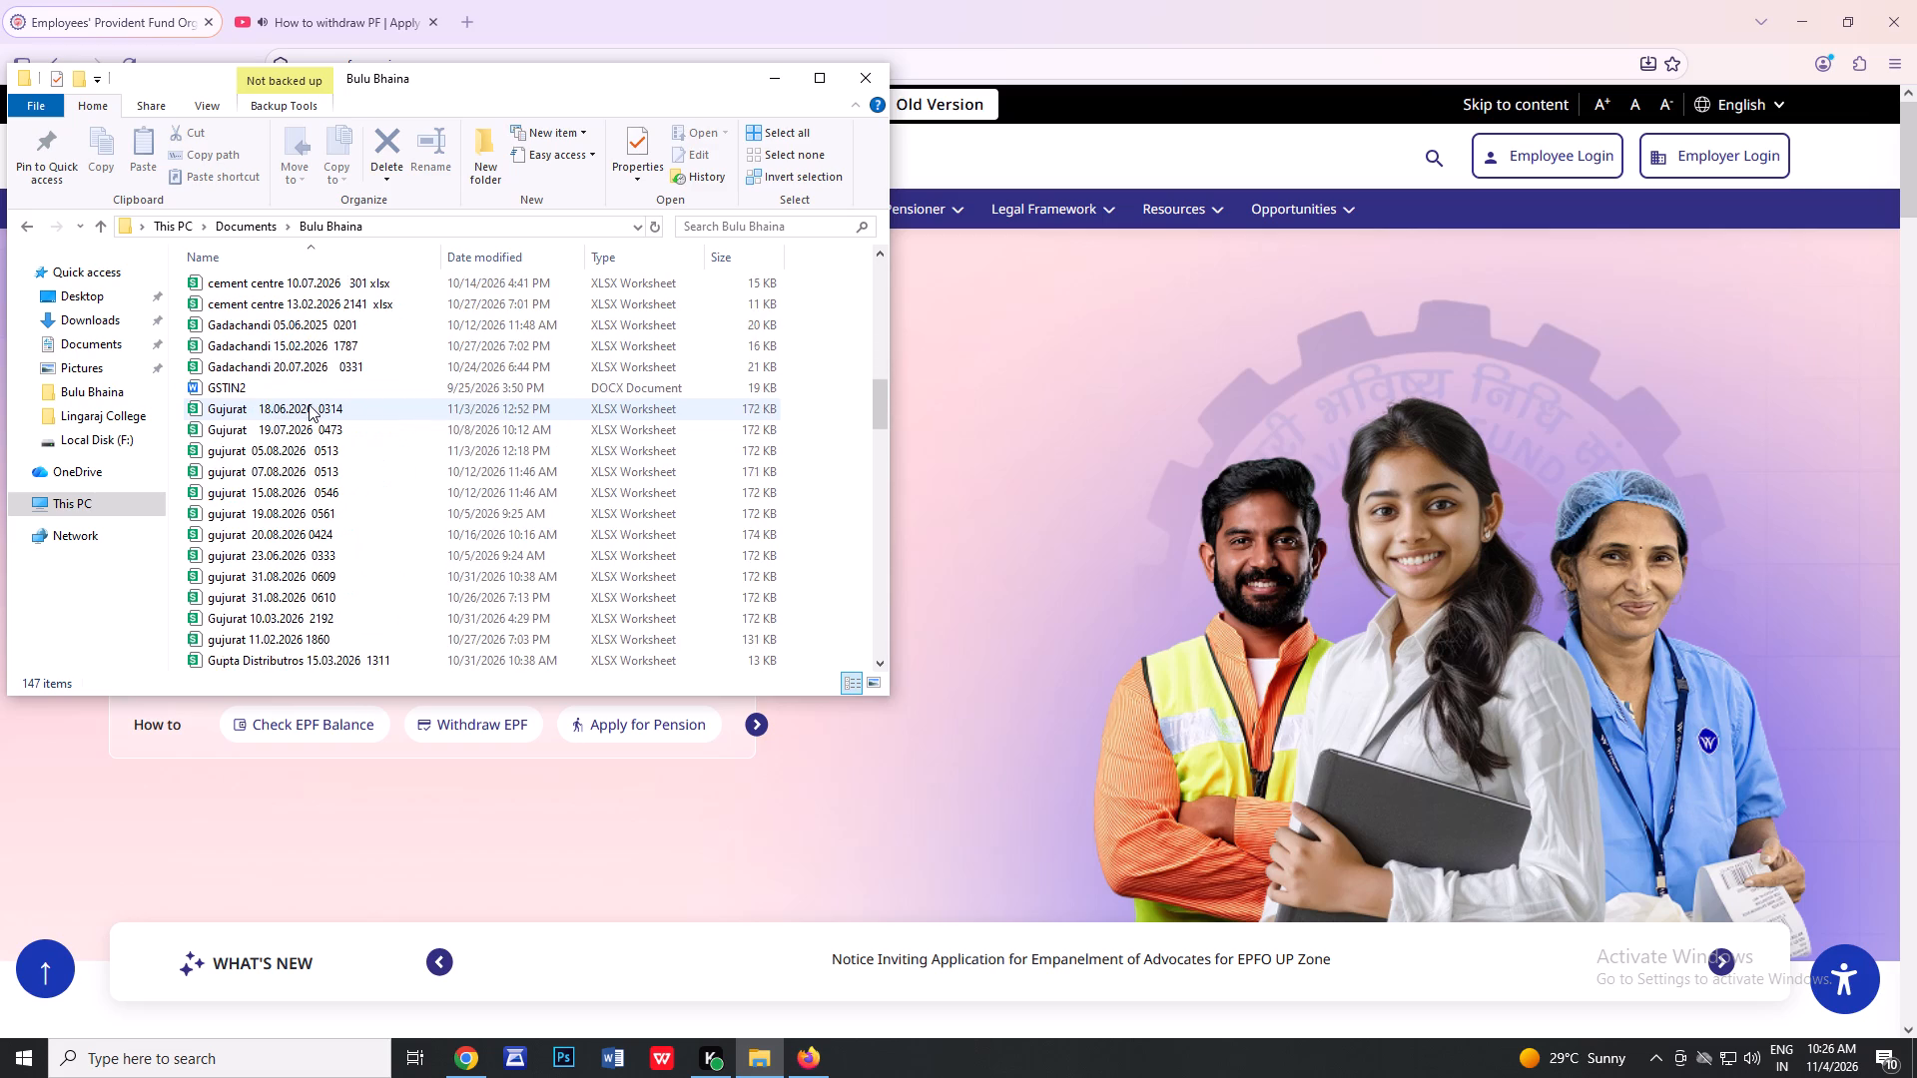
{"action": "scroll", "coordinate": [309, 404], "scroll_direction": "down", "scroll_amount": 6}
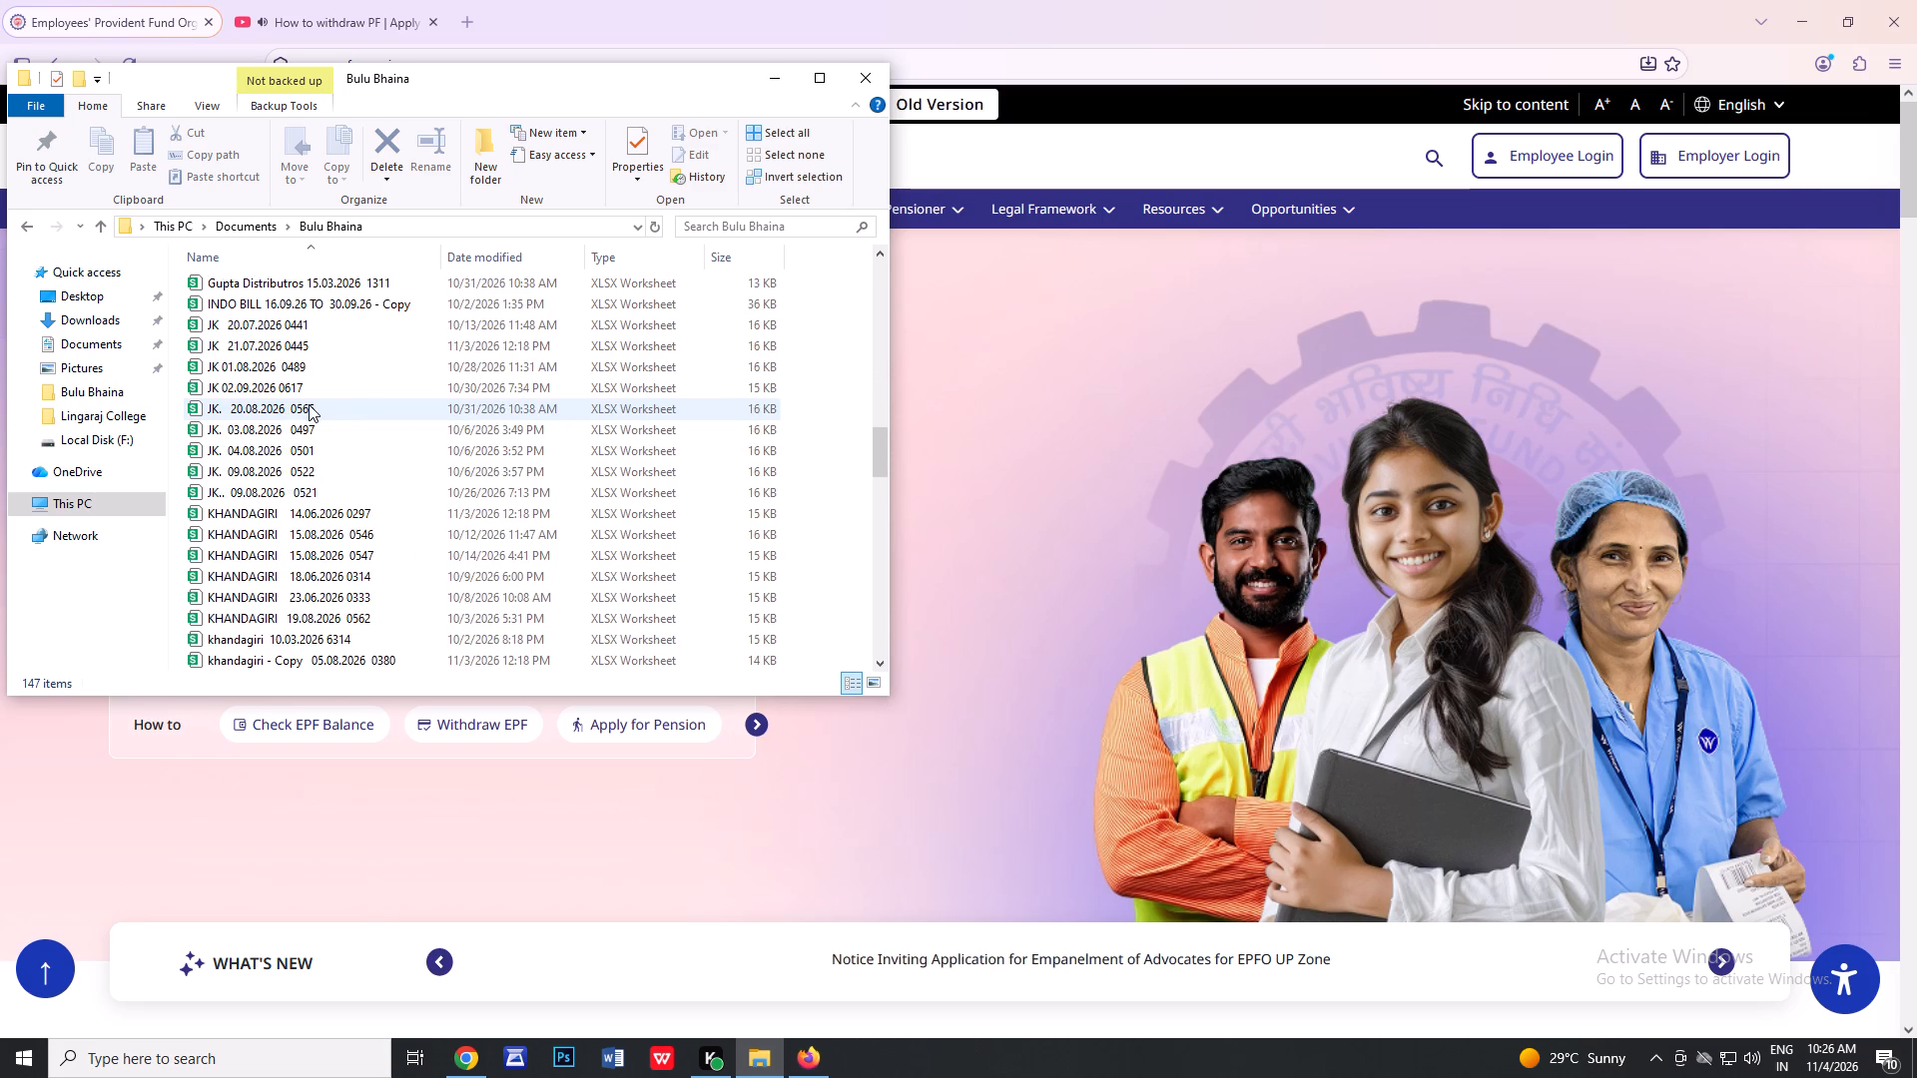
{"action": "scroll", "coordinate": [309, 404], "scroll_direction": "down", "scroll_amount": 7}
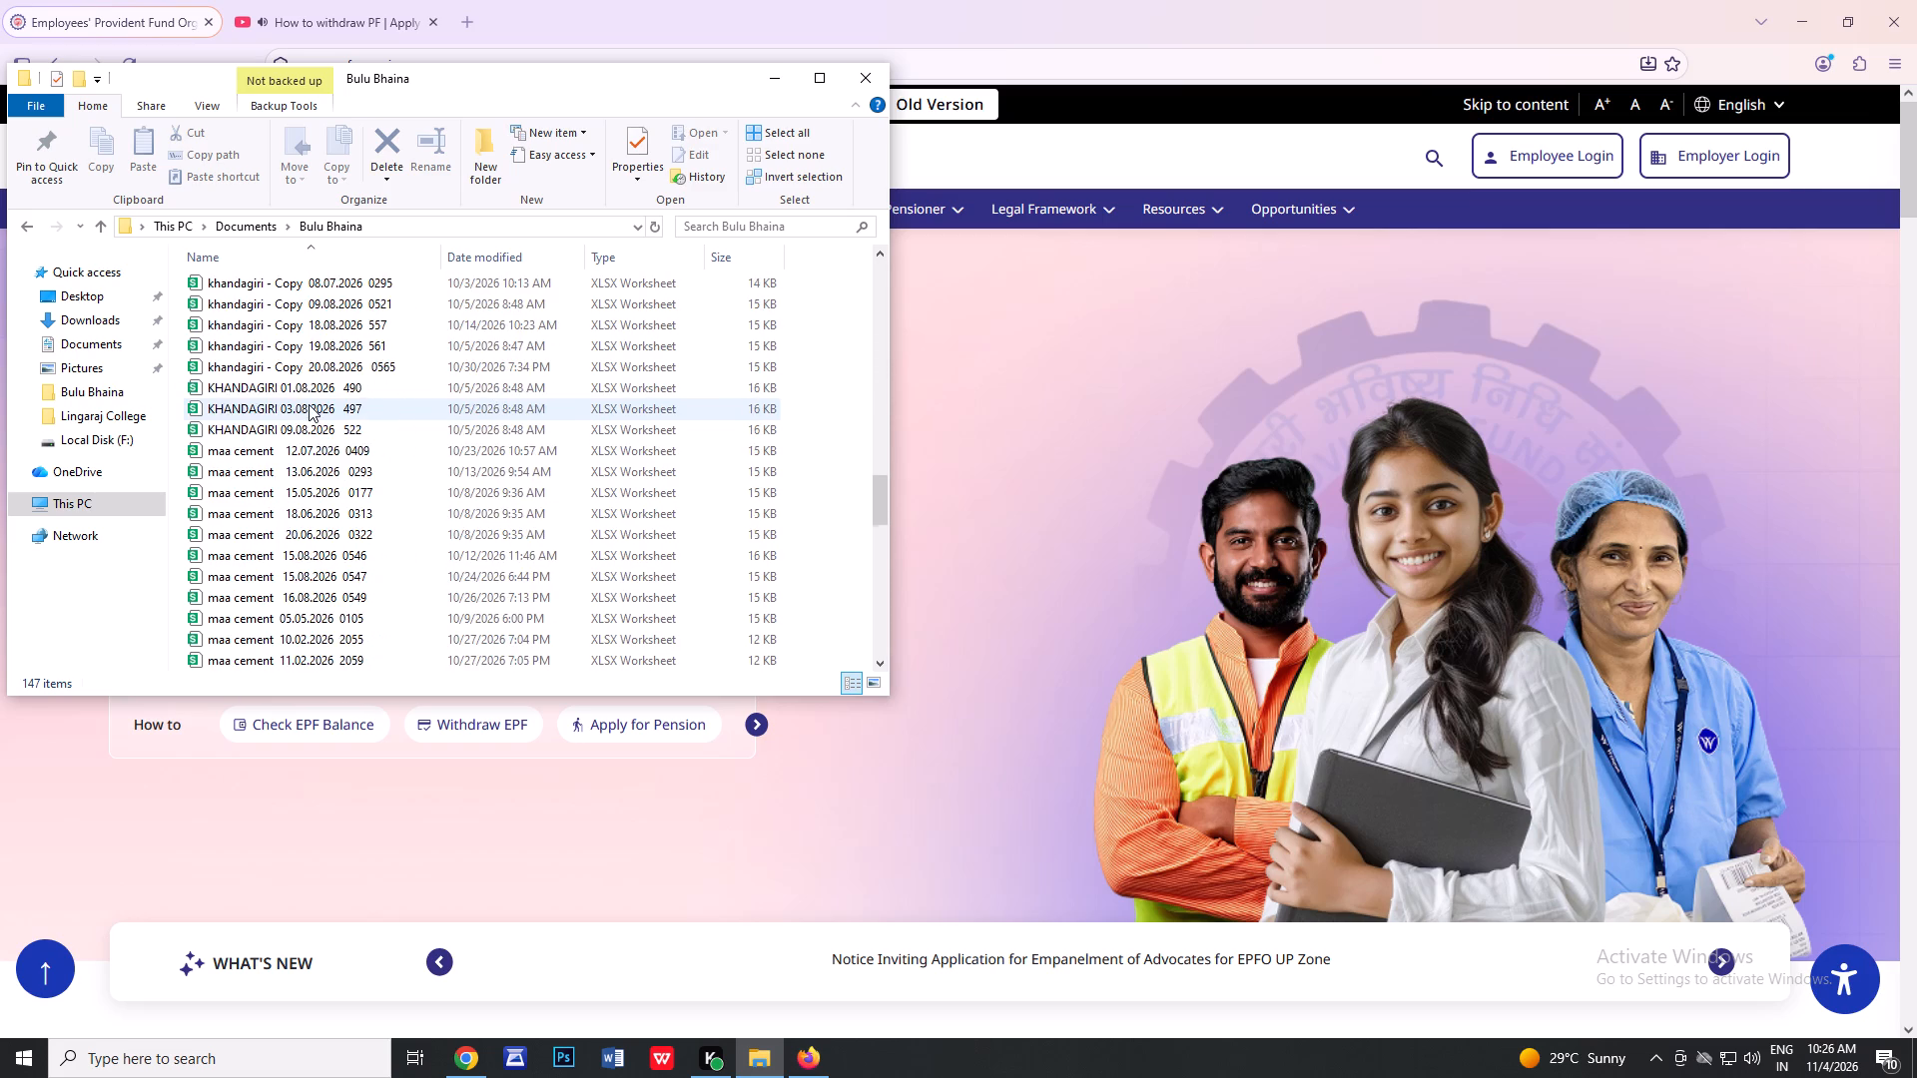
{"action": "scroll", "coordinate": [309, 404], "scroll_direction": "down", "scroll_amount": 7}
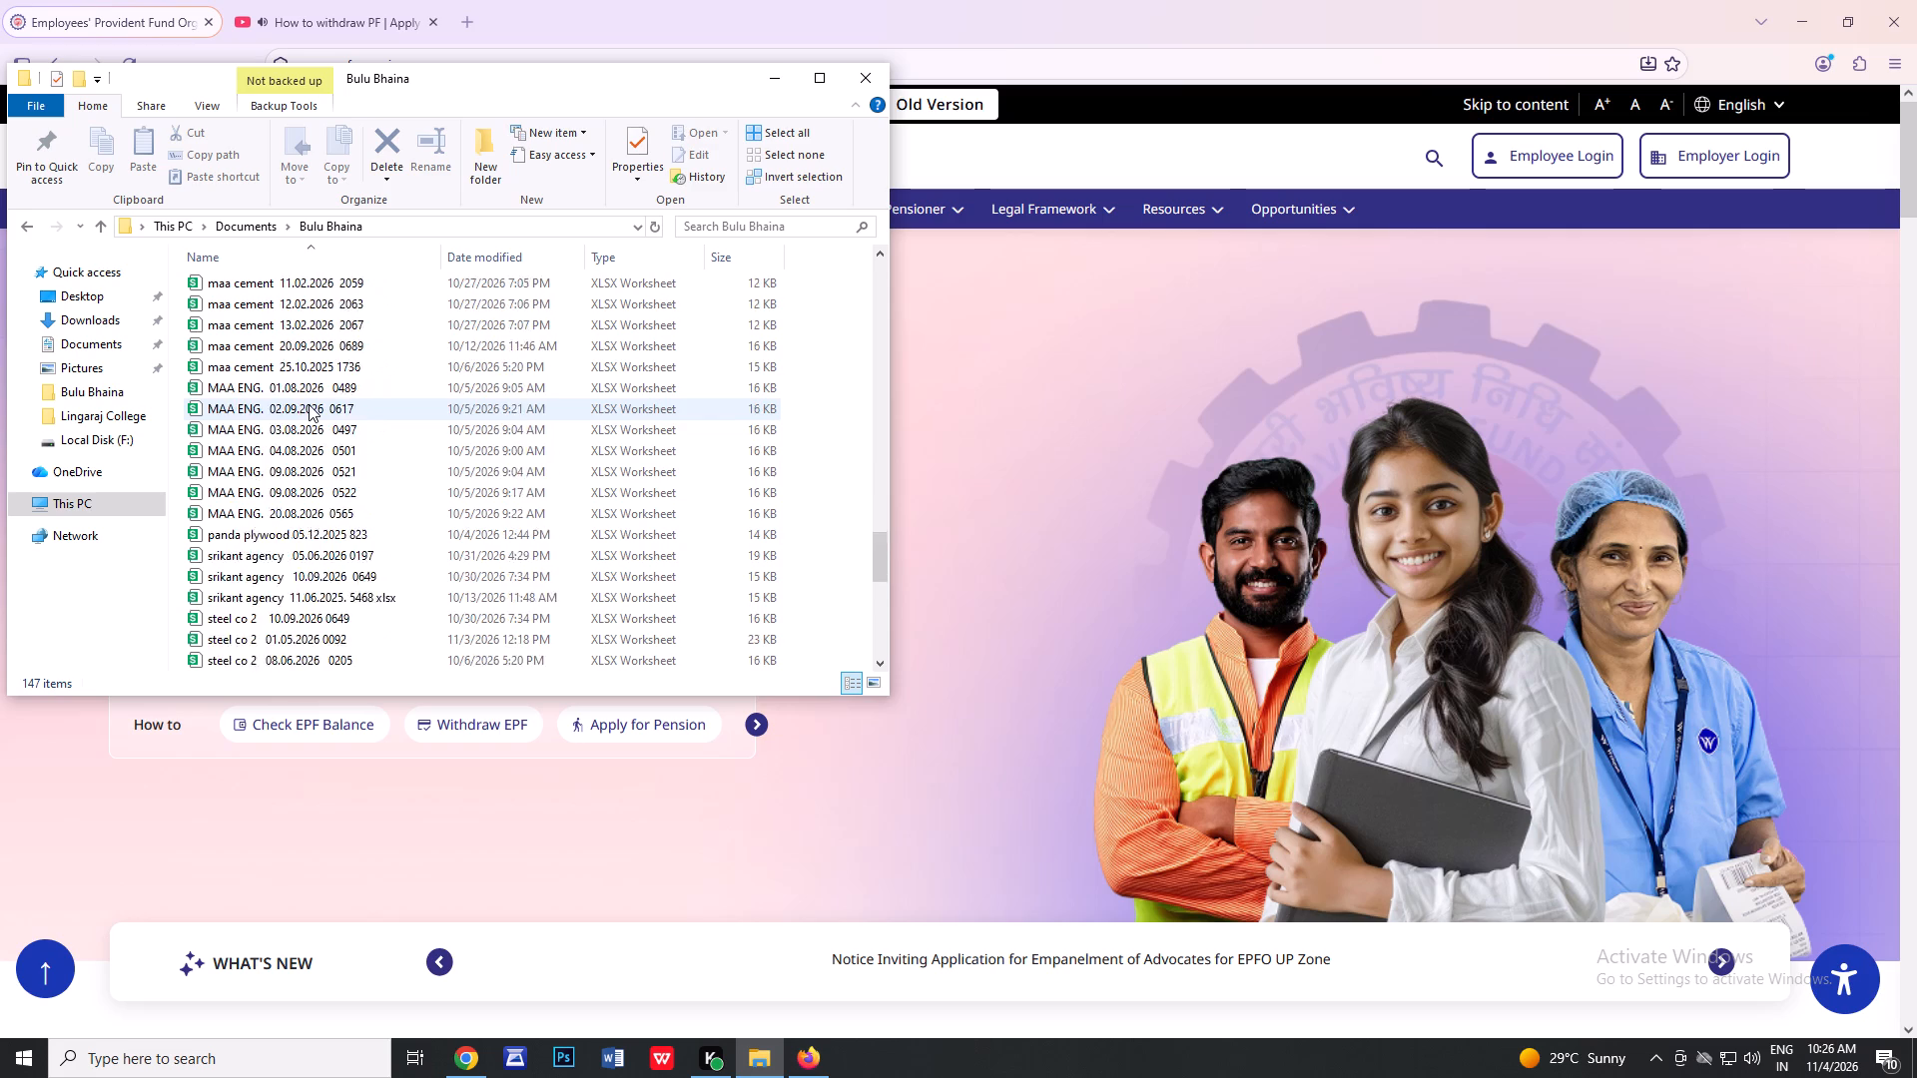
{"action": "scroll", "coordinate": [309, 404], "scroll_direction": "down", "scroll_amount": 5}
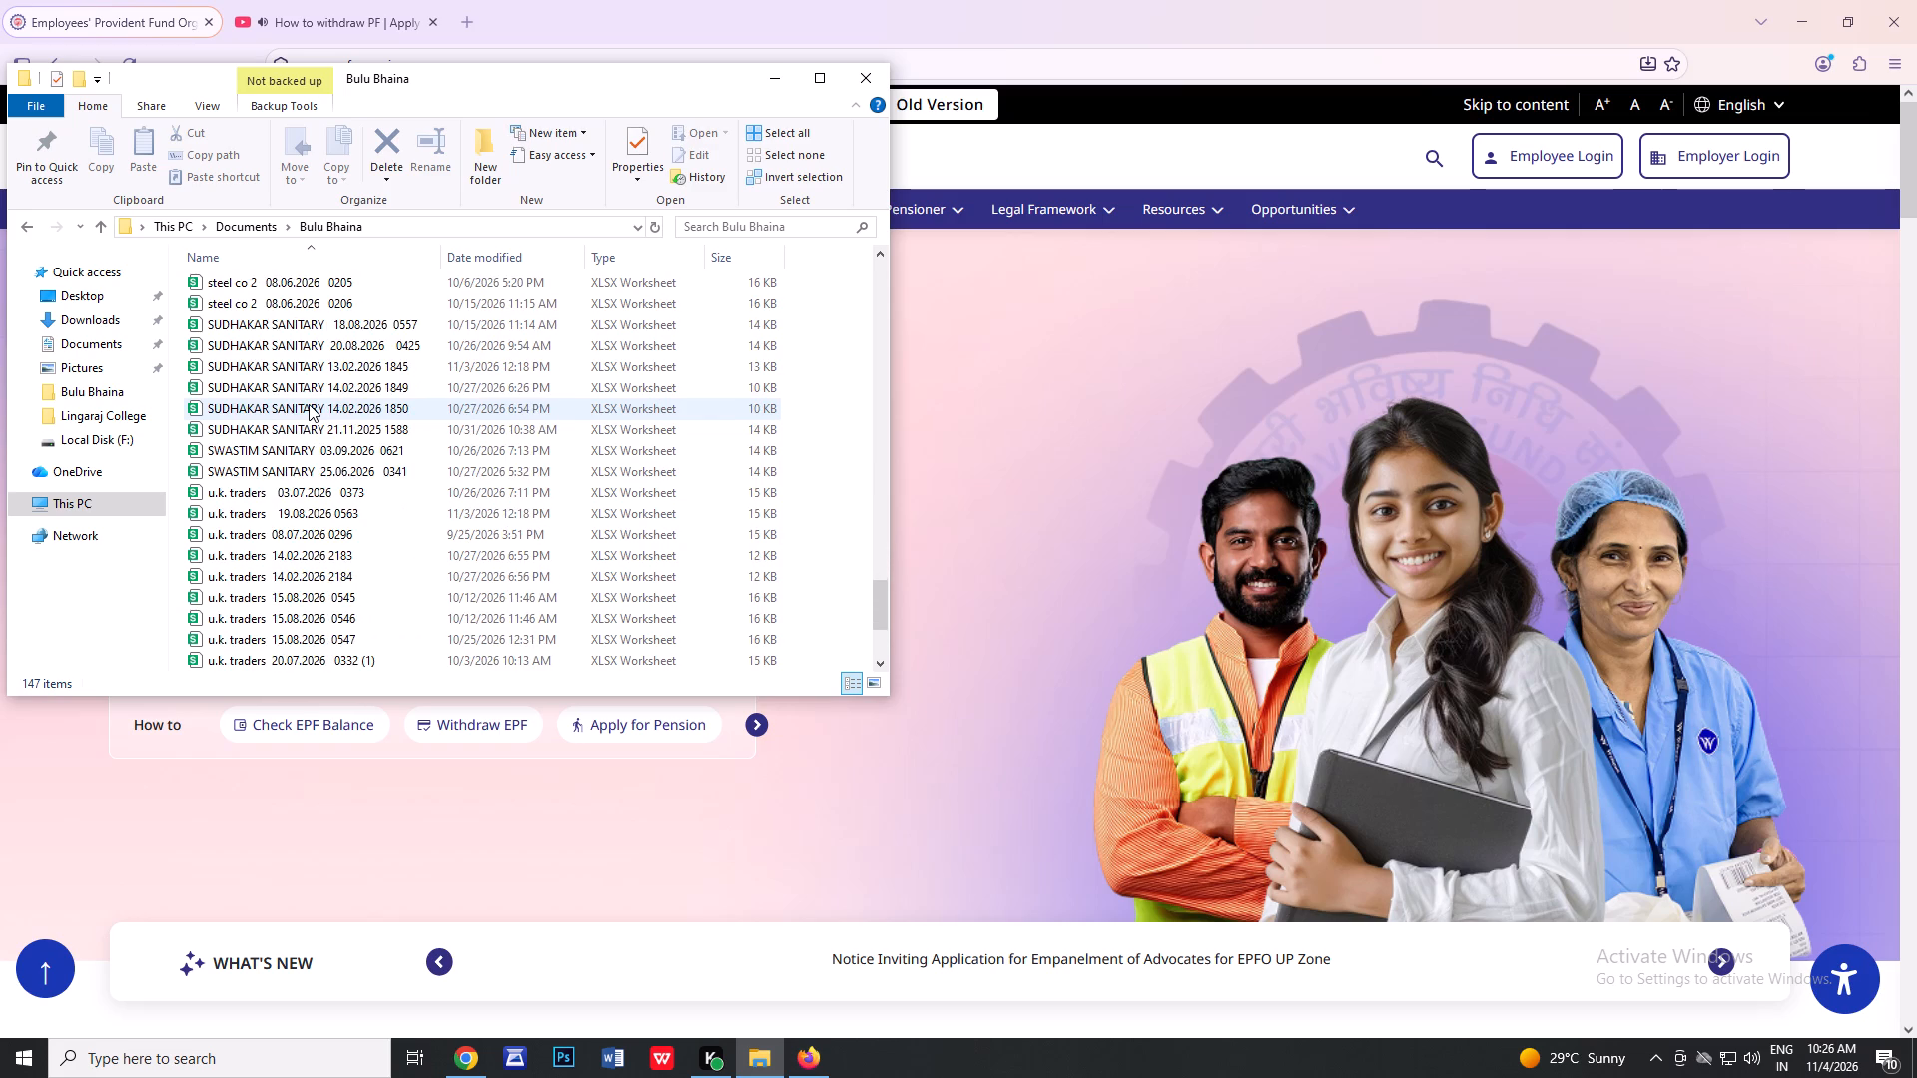
{"action": "scroll", "coordinate": [309, 404], "scroll_direction": "down", "scroll_amount": 7}
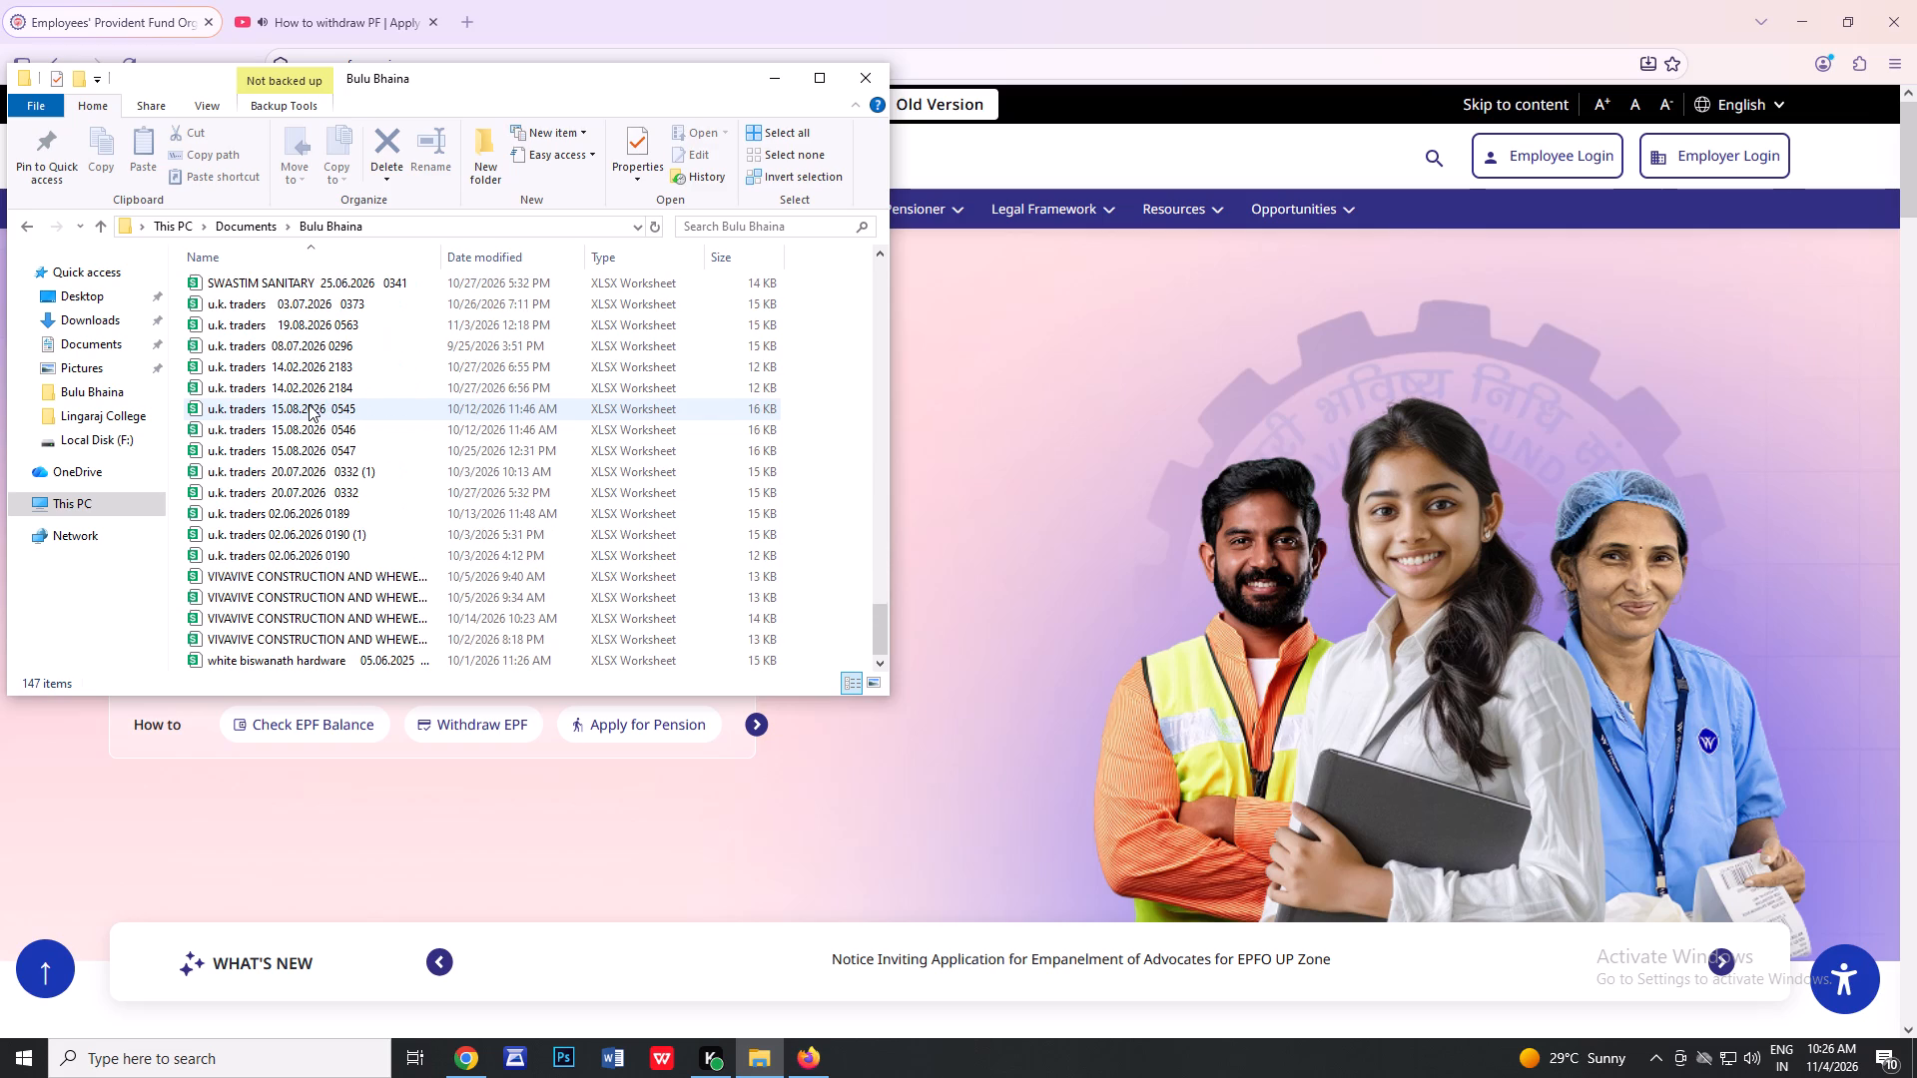
{"action": "scroll", "coordinate": [267, 475], "scroll_direction": "down", "scroll_amount": 7}
{"action": "scroll", "coordinate": [297, 522], "scroll_direction": "up", "scroll_amount": 6}
{"action": "scroll", "coordinate": [297, 522], "scroll_direction": "down", "scroll_amount": 8}
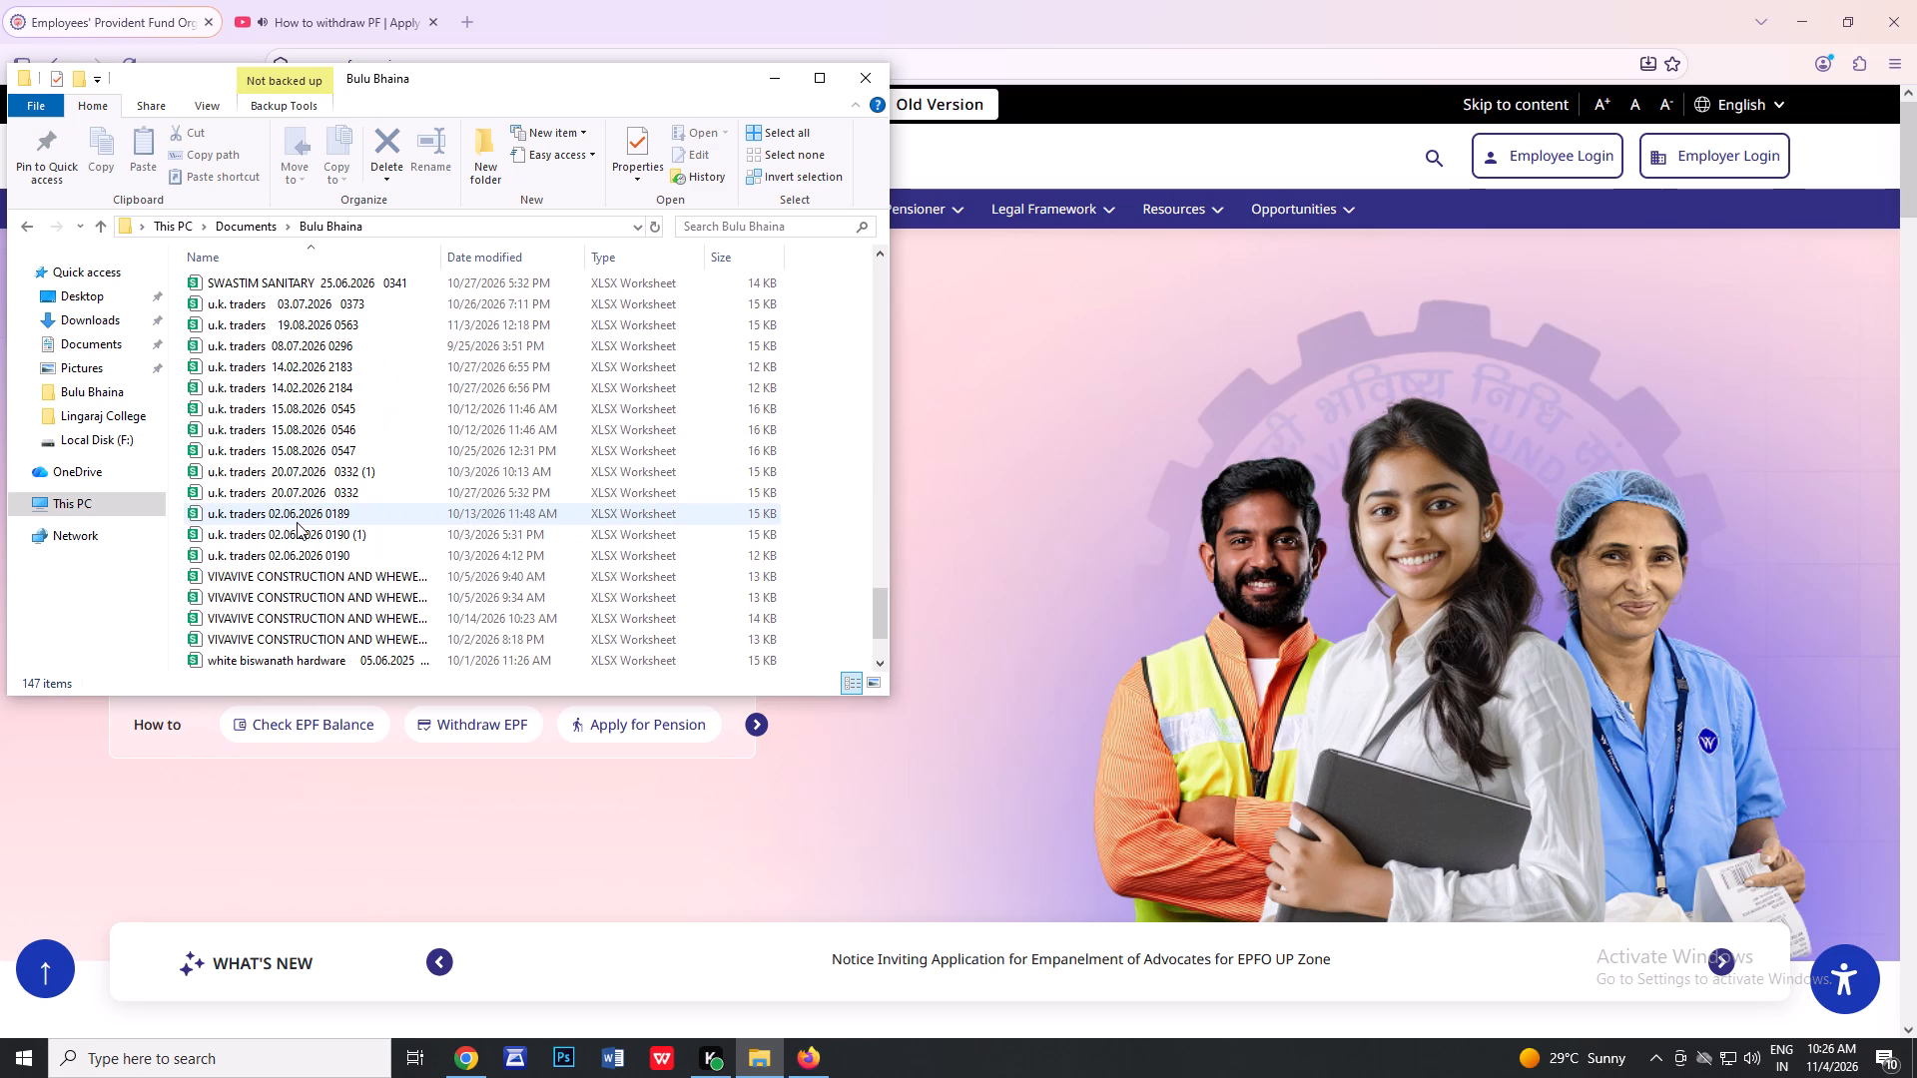
{"action": "scroll", "coordinate": [297, 522], "scroll_direction": "down", "scroll_amount": 8}
Open the workbook "srikant agency 10.09.2026 0649" with Excel, view its tax invoice and close it.
{"action": "scroll", "coordinate": [298, 524], "scroll_direction": "up", "scroll_amount": 2}
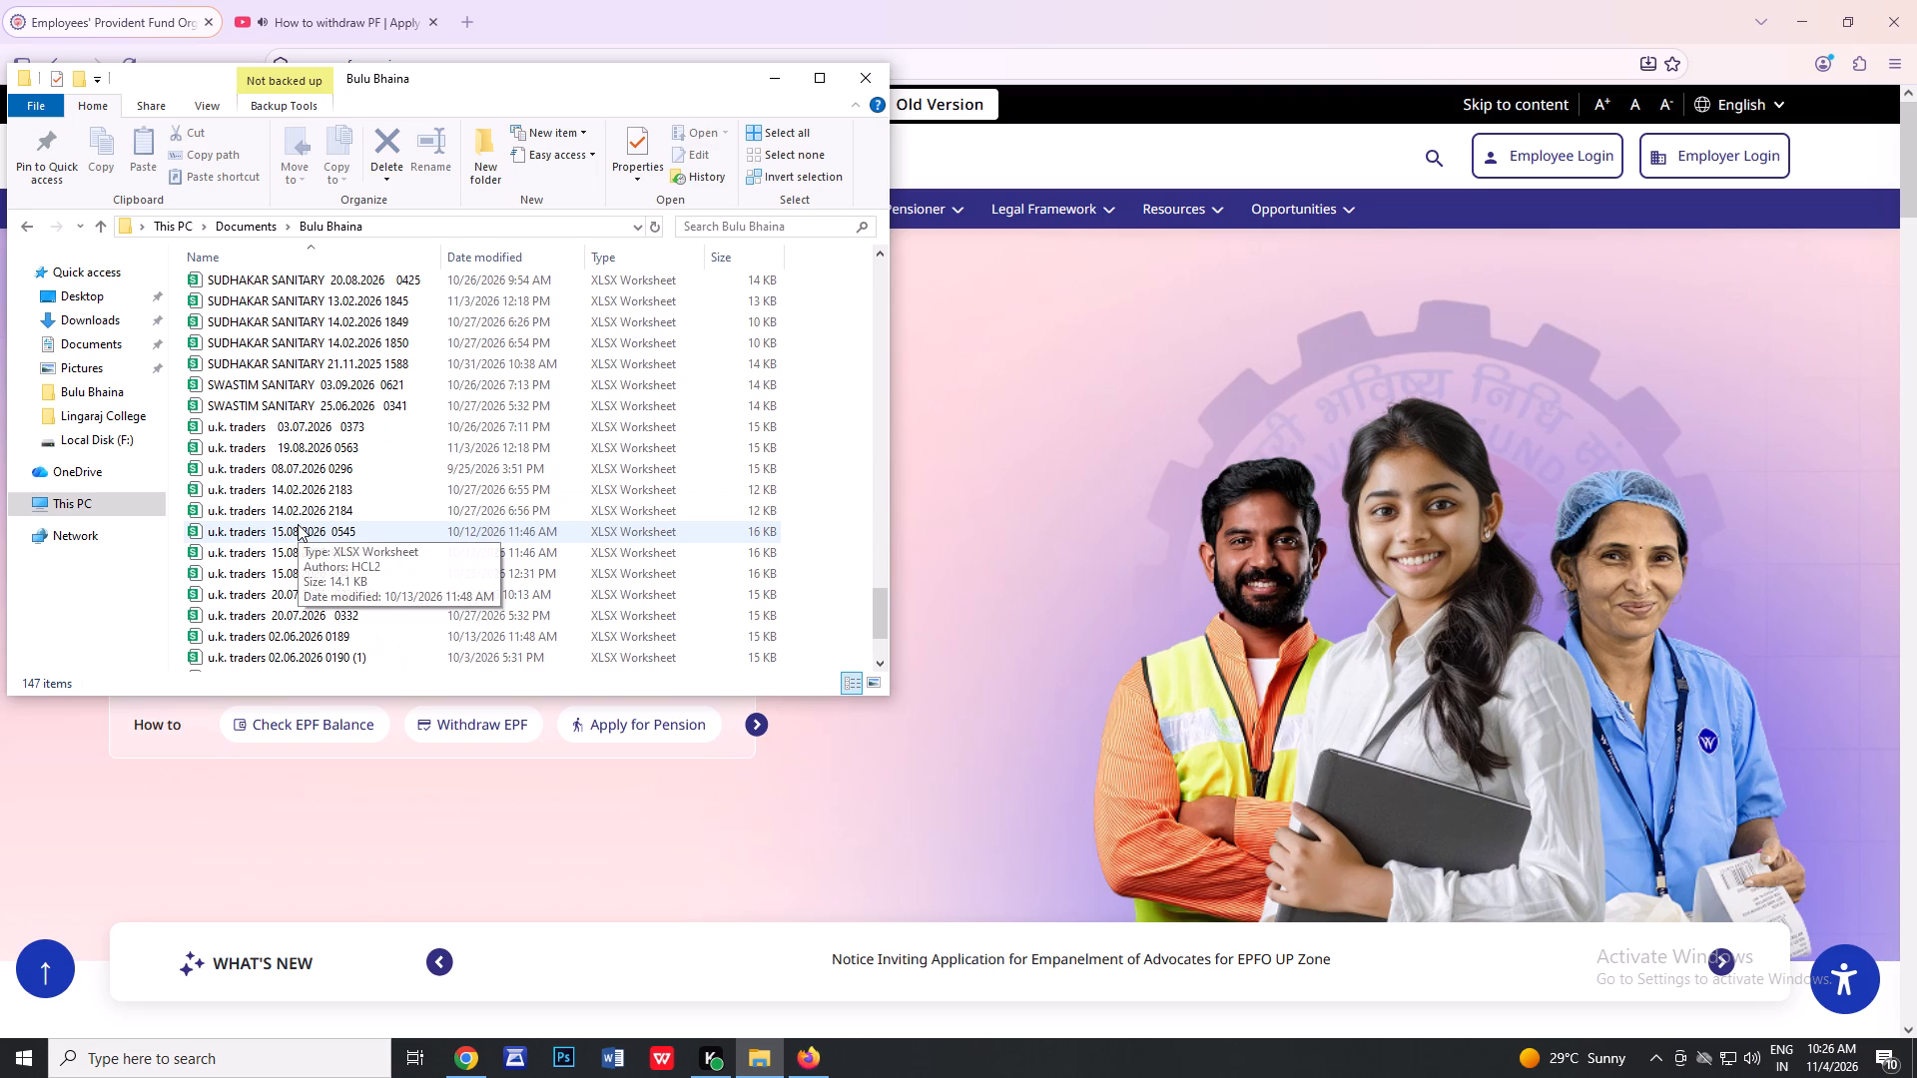
{"action": "scroll", "coordinate": [298, 524], "scroll_direction": "up", "scroll_amount": 5}
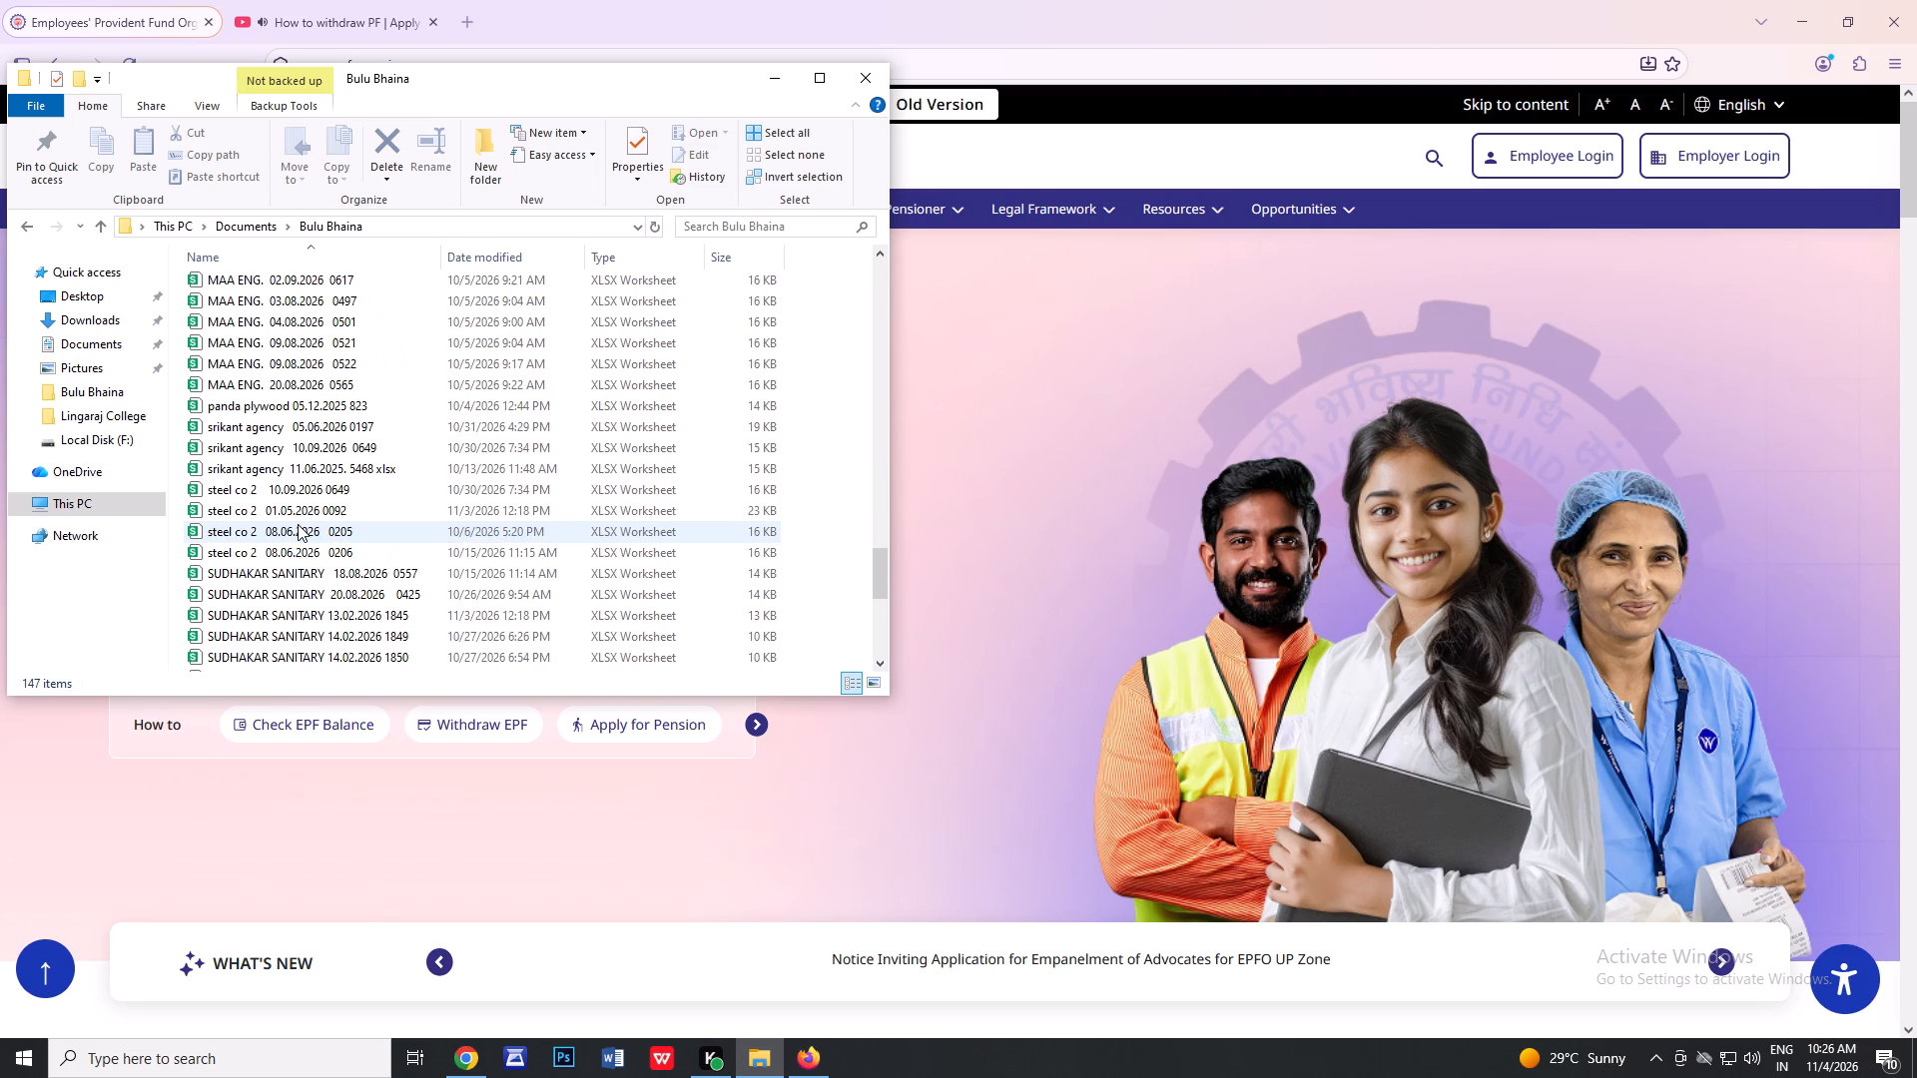
{"action": "right_click", "coordinate": [317, 446]}
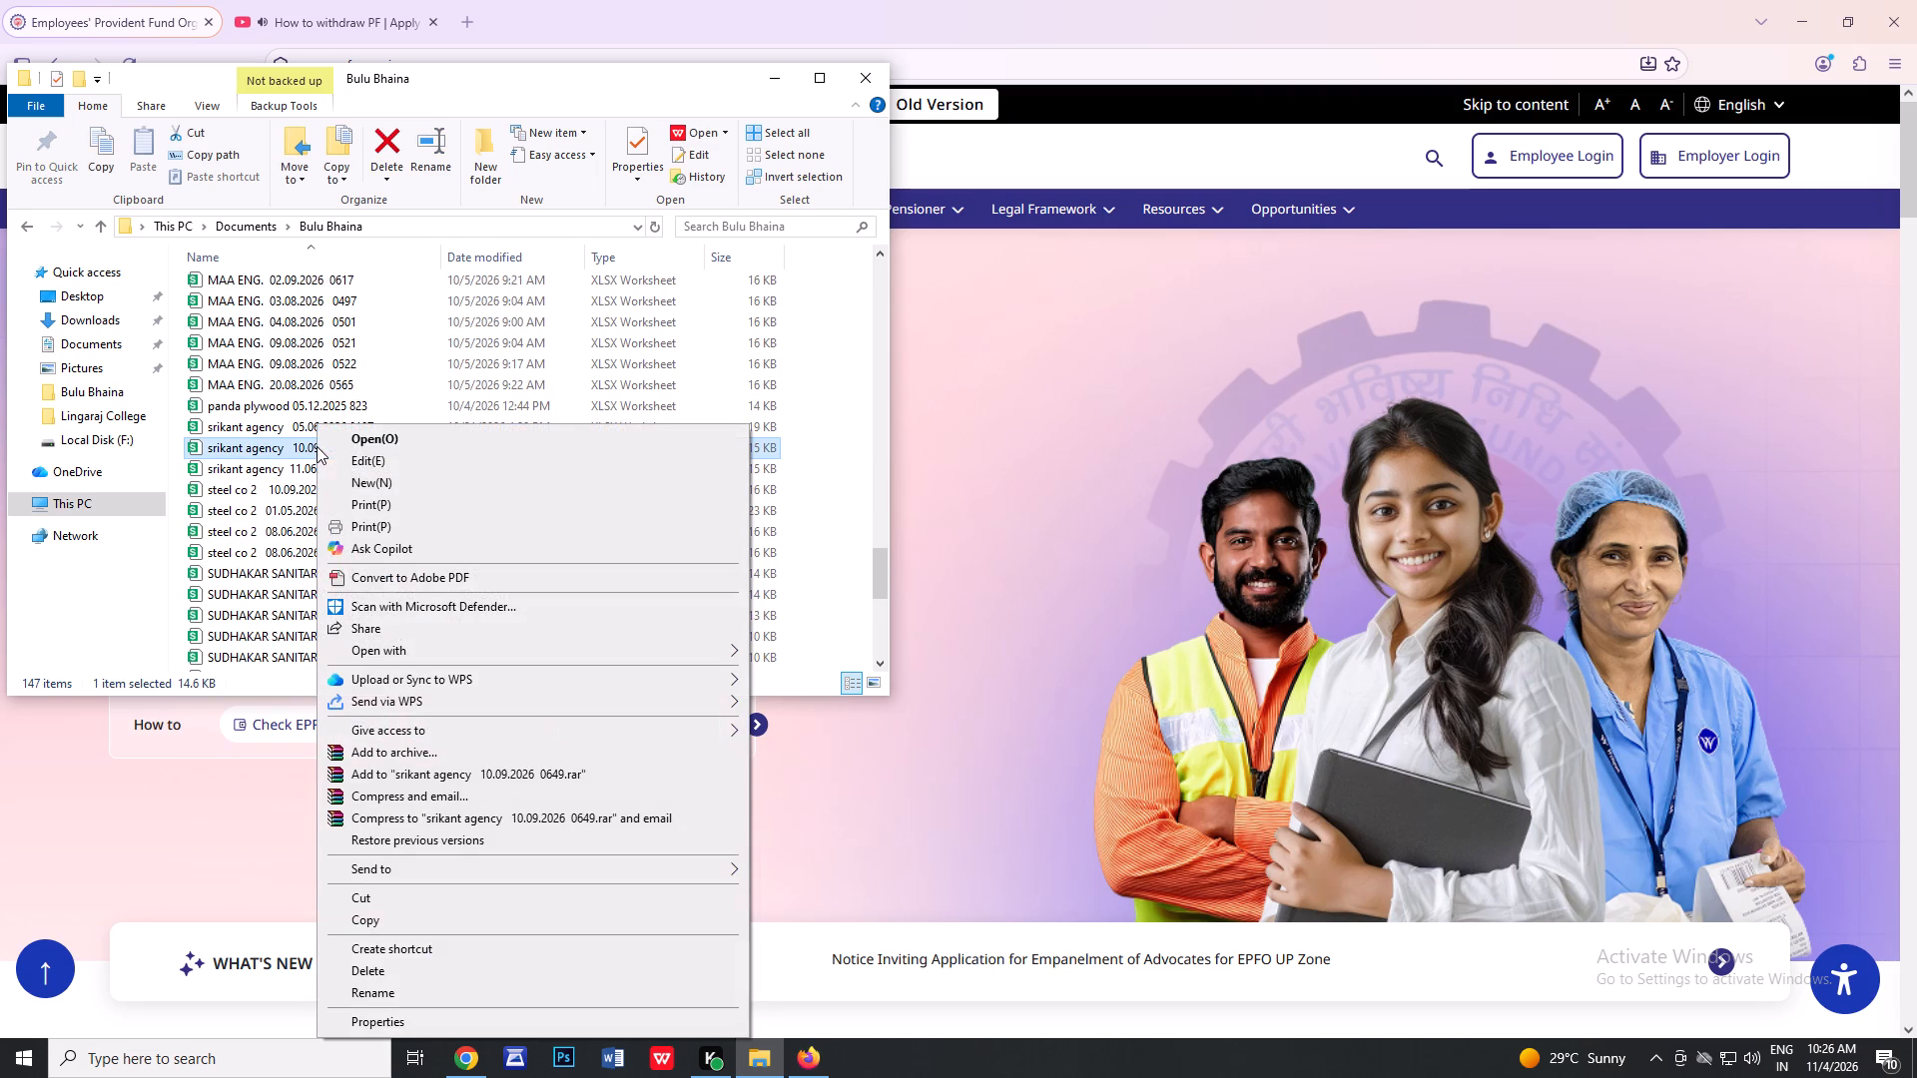
{"action": "left_click", "coordinate": [380, 648]}
{"action": "left_click", "coordinate": [834, 655]}
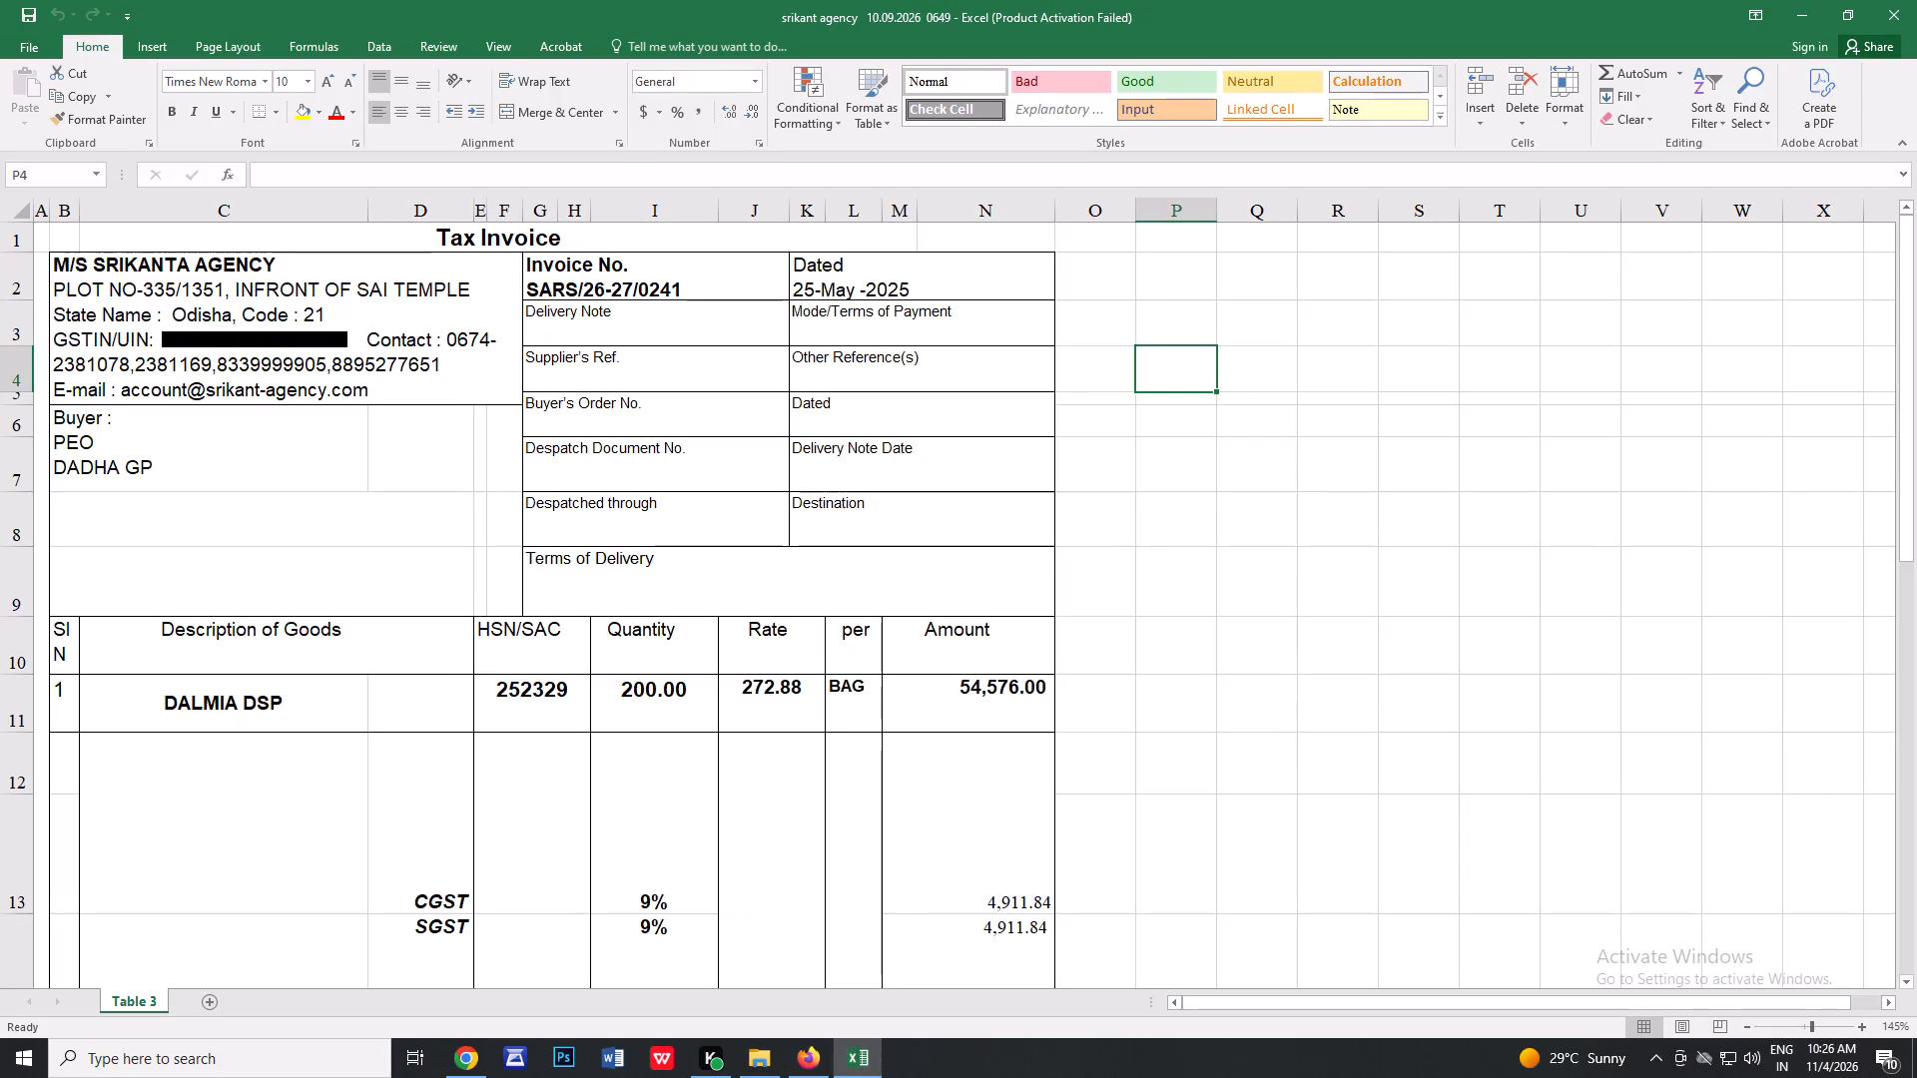
{"action": "left_click", "coordinate": [1157, 715]}
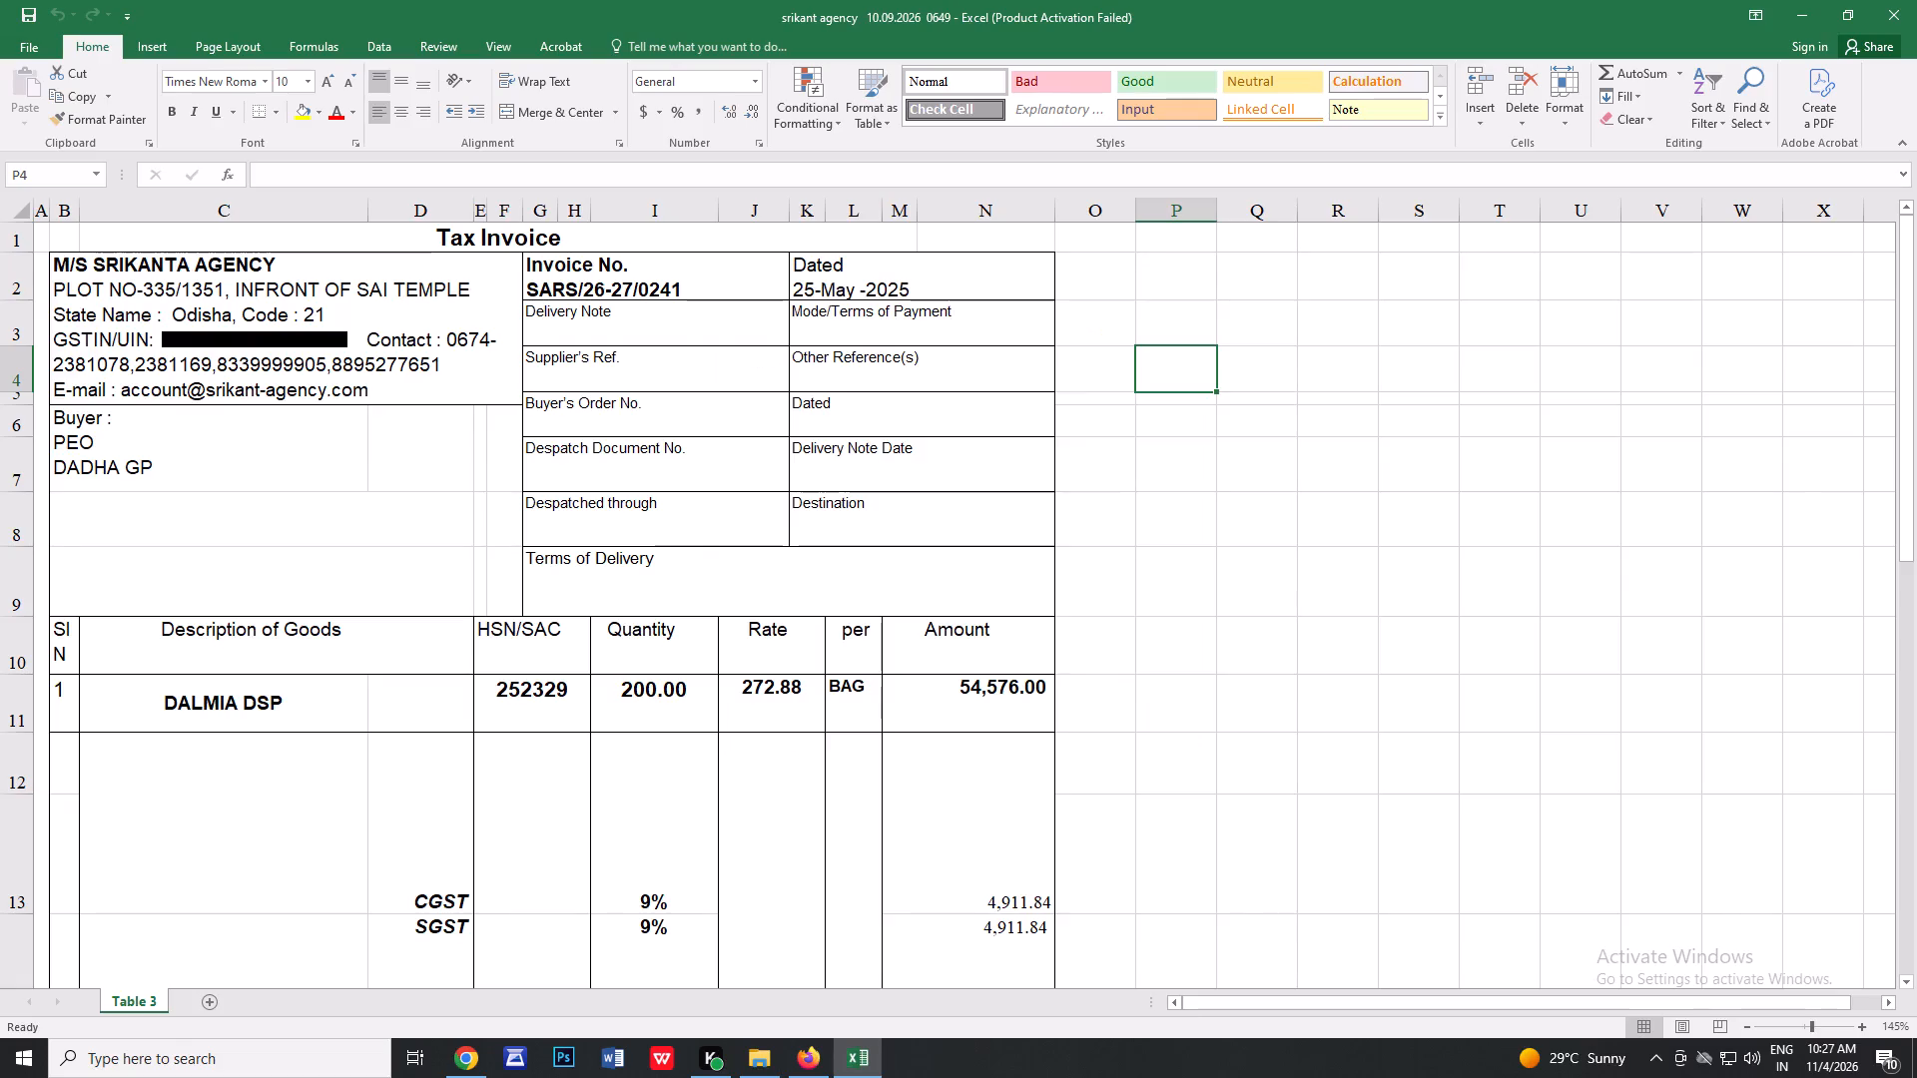
{"action": "left_click", "coordinate": [1902, 4]}
Look through the list of supplier bill workbooks down to its end and back up to the Khandagiri files.
{"action": "scroll", "coordinate": [469, 430], "scroll_direction": "down", "scroll_amount": 1}
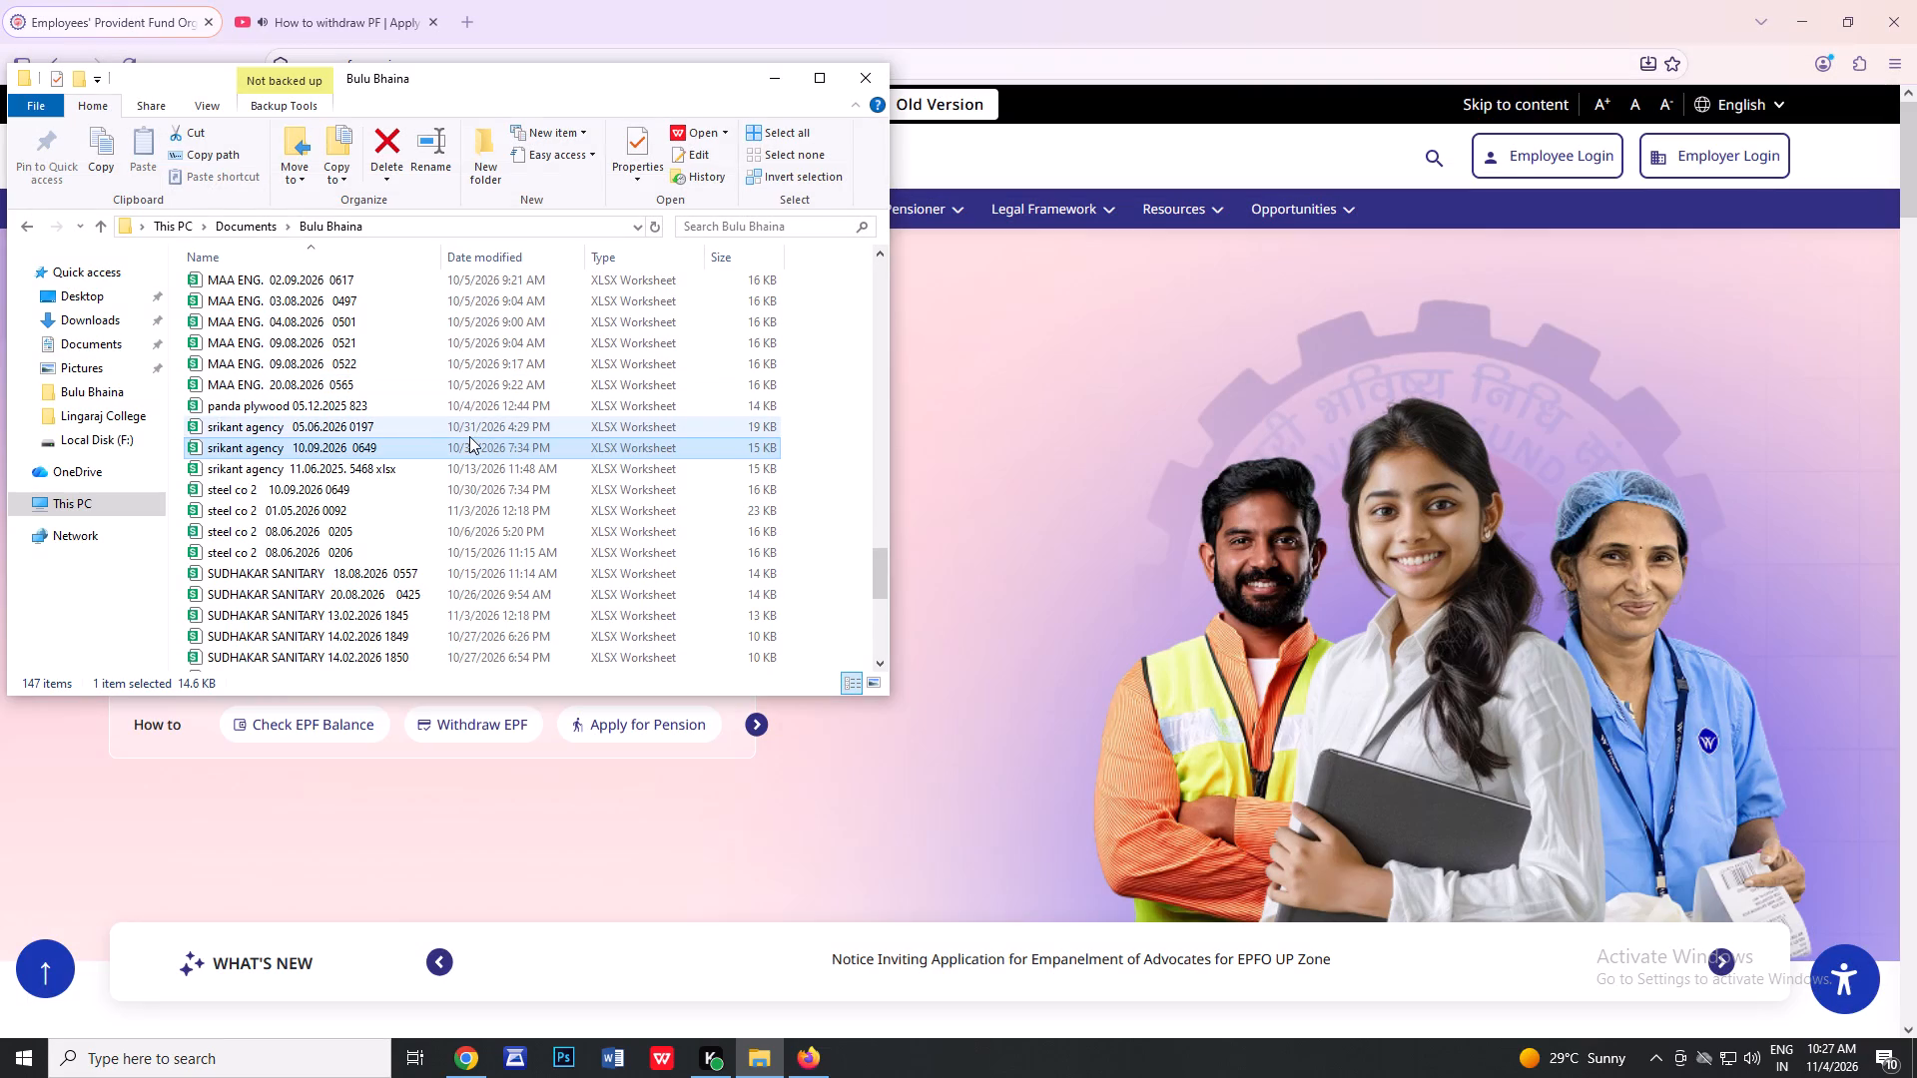
{"action": "scroll", "coordinate": [469, 436], "scroll_direction": "down", "scroll_amount": 9}
{"action": "scroll", "coordinate": [469, 437], "scroll_direction": "up", "scroll_amount": 1}
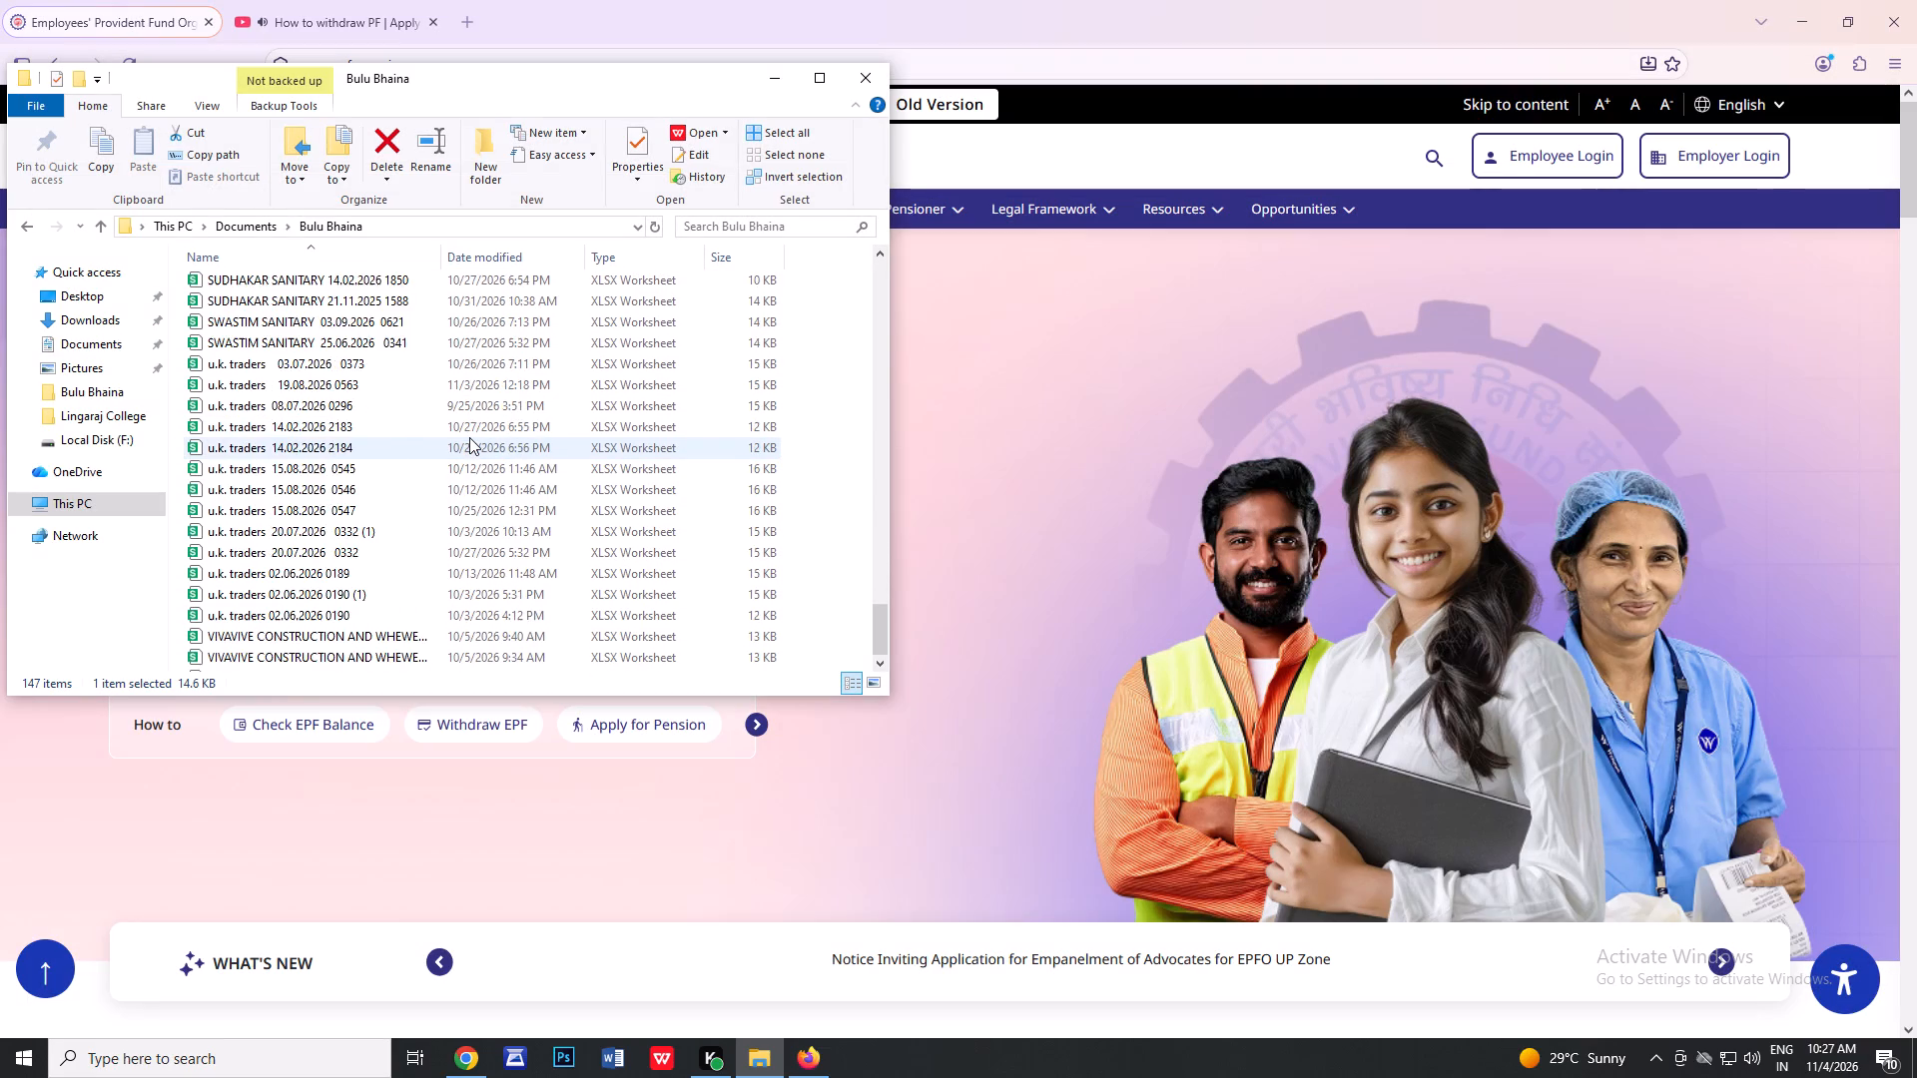
{"action": "scroll", "coordinate": [469, 437], "scroll_direction": "up", "scroll_amount": 10}
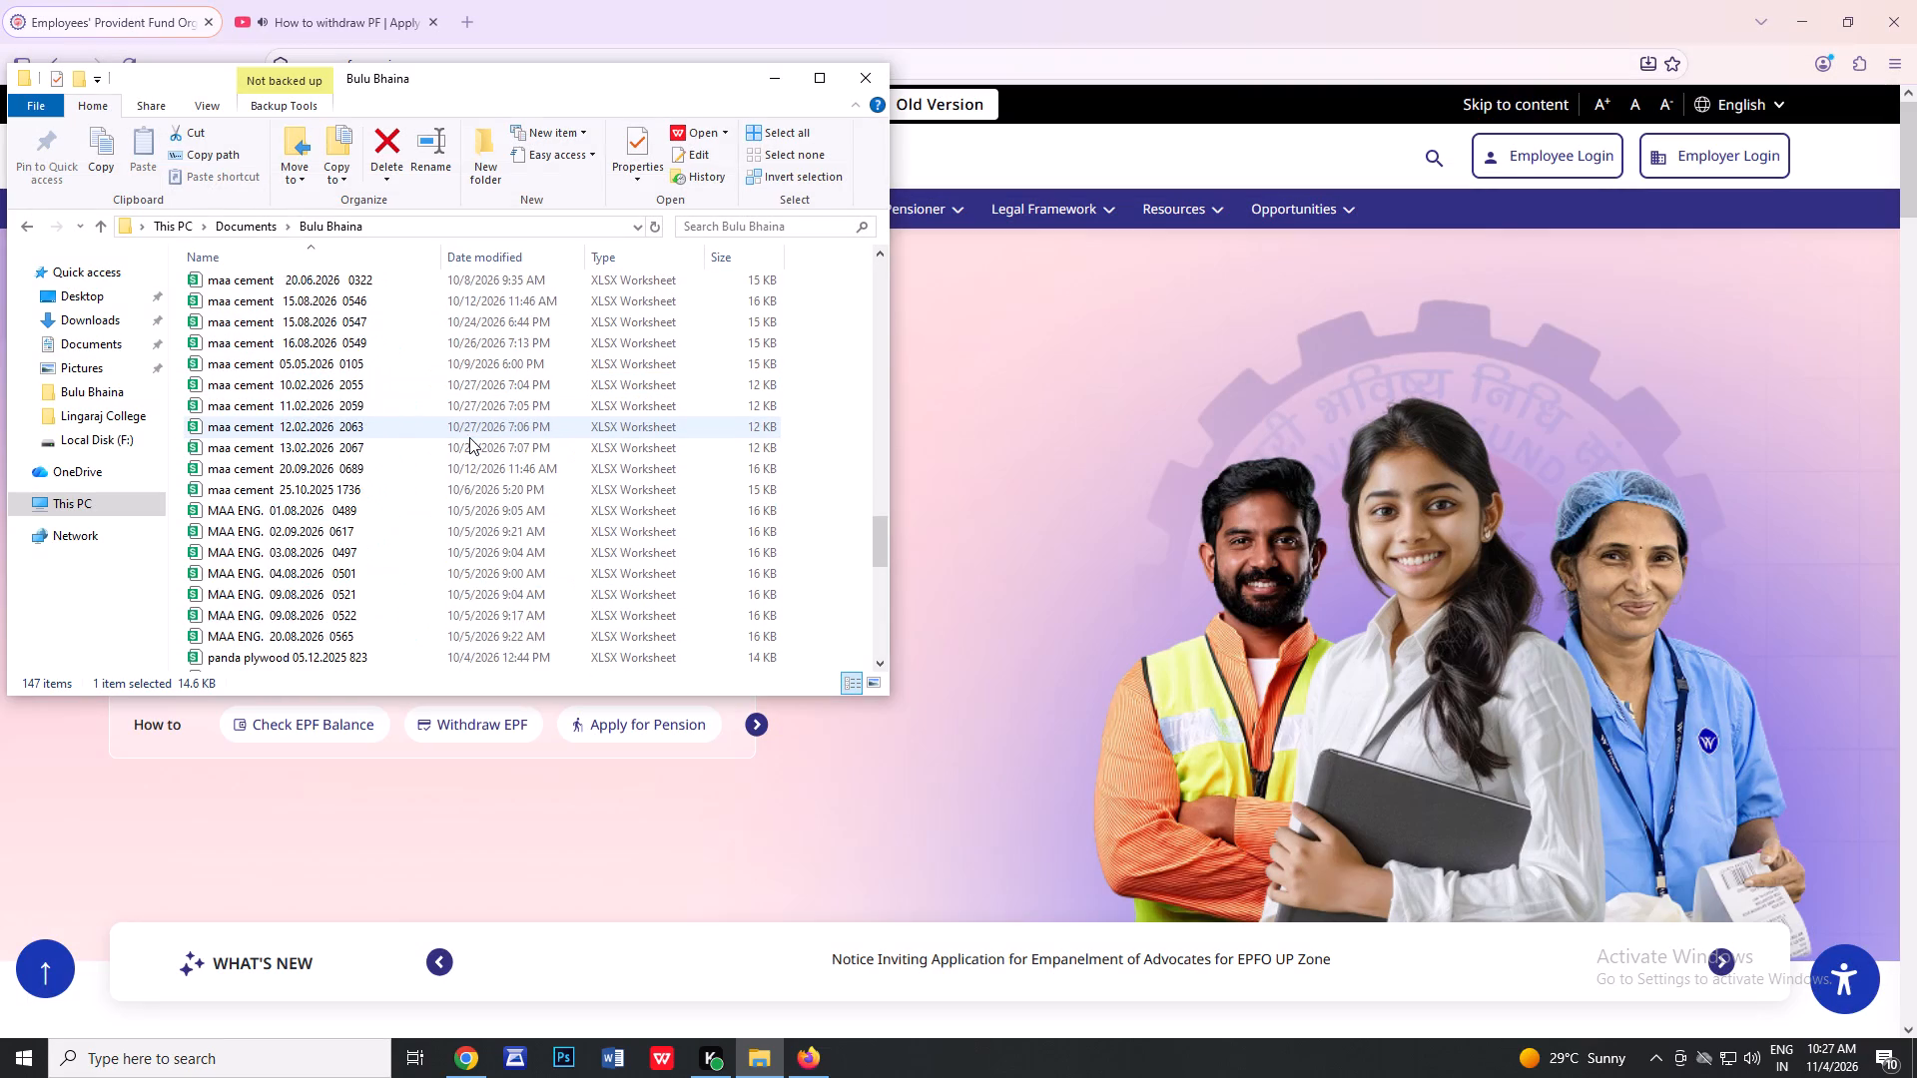
{"action": "scroll", "coordinate": [469, 437], "scroll_direction": "up", "scroll_amount": 4}
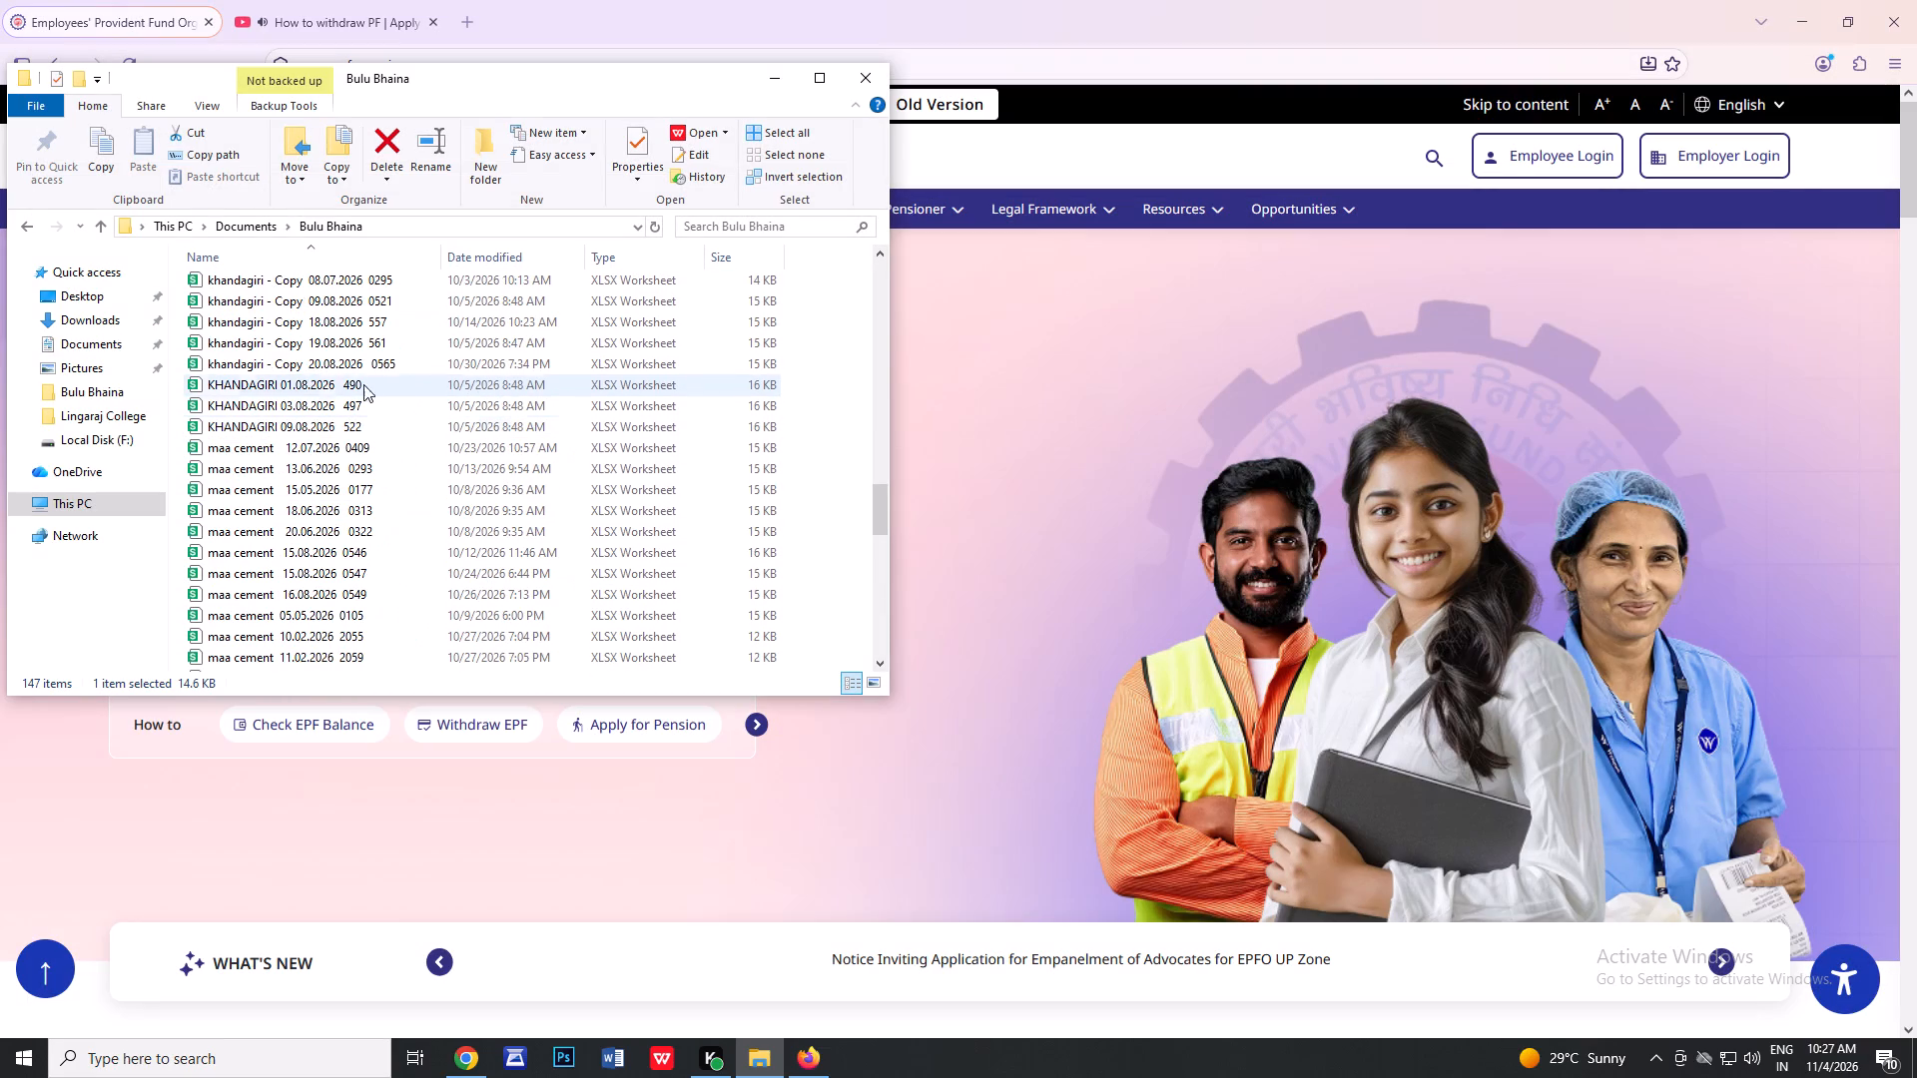
{"action": "scroll", "coordinate": [295, 372], "scroll_direction": "up", "scroll_amount": 2}
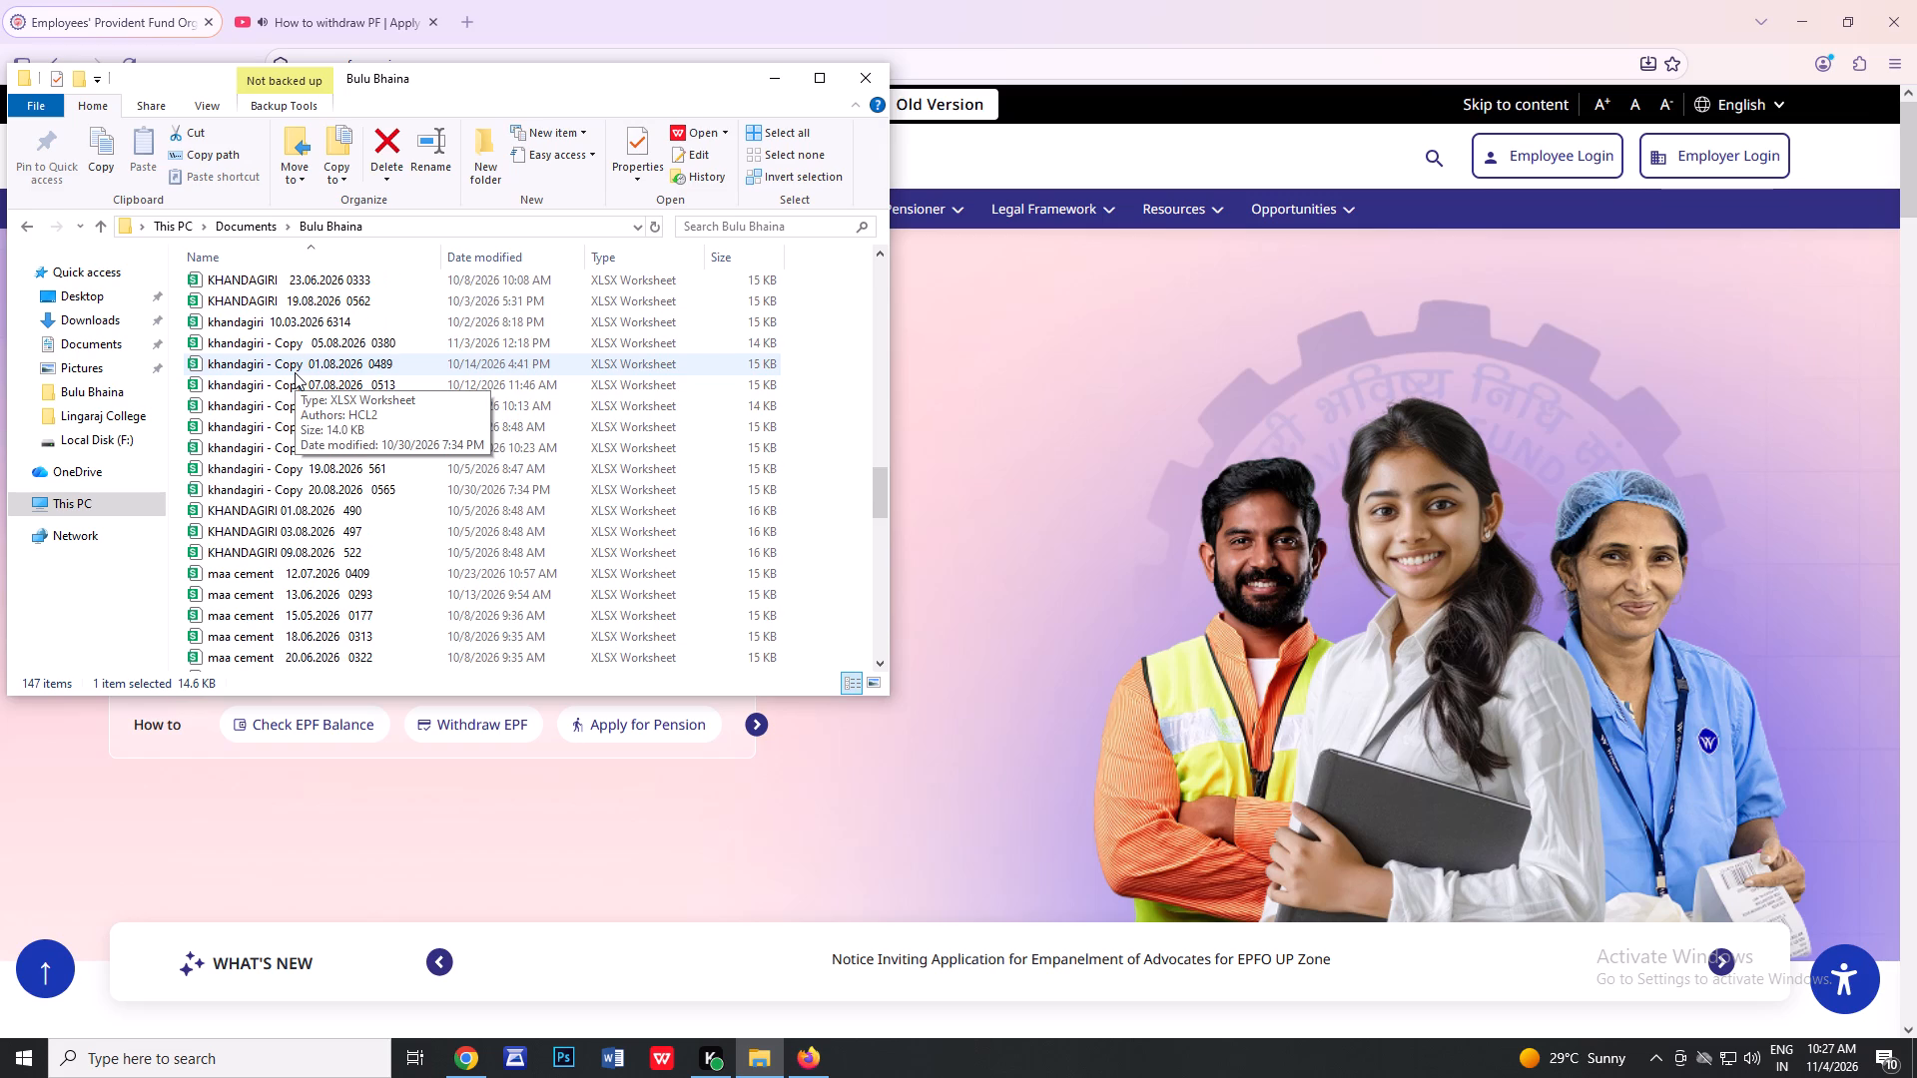
Open the workbook "KHANDAGIRI 19.08.2026 0562" with Excel 2016 and dismiss the activation notice.
{"action": "right_click", "coordinate": [306, 299]}
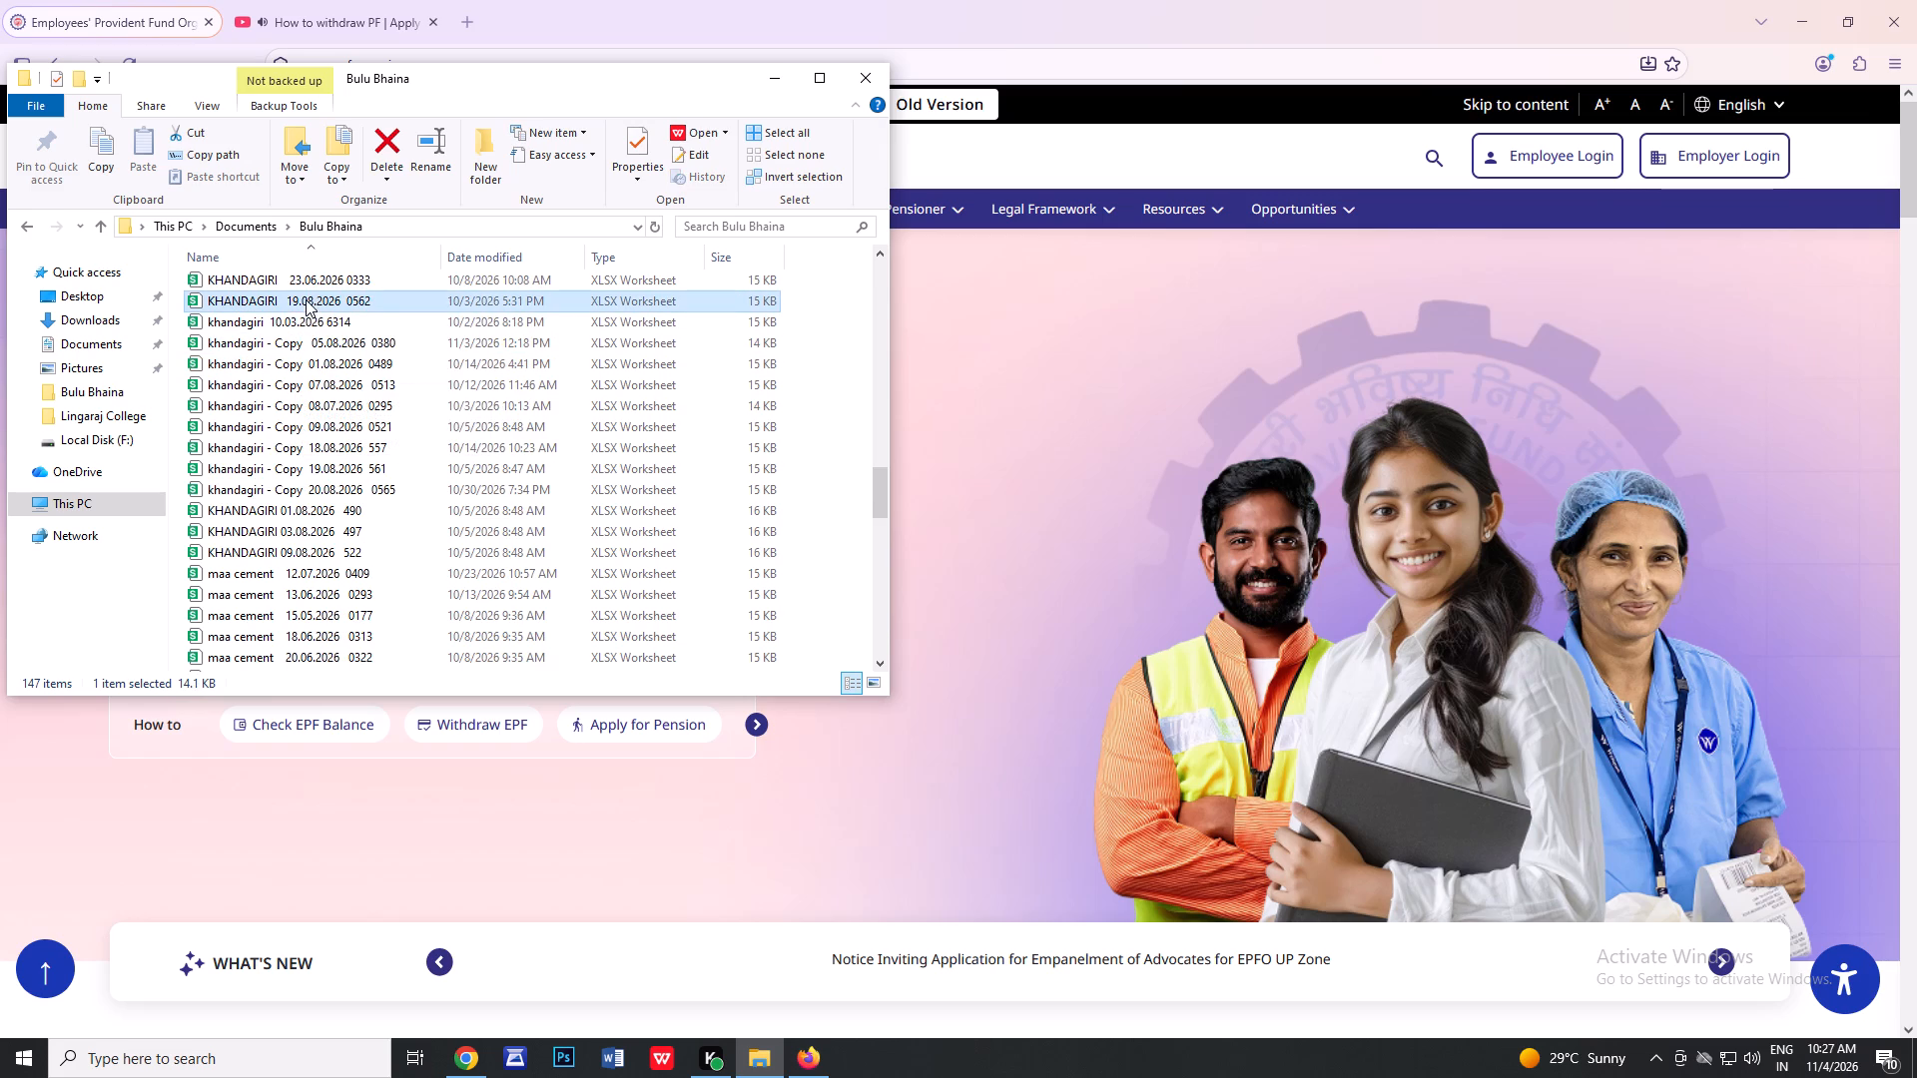
{"action": "left_click", "coordinate": [390, 533]}
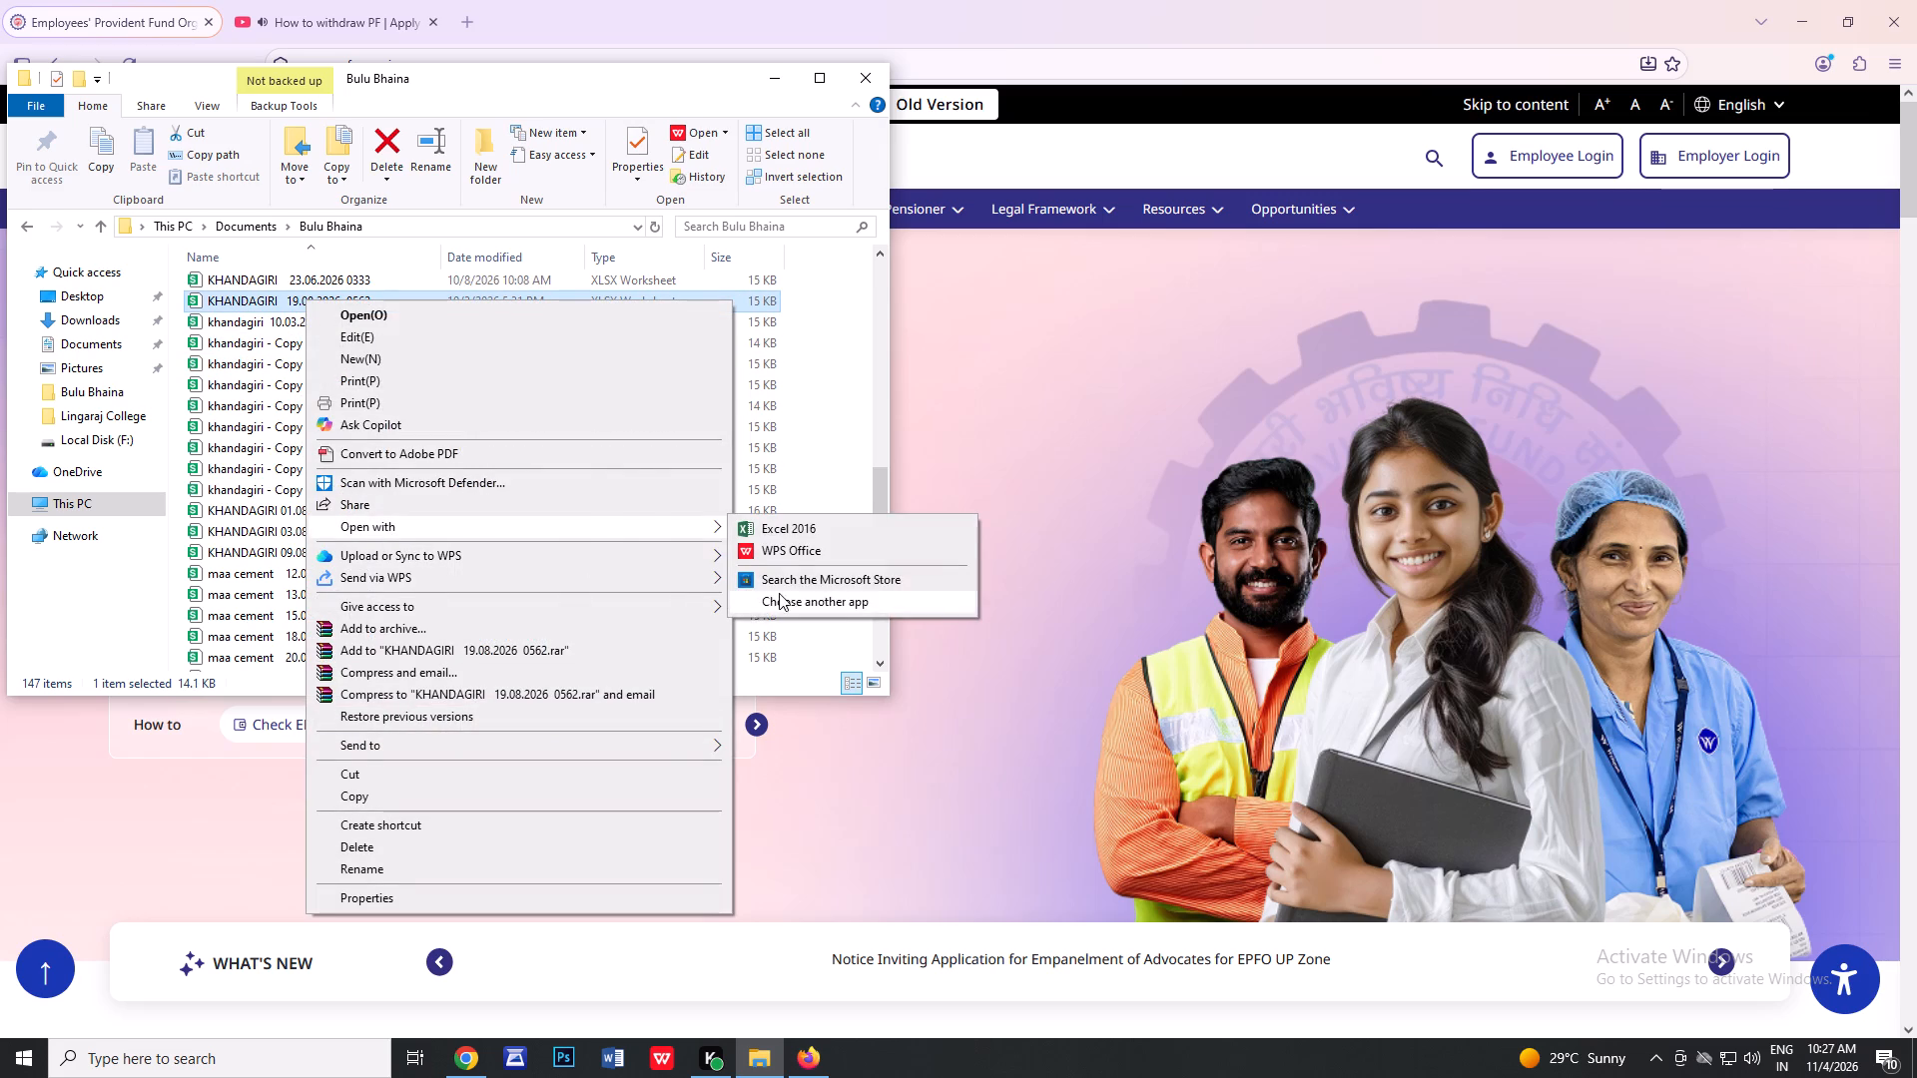
{"action": "left_click", "coordinate": [797, 532]}
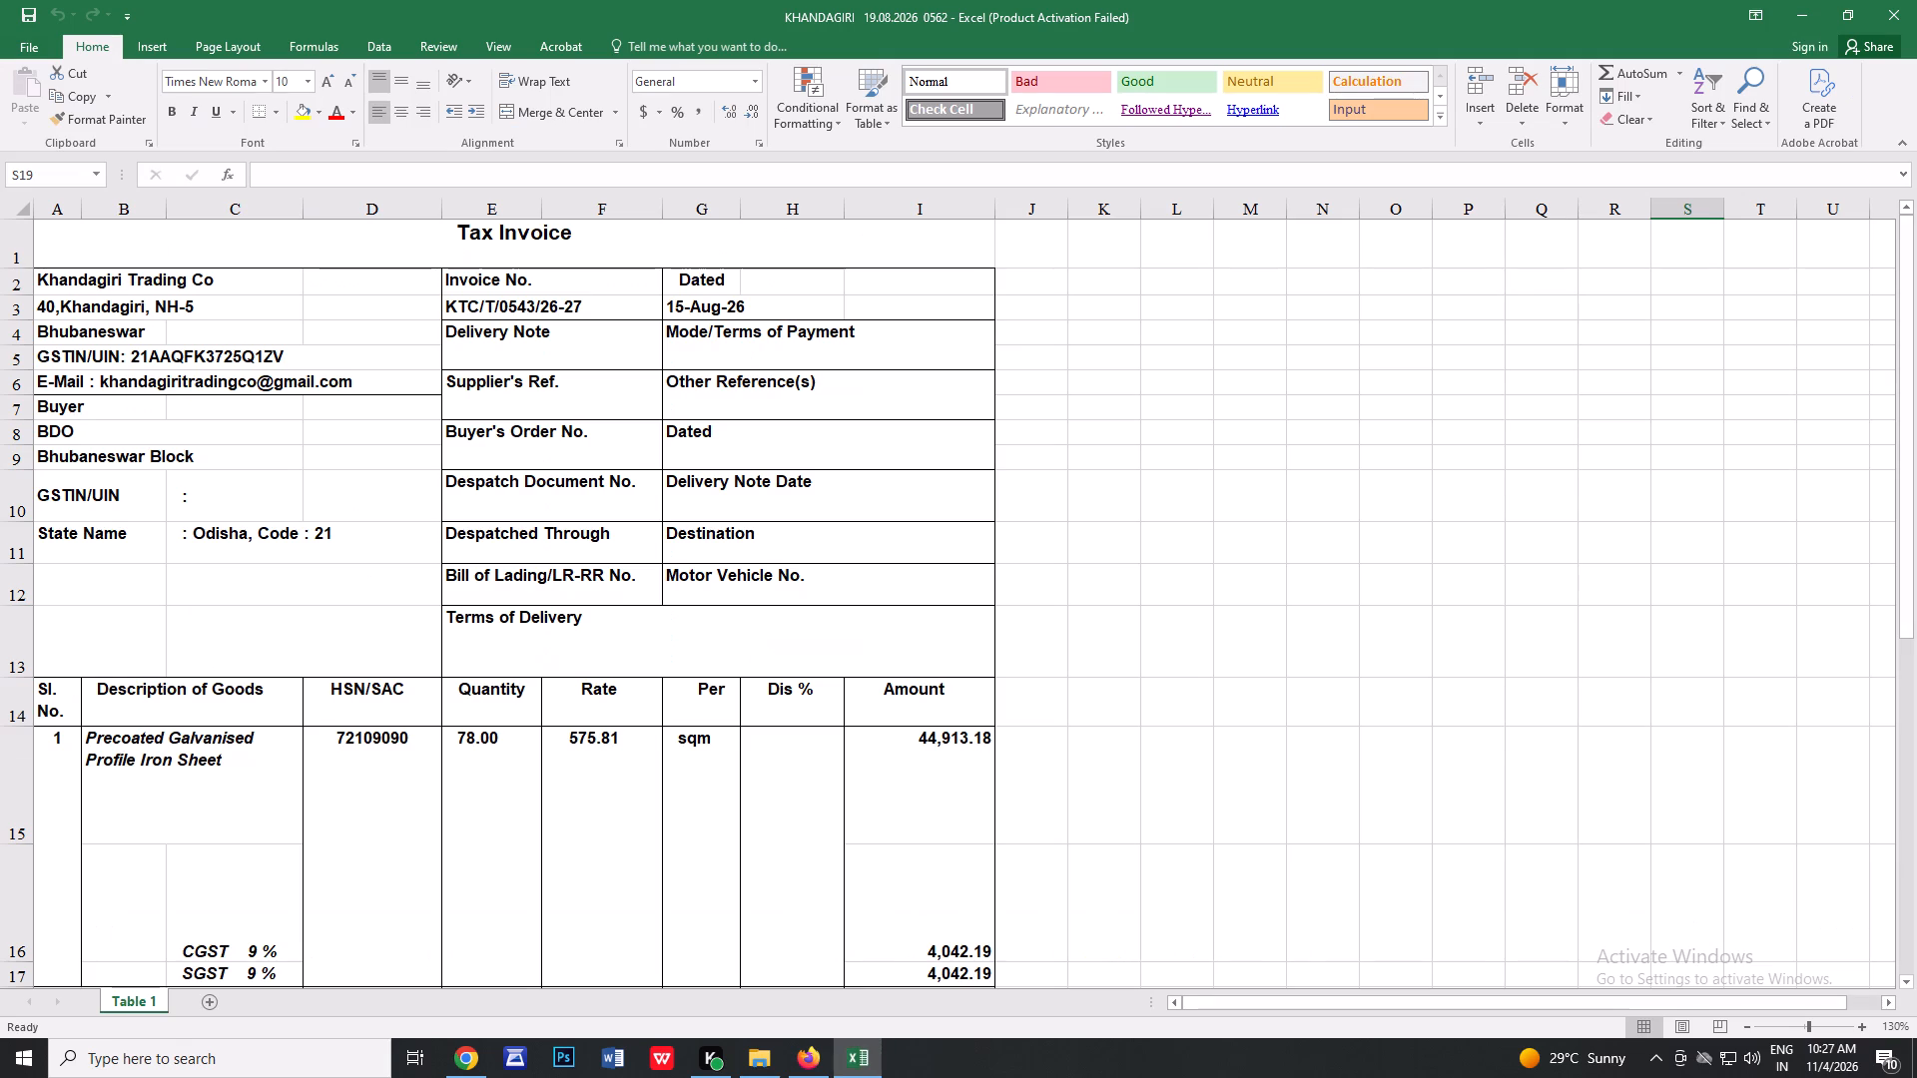
{"action": "left_click", "coordinate": [1155, 728]}
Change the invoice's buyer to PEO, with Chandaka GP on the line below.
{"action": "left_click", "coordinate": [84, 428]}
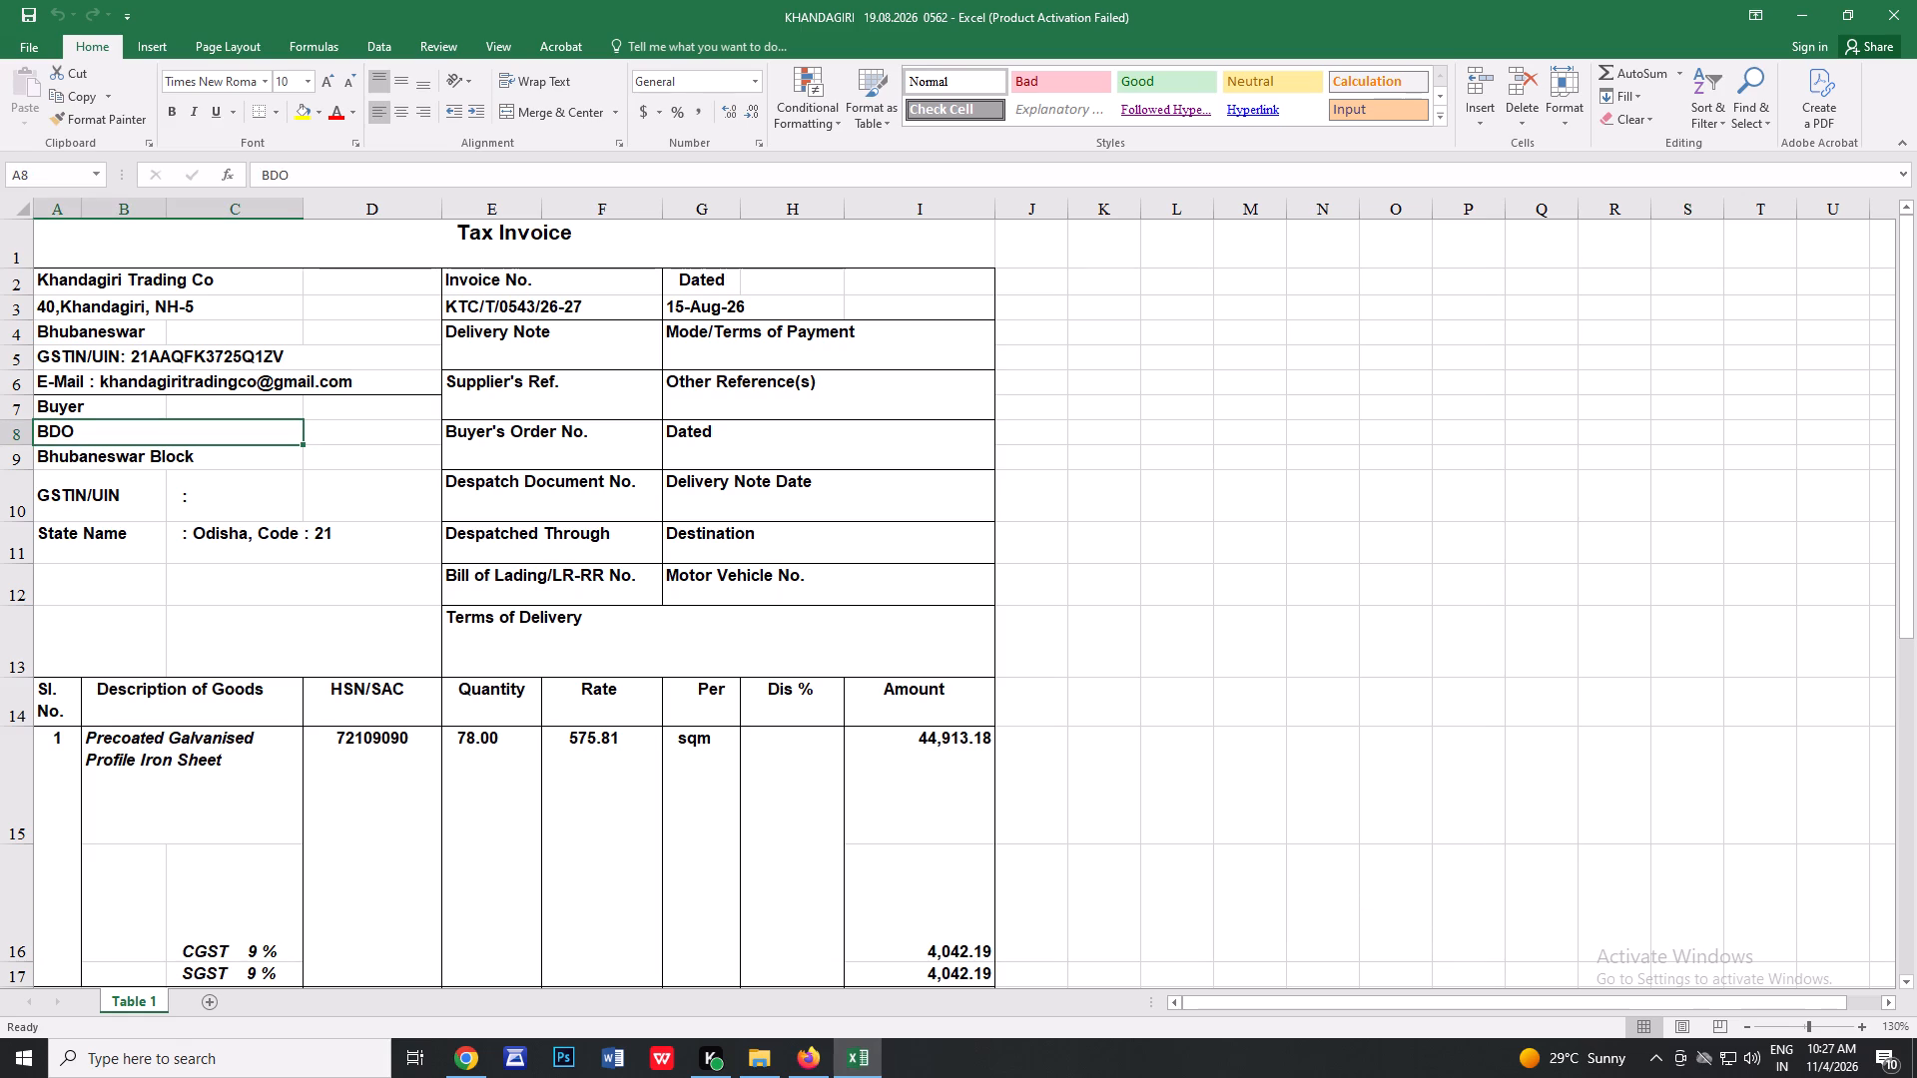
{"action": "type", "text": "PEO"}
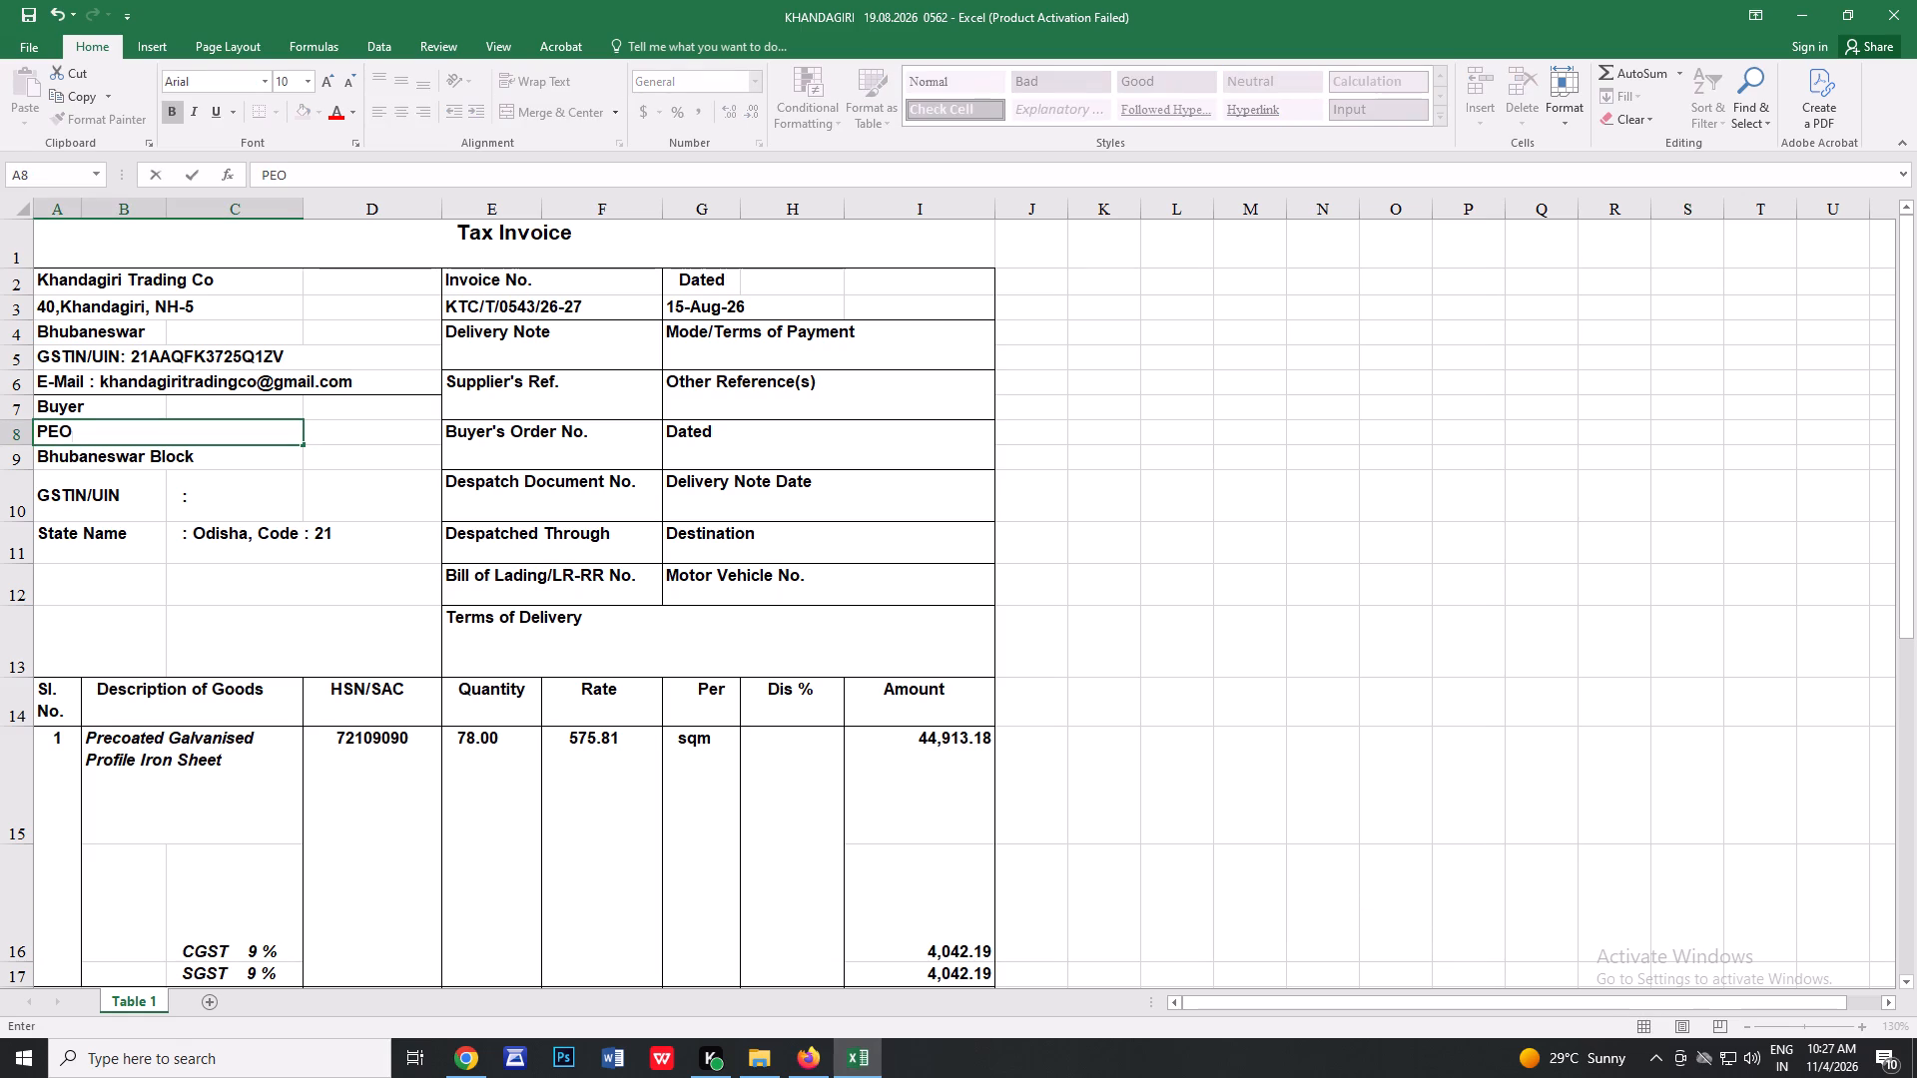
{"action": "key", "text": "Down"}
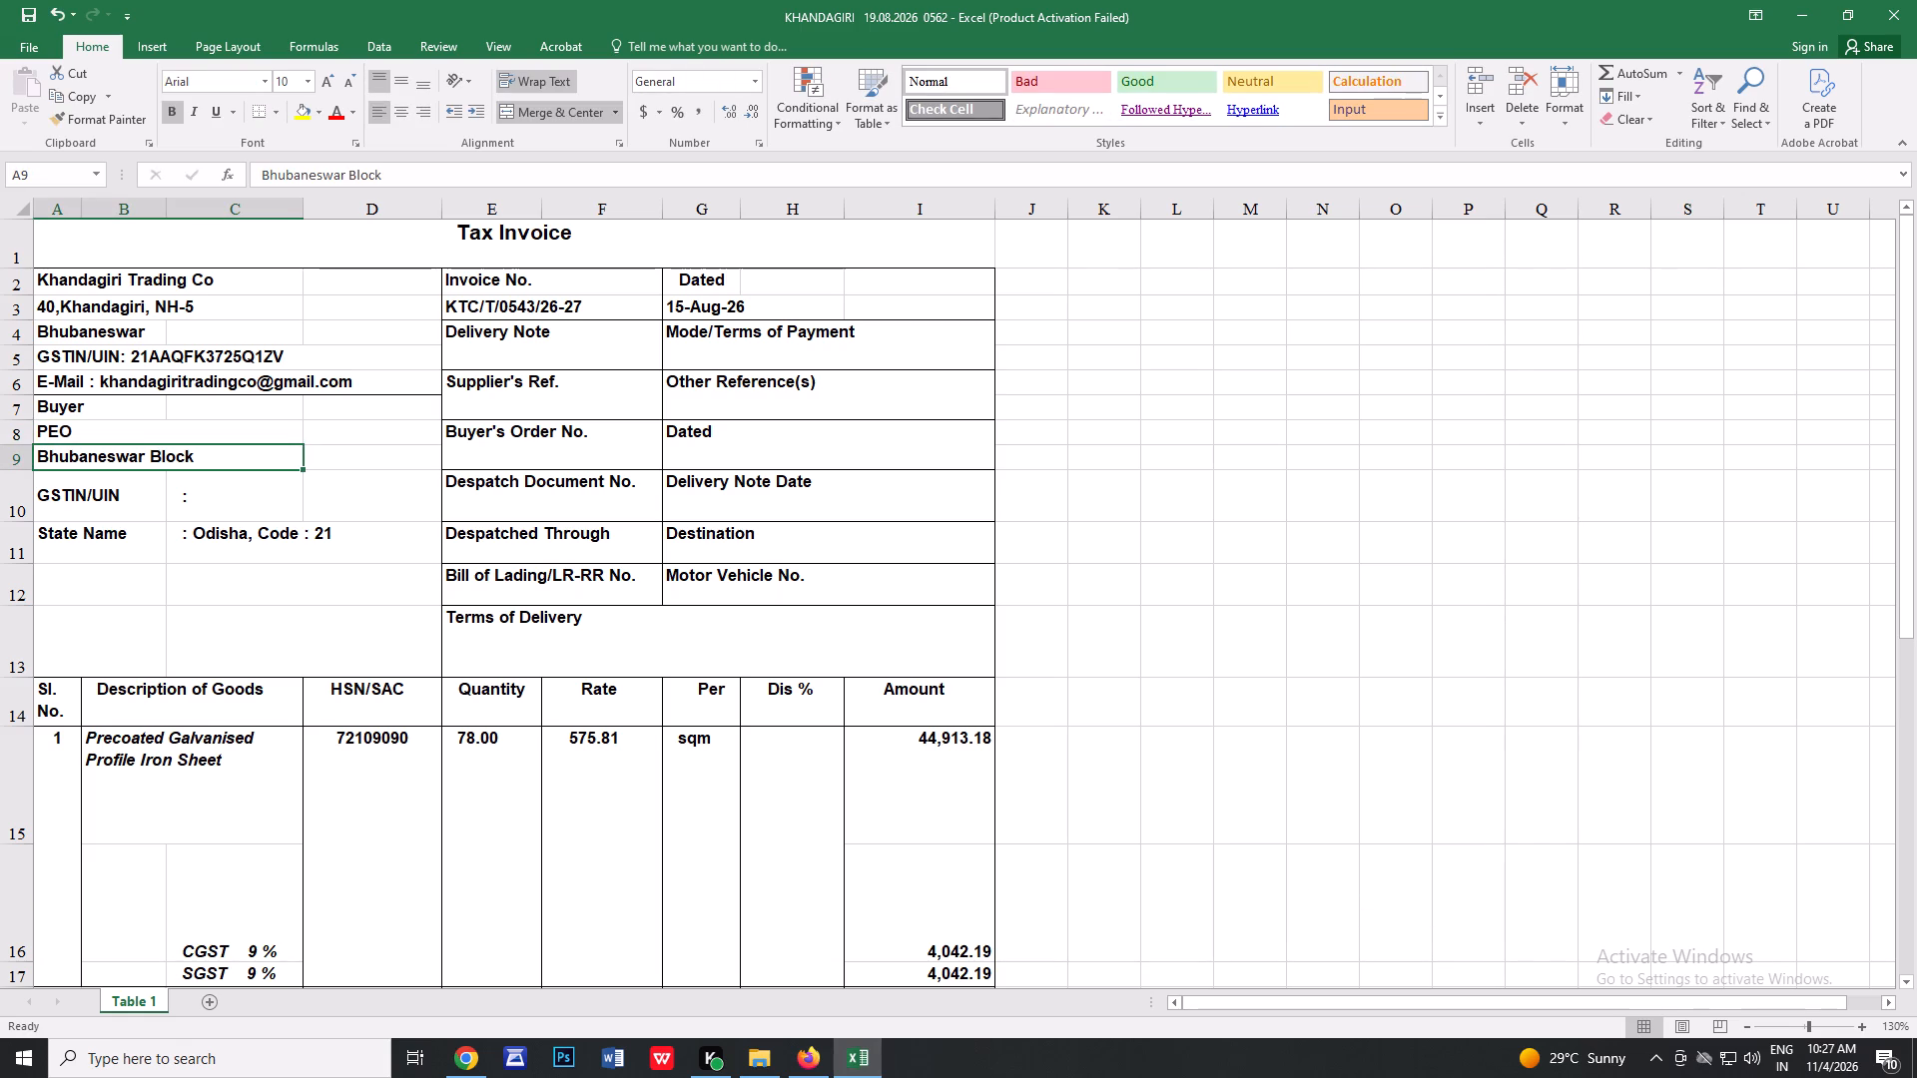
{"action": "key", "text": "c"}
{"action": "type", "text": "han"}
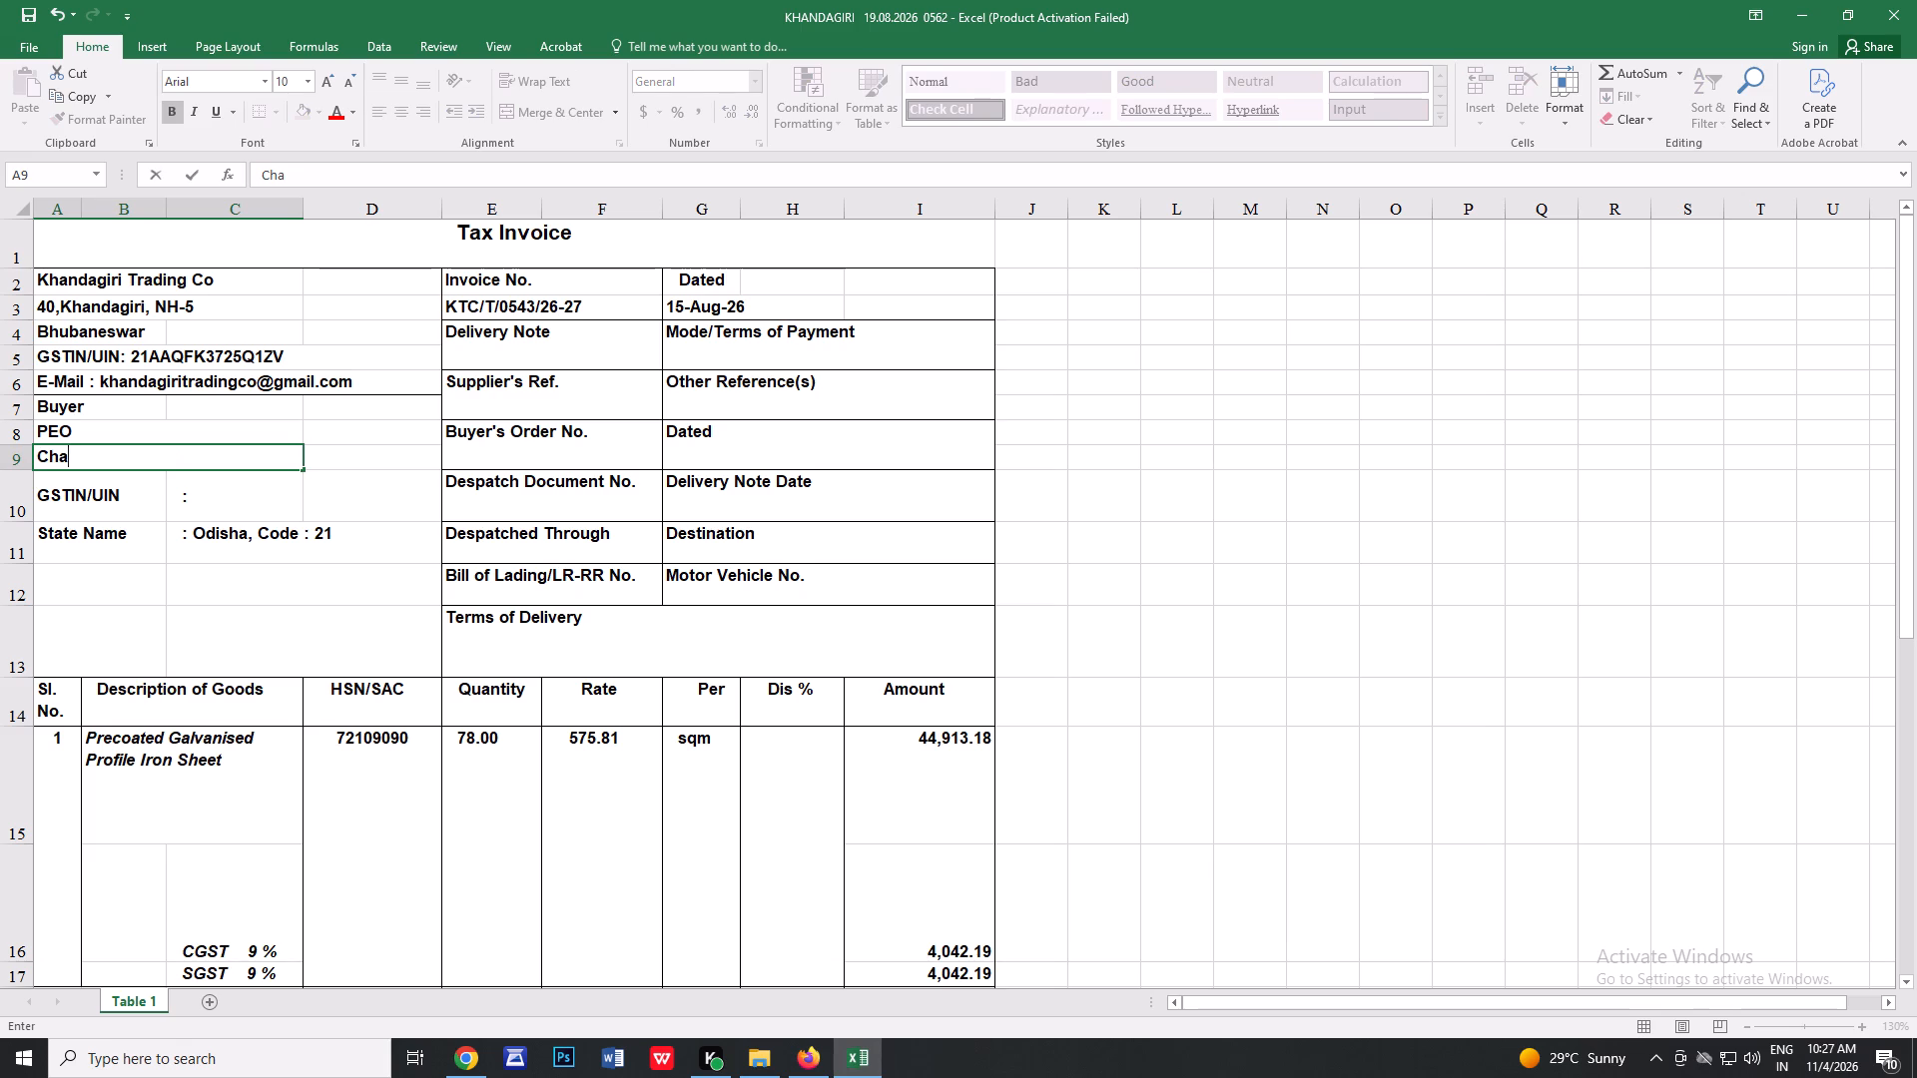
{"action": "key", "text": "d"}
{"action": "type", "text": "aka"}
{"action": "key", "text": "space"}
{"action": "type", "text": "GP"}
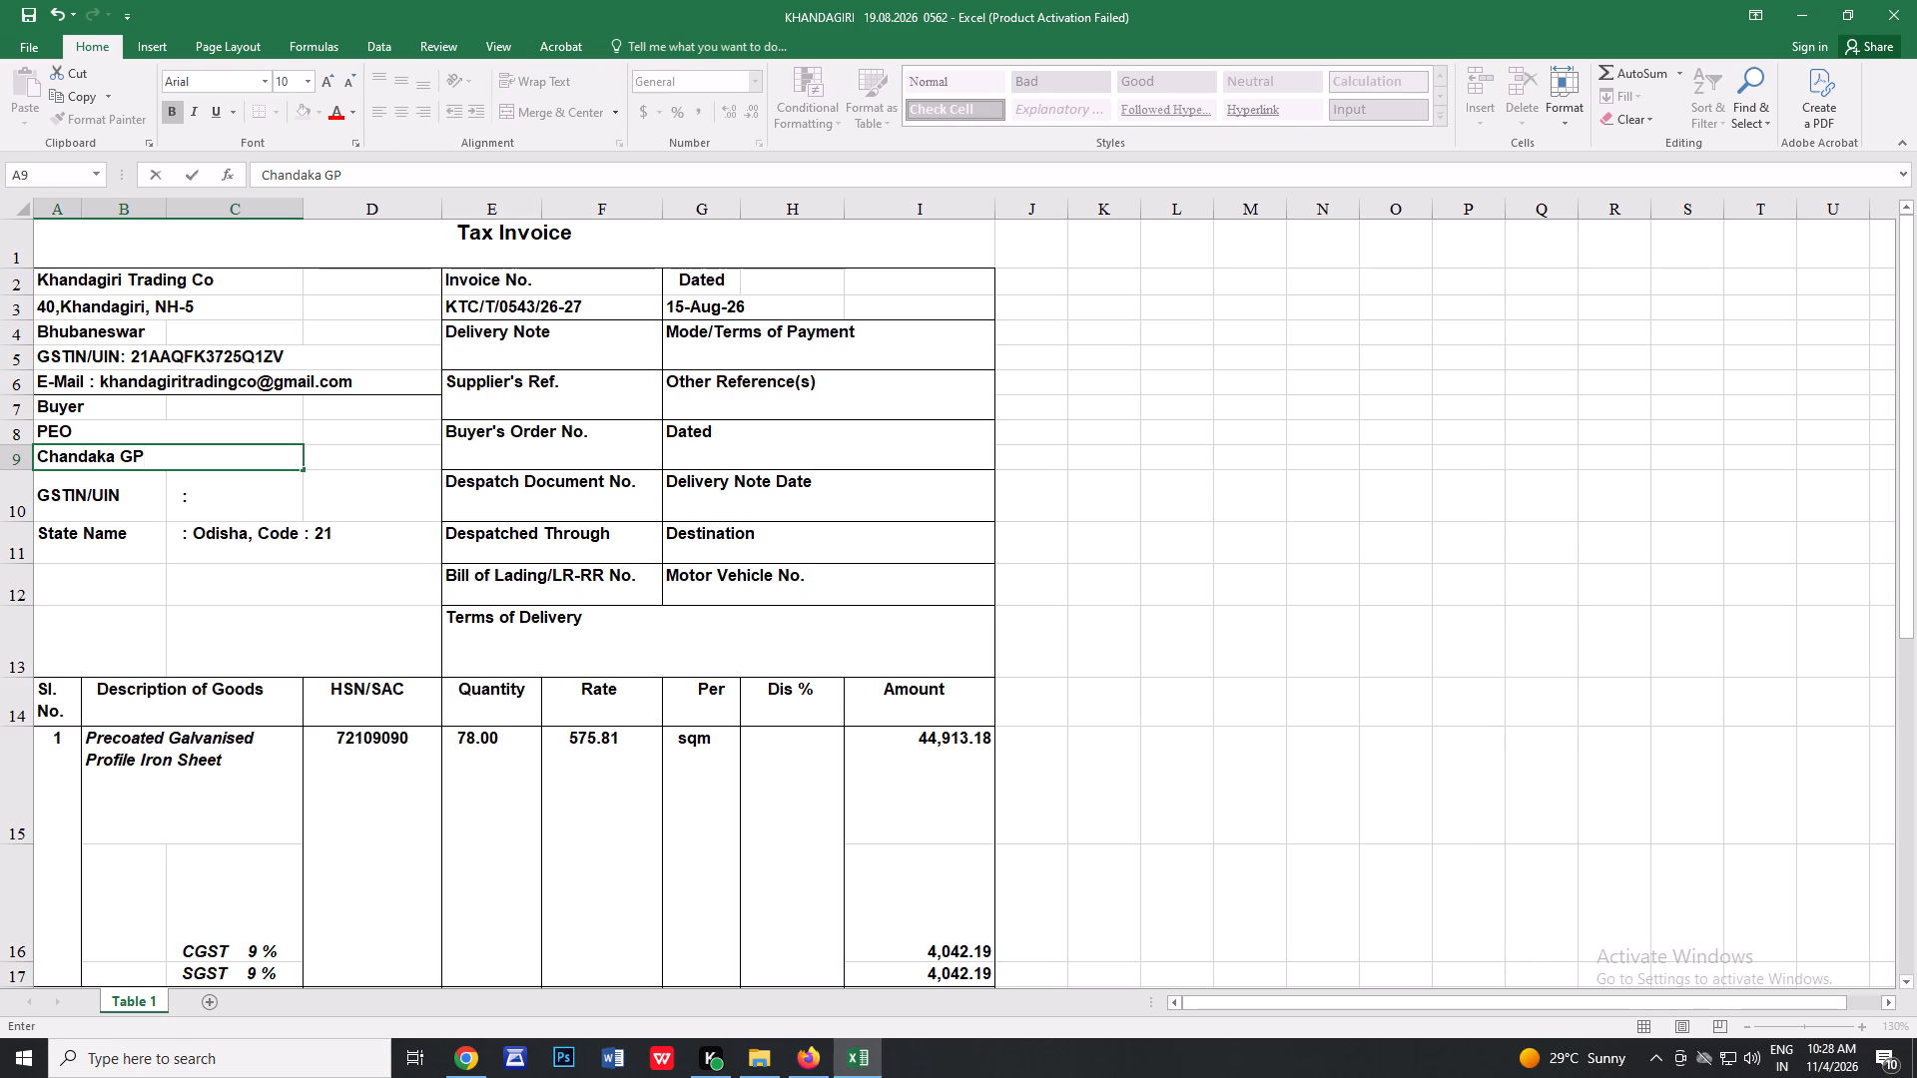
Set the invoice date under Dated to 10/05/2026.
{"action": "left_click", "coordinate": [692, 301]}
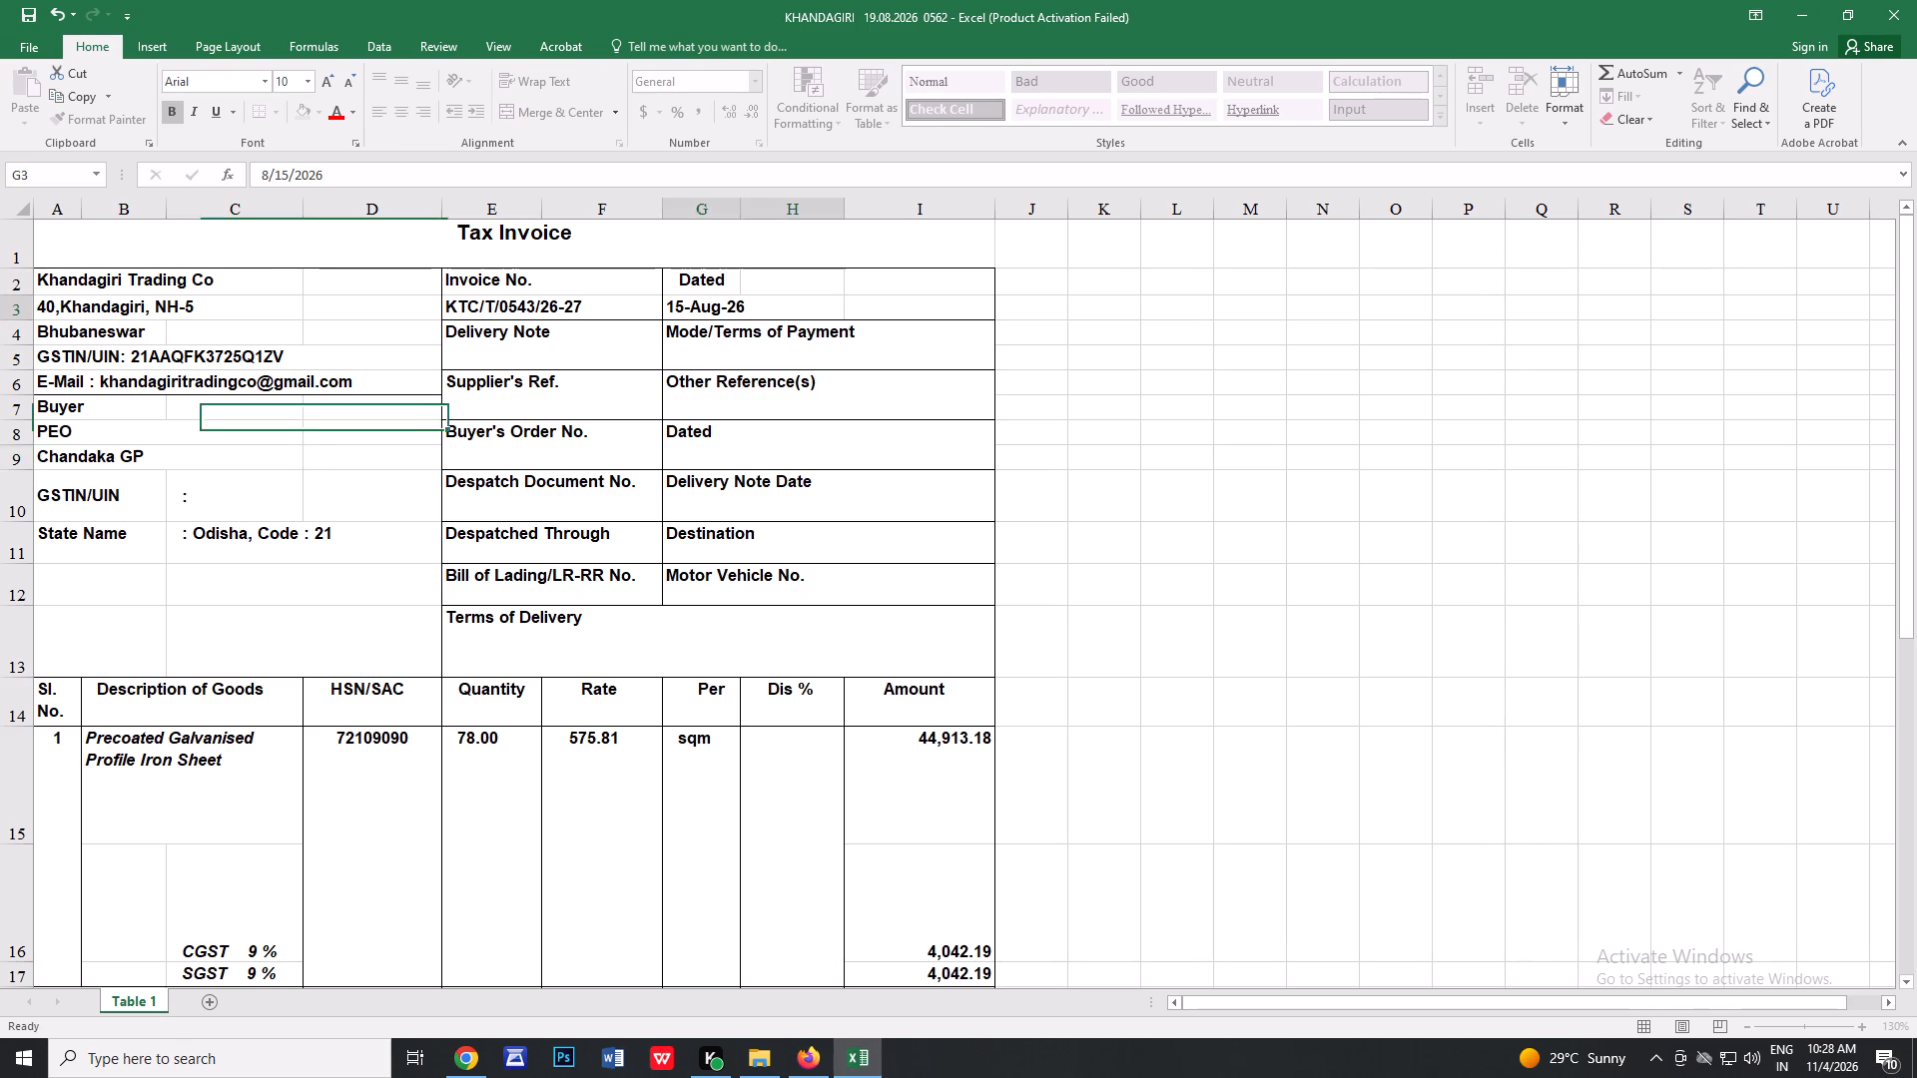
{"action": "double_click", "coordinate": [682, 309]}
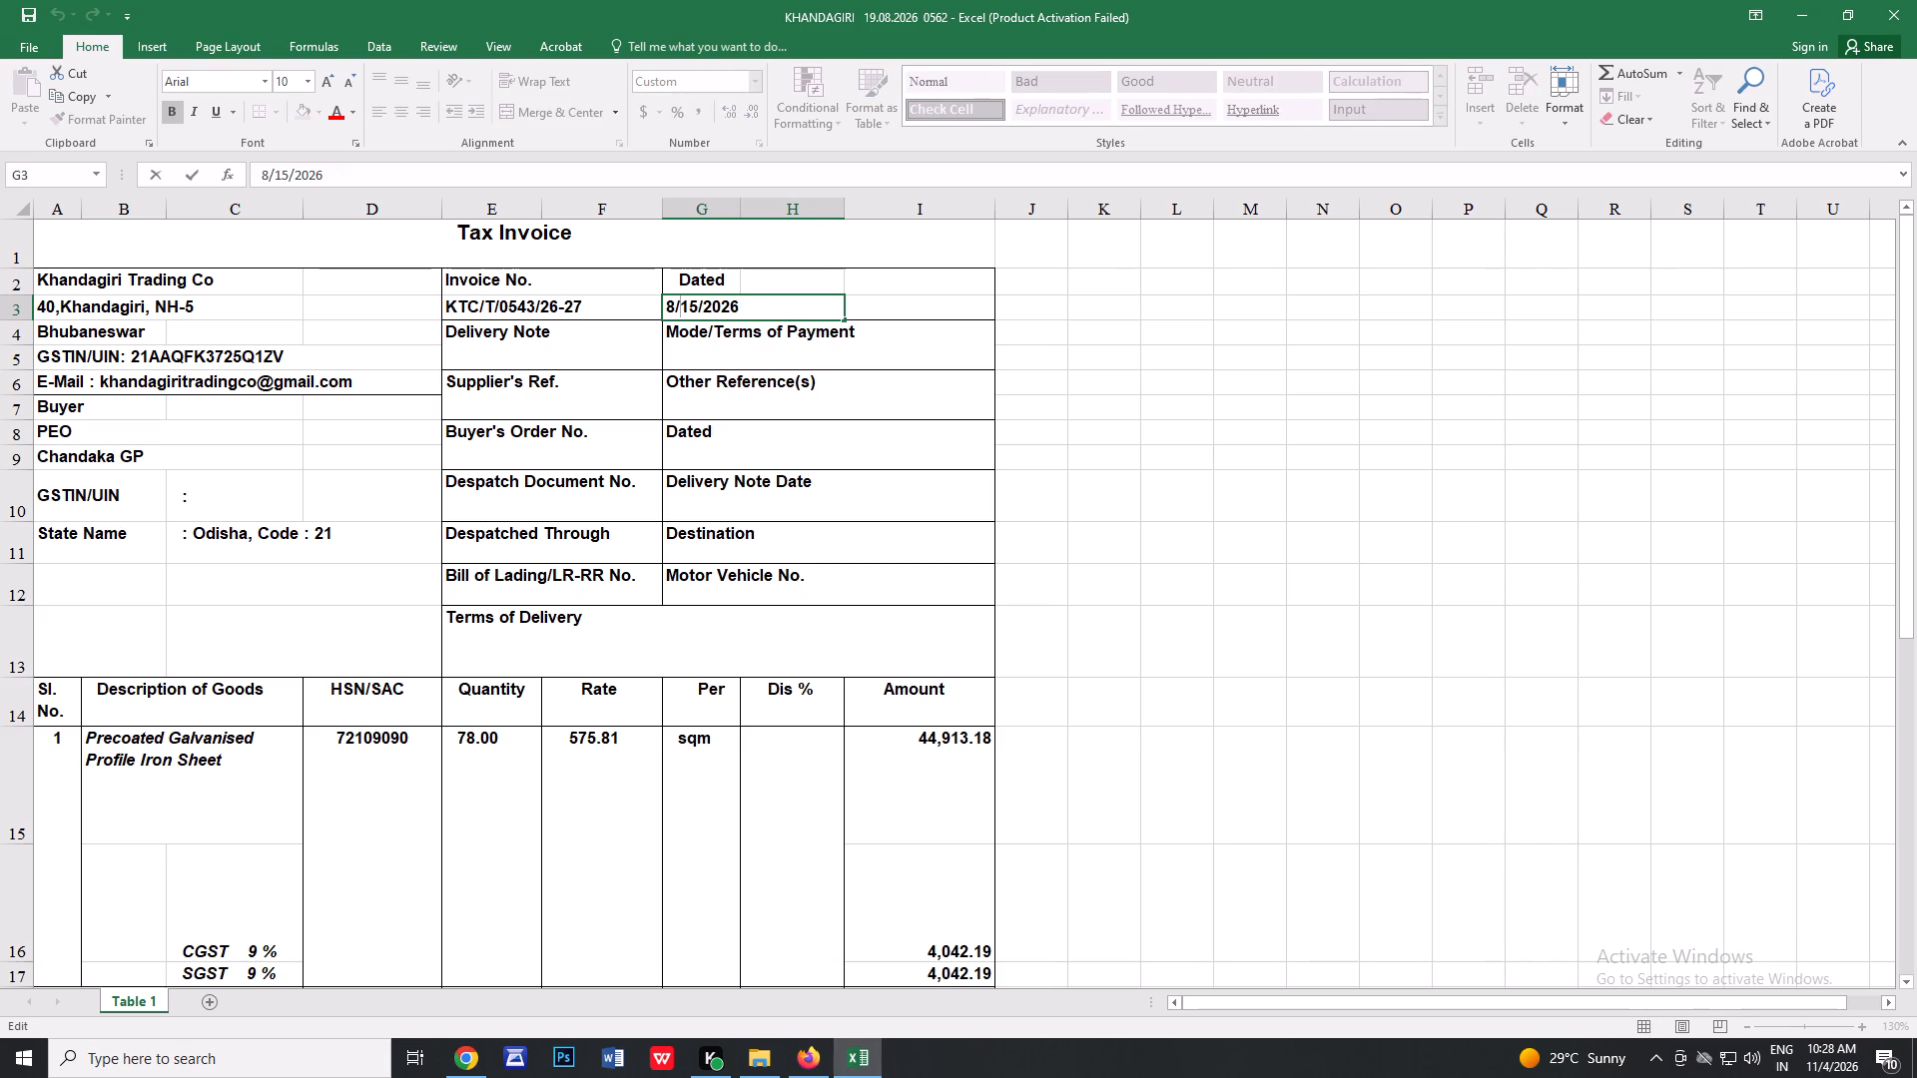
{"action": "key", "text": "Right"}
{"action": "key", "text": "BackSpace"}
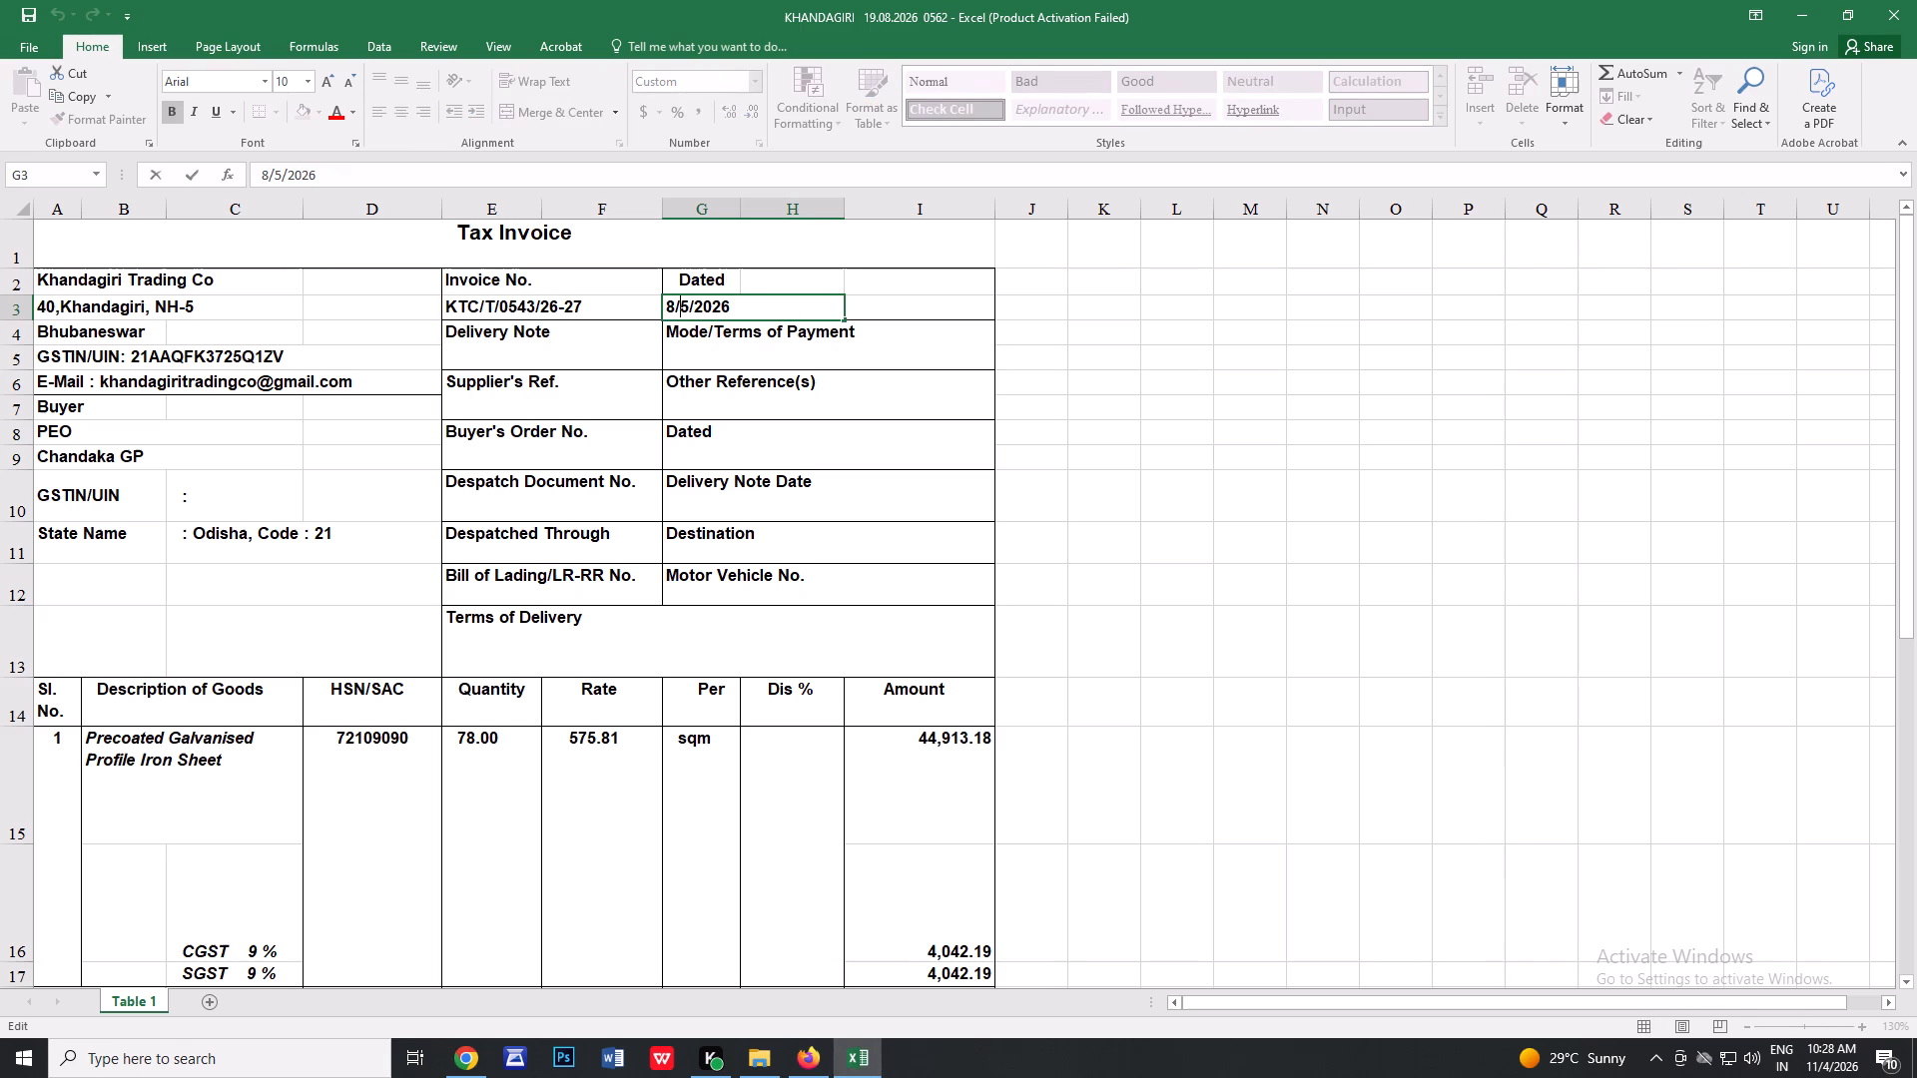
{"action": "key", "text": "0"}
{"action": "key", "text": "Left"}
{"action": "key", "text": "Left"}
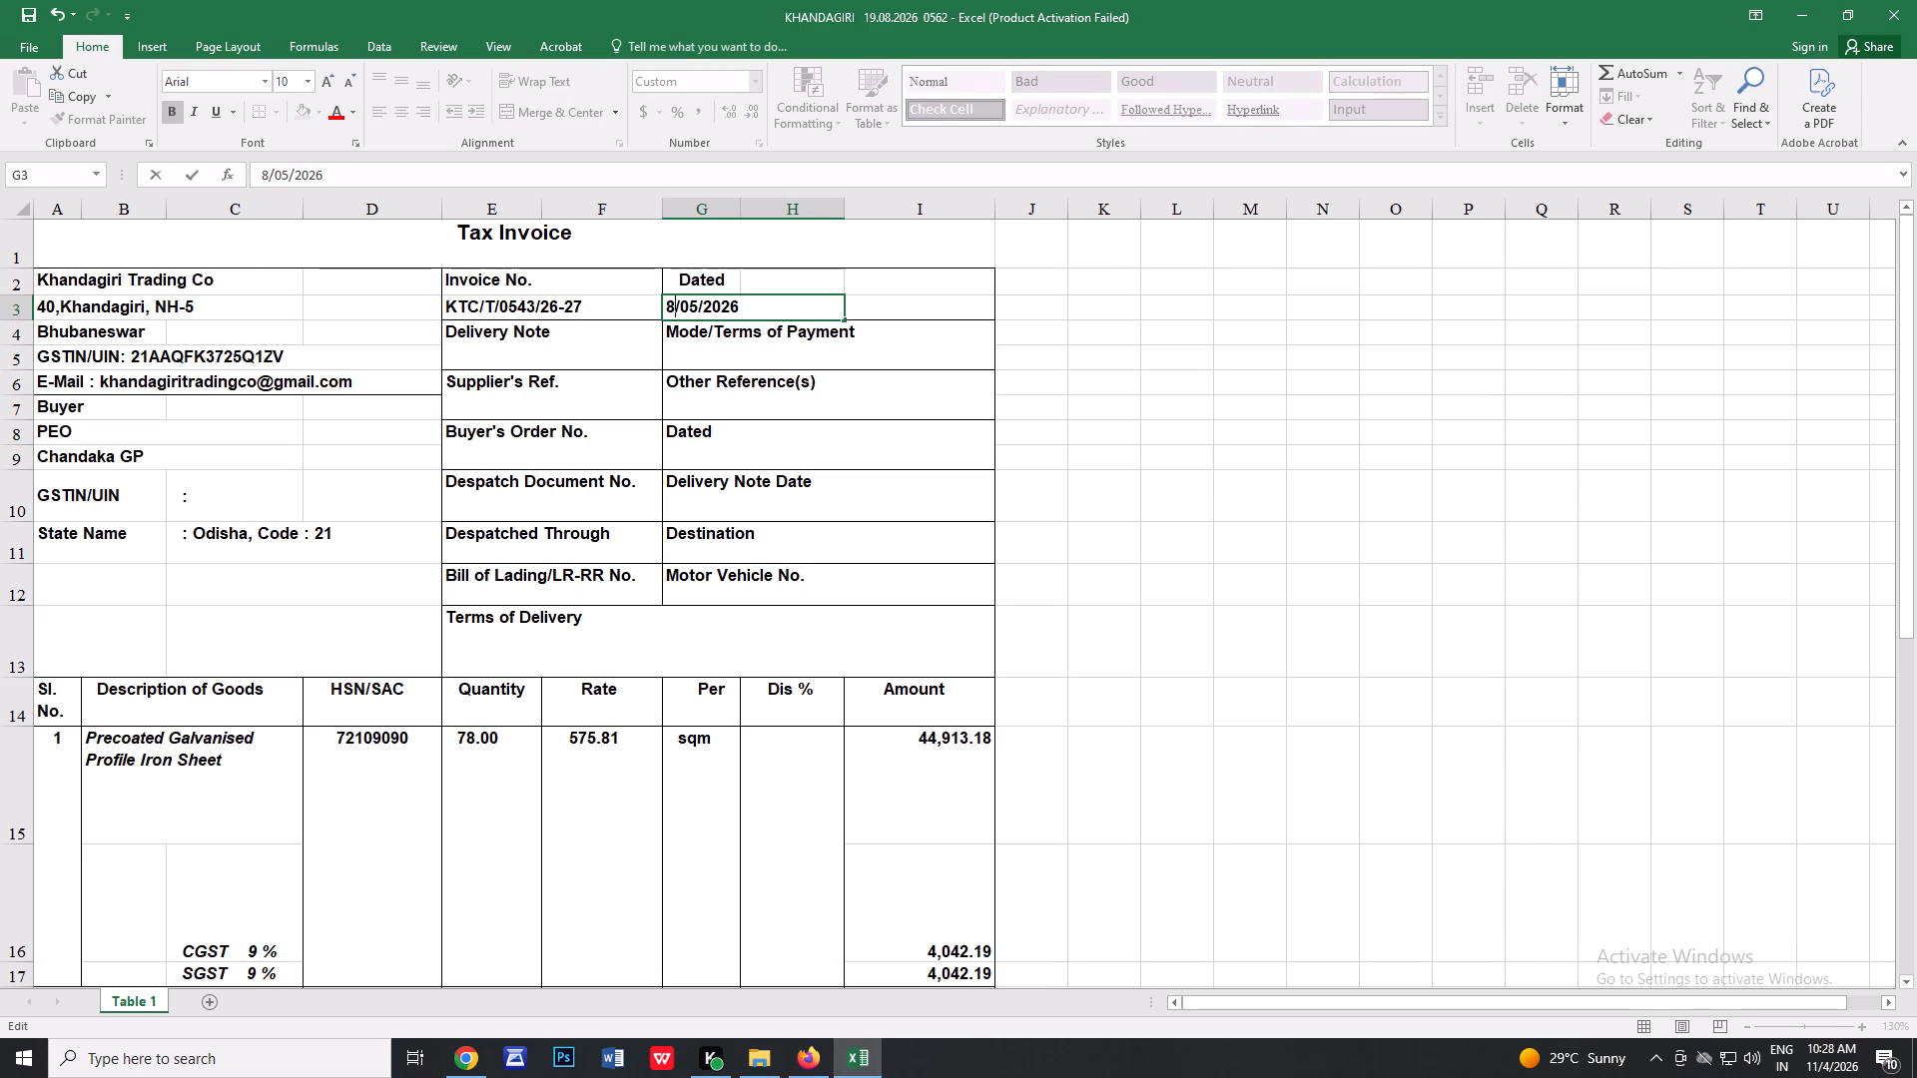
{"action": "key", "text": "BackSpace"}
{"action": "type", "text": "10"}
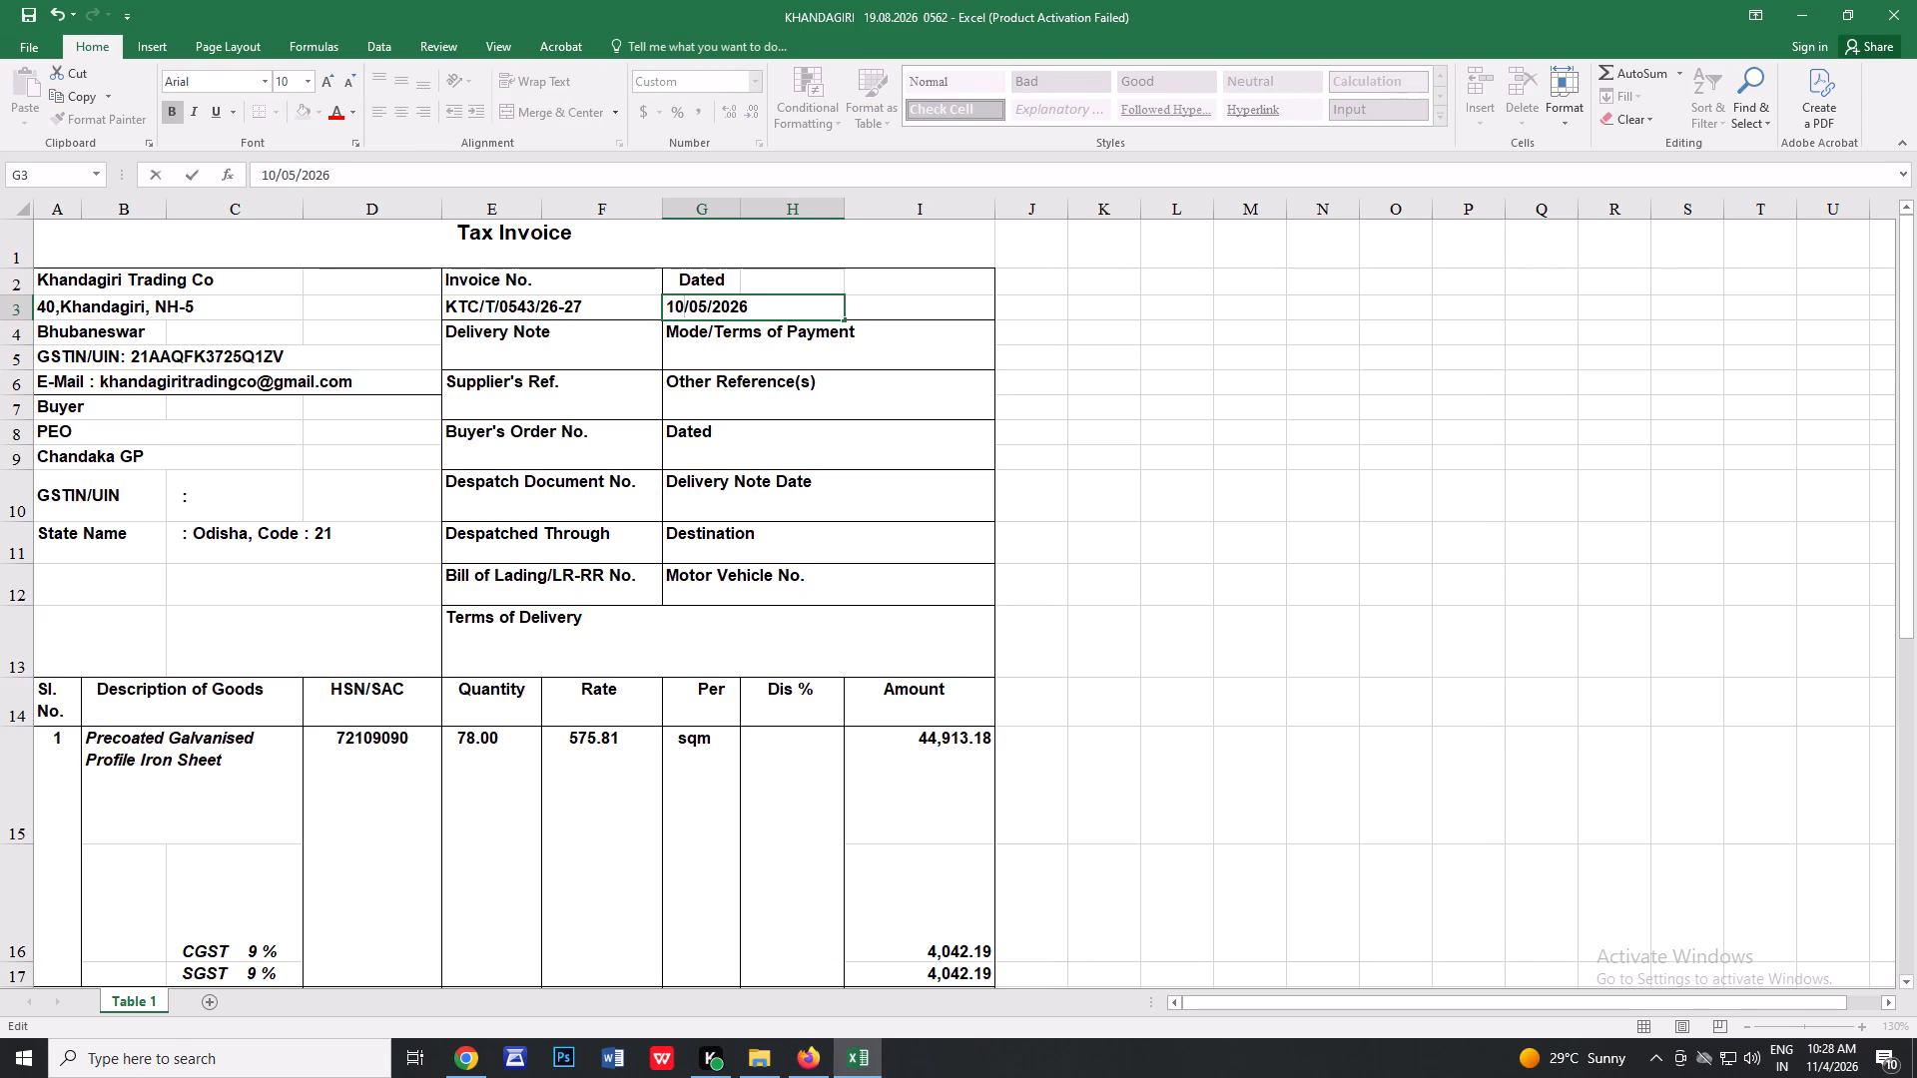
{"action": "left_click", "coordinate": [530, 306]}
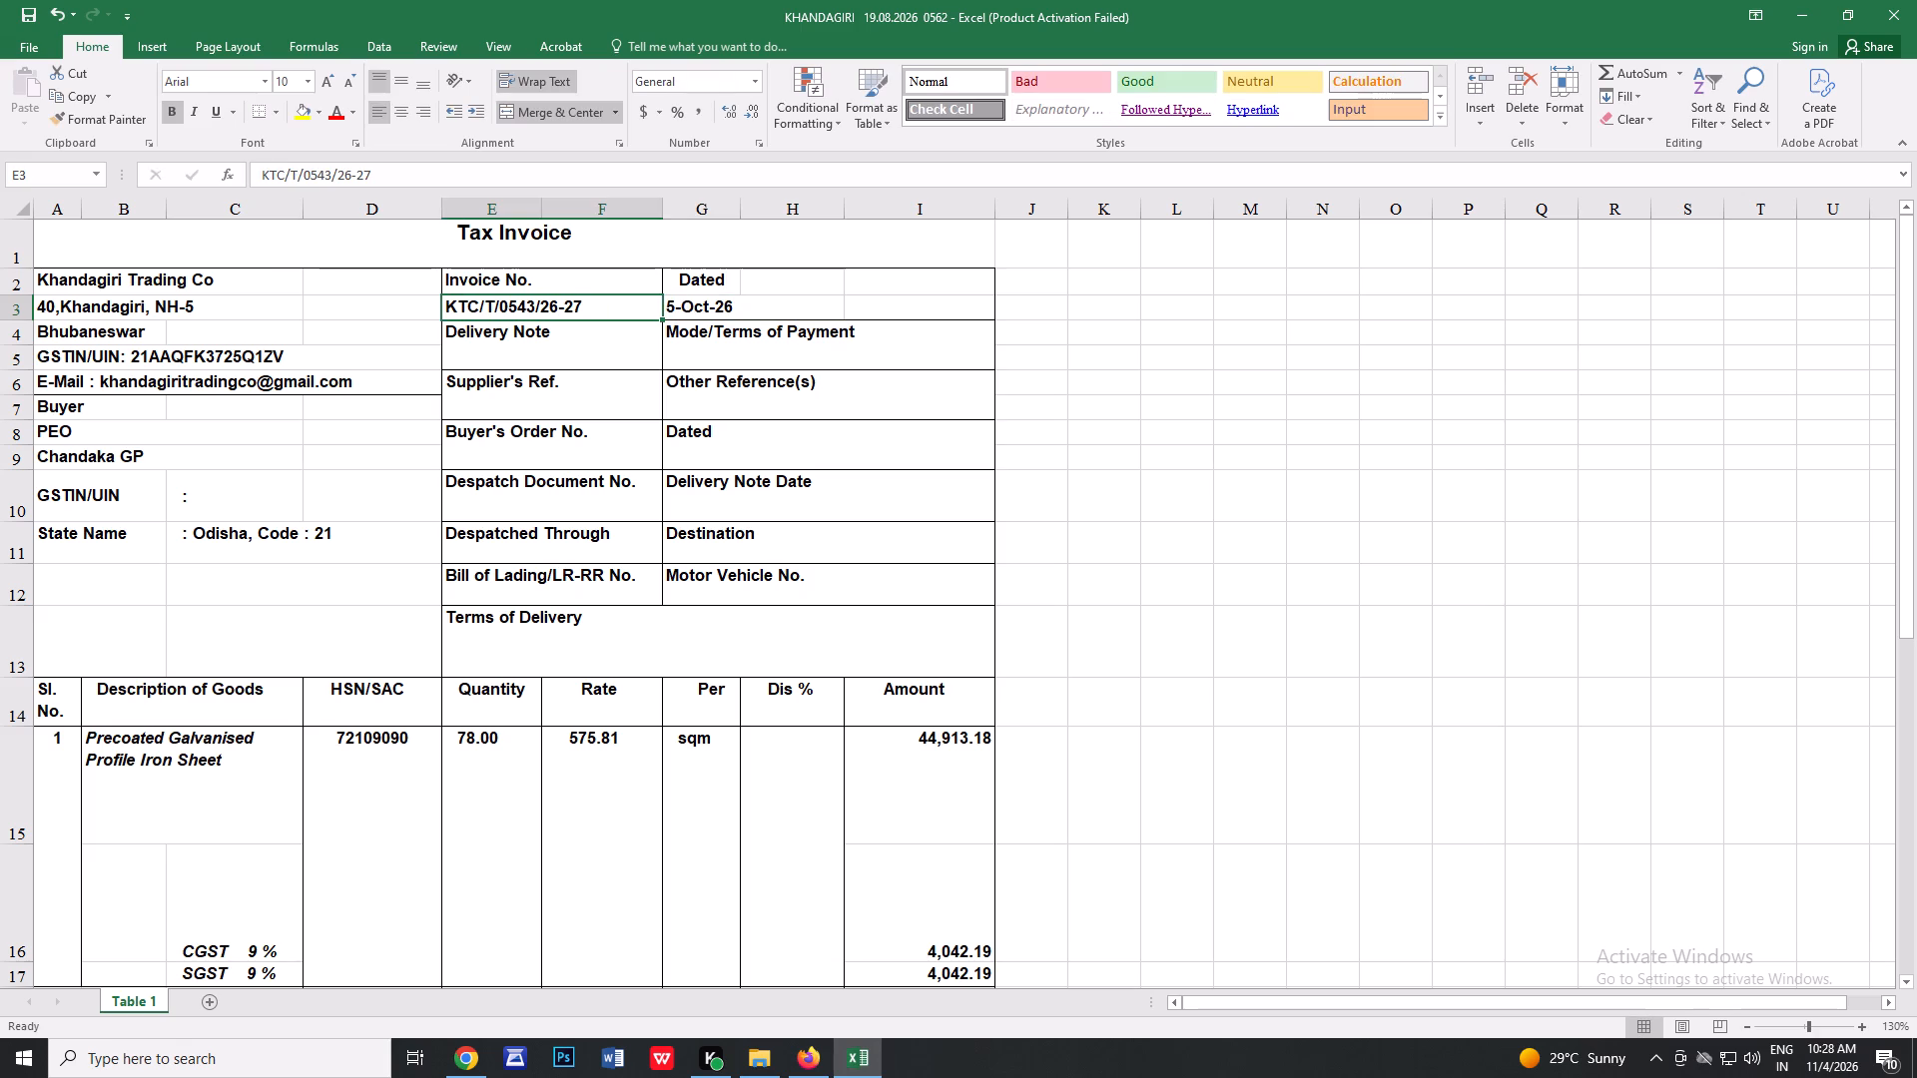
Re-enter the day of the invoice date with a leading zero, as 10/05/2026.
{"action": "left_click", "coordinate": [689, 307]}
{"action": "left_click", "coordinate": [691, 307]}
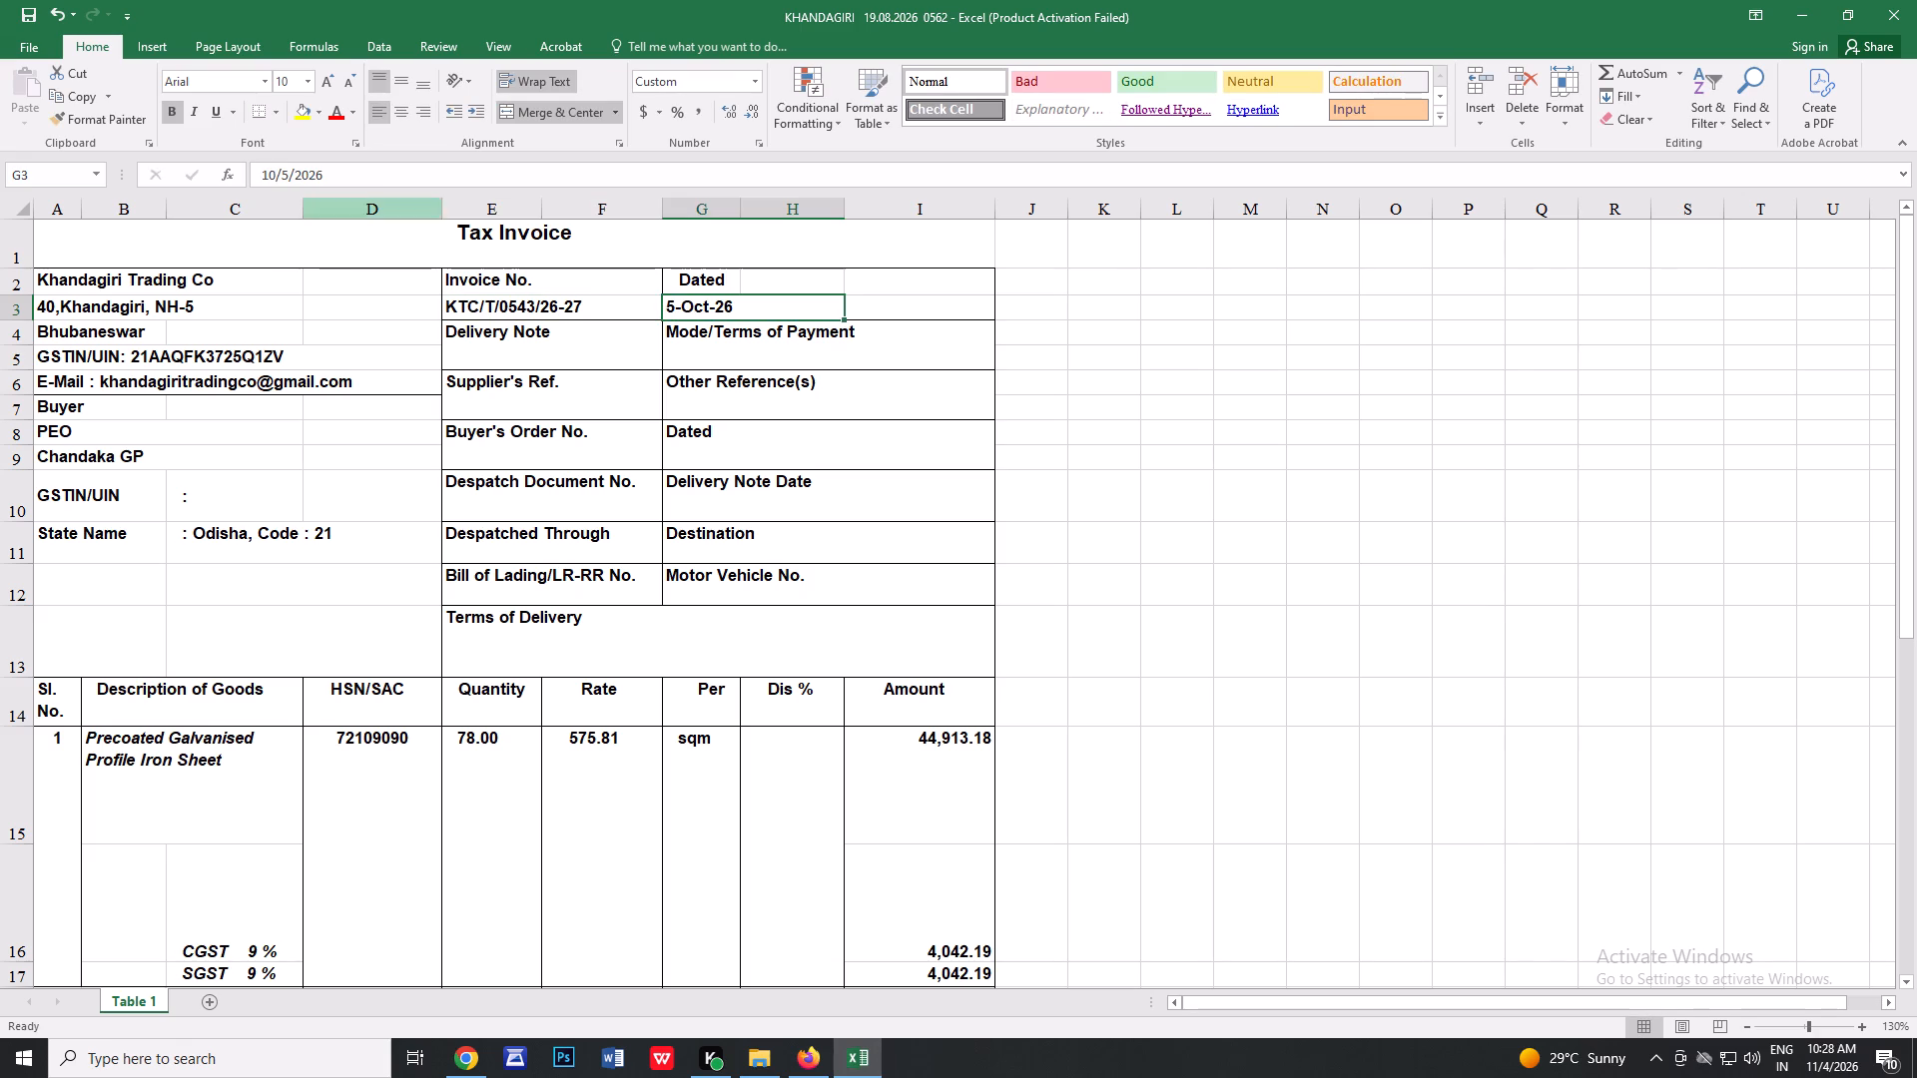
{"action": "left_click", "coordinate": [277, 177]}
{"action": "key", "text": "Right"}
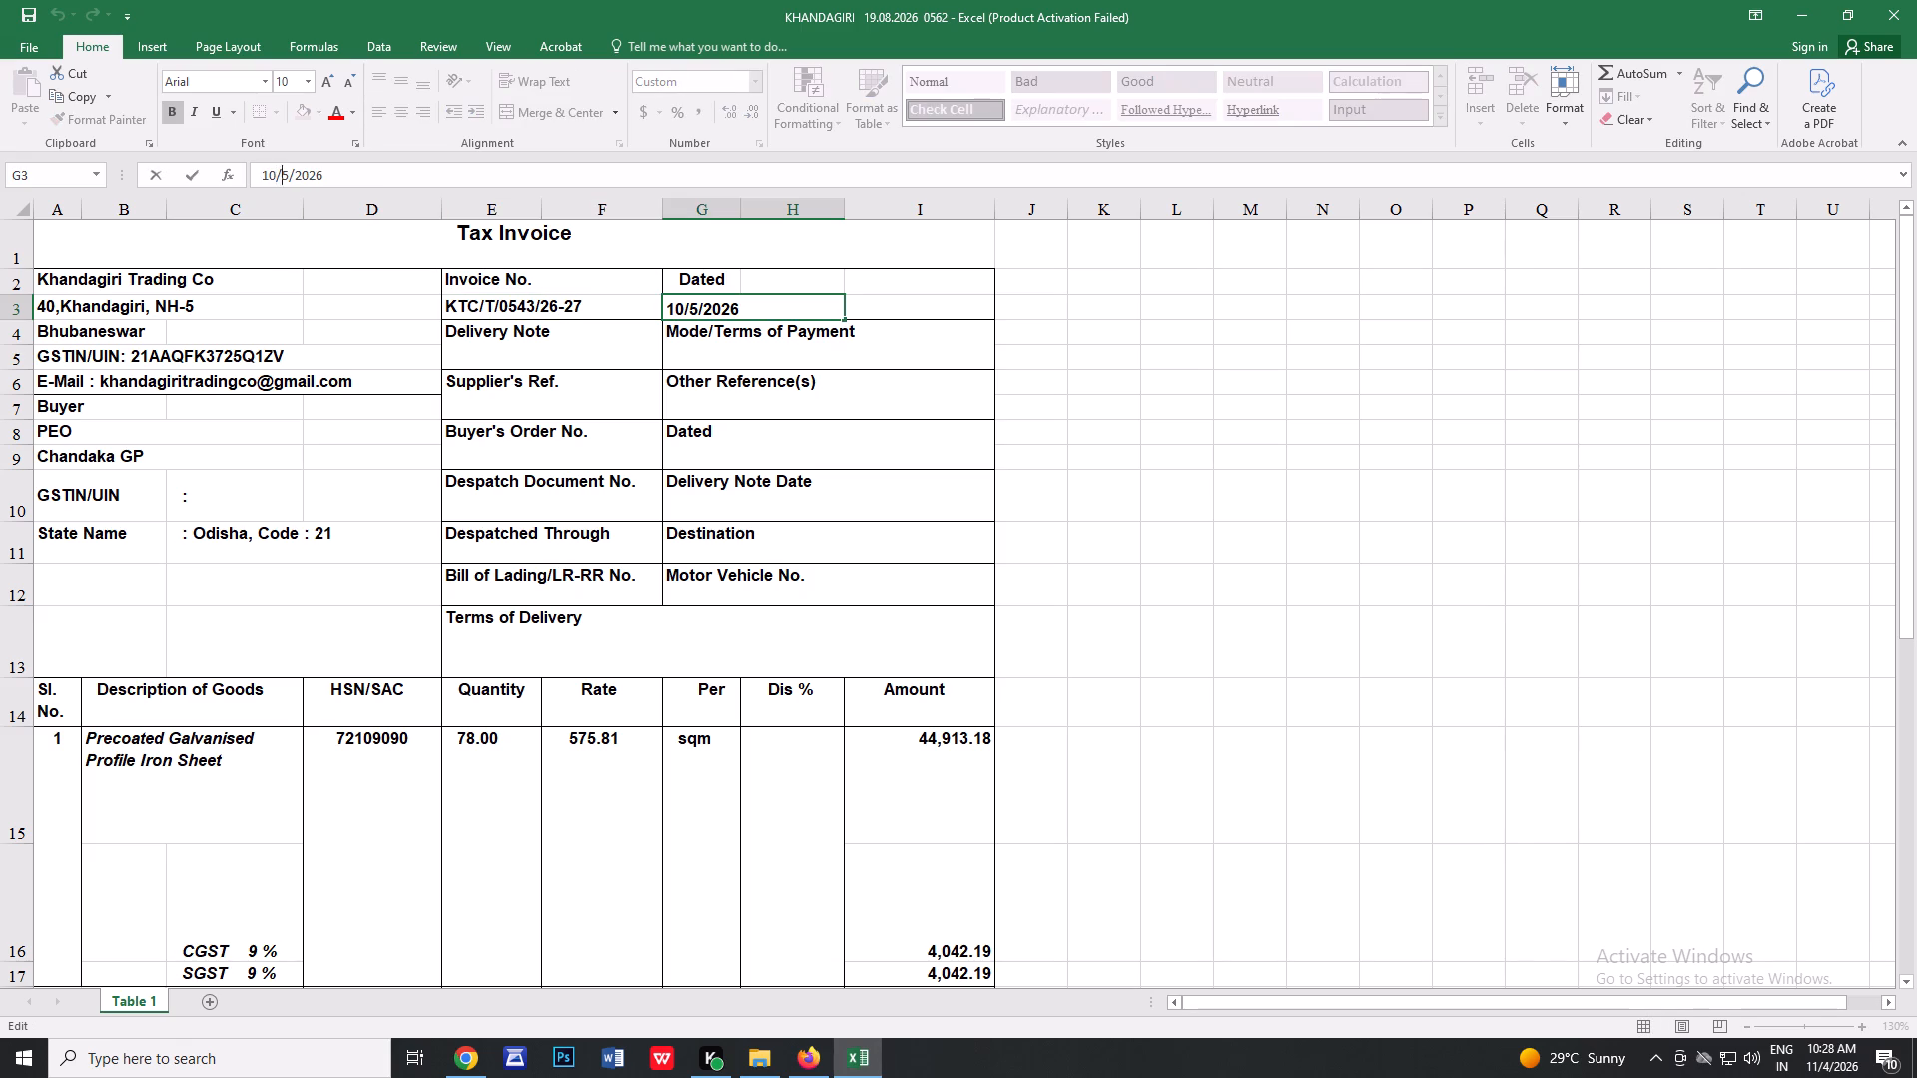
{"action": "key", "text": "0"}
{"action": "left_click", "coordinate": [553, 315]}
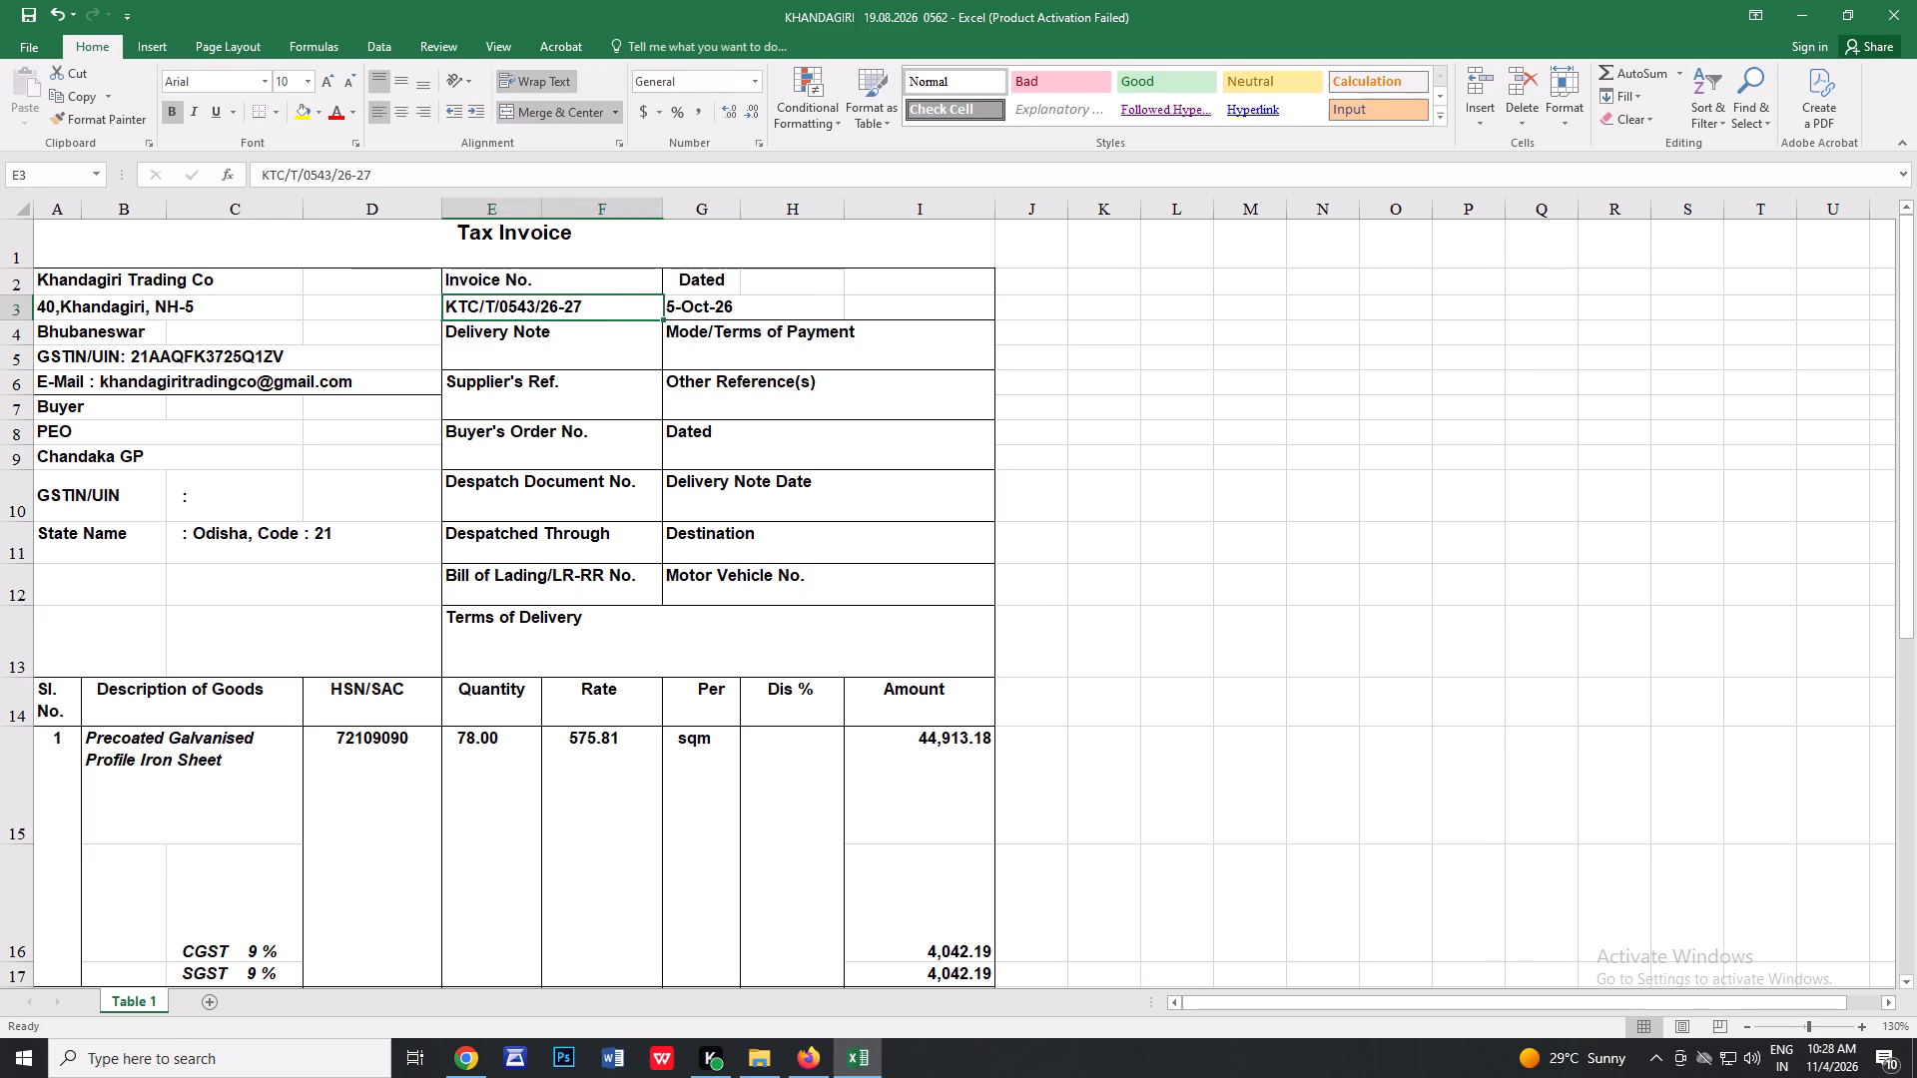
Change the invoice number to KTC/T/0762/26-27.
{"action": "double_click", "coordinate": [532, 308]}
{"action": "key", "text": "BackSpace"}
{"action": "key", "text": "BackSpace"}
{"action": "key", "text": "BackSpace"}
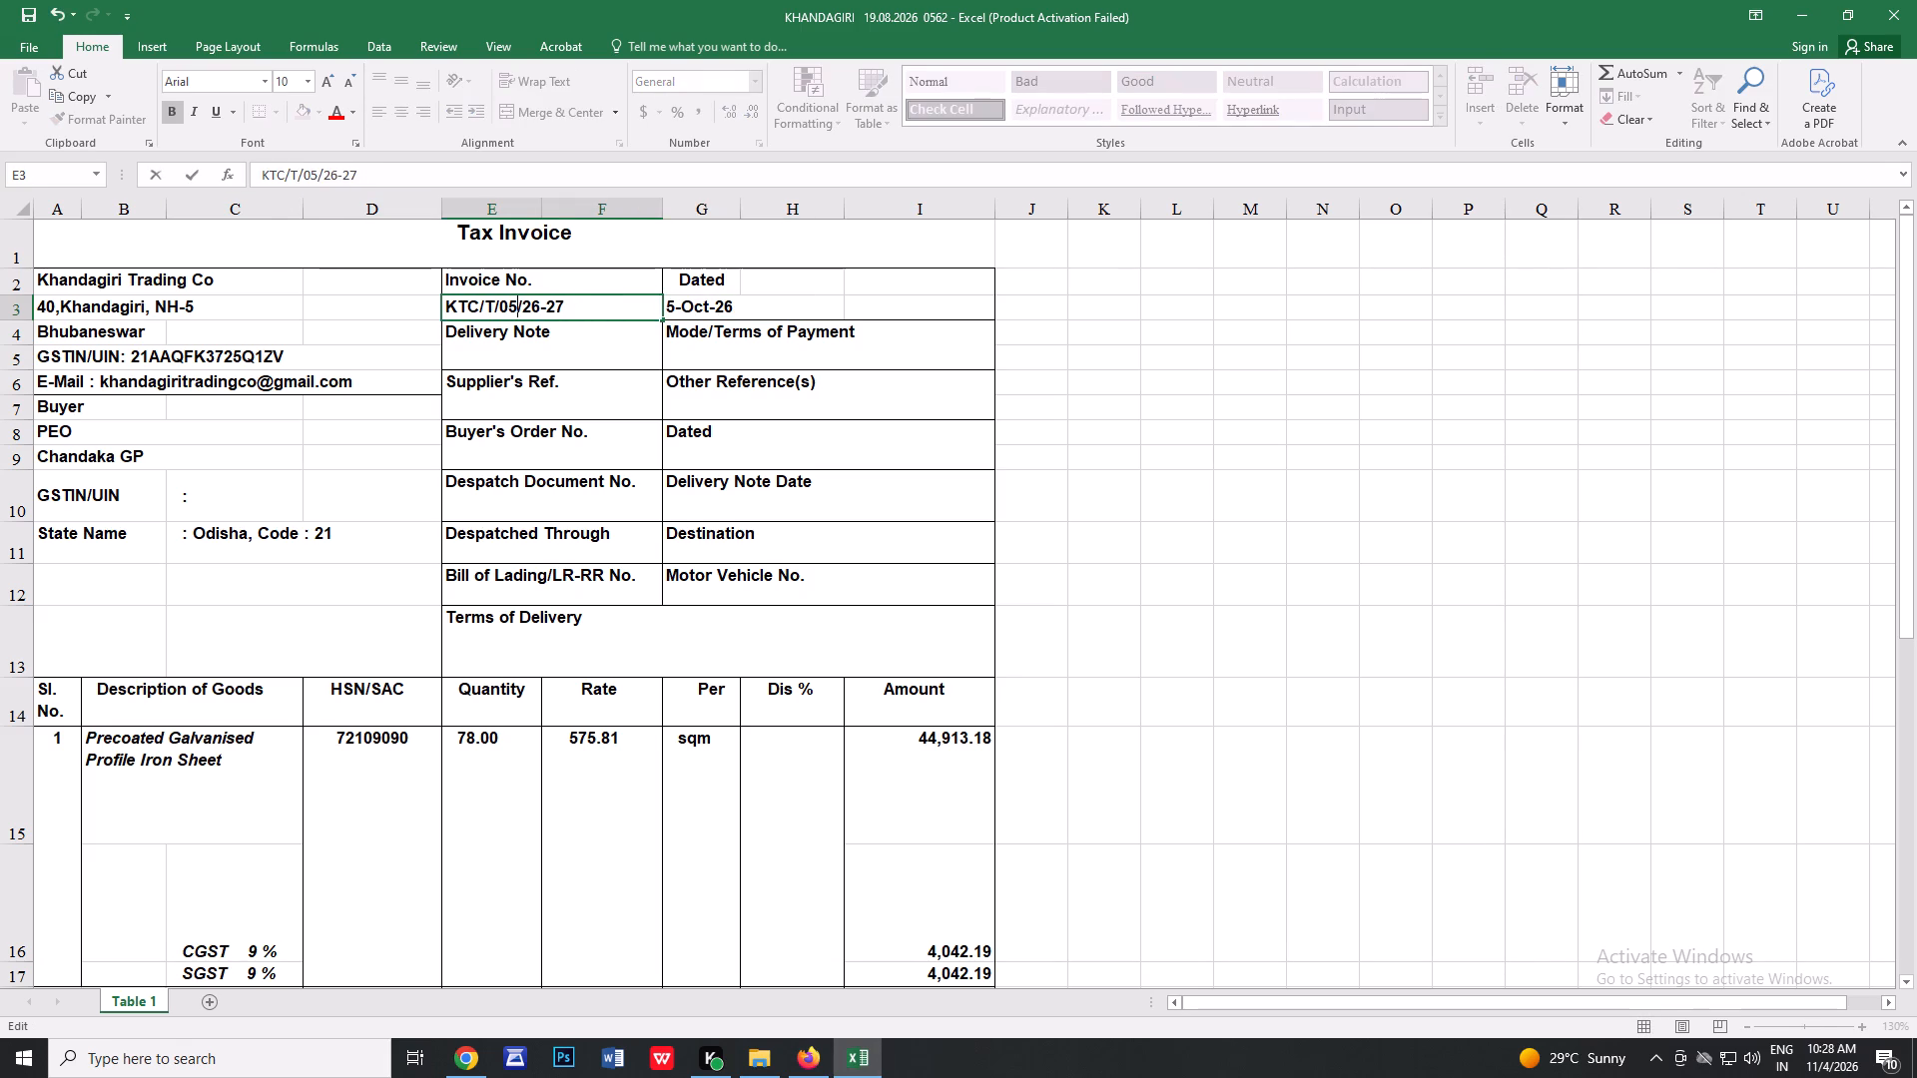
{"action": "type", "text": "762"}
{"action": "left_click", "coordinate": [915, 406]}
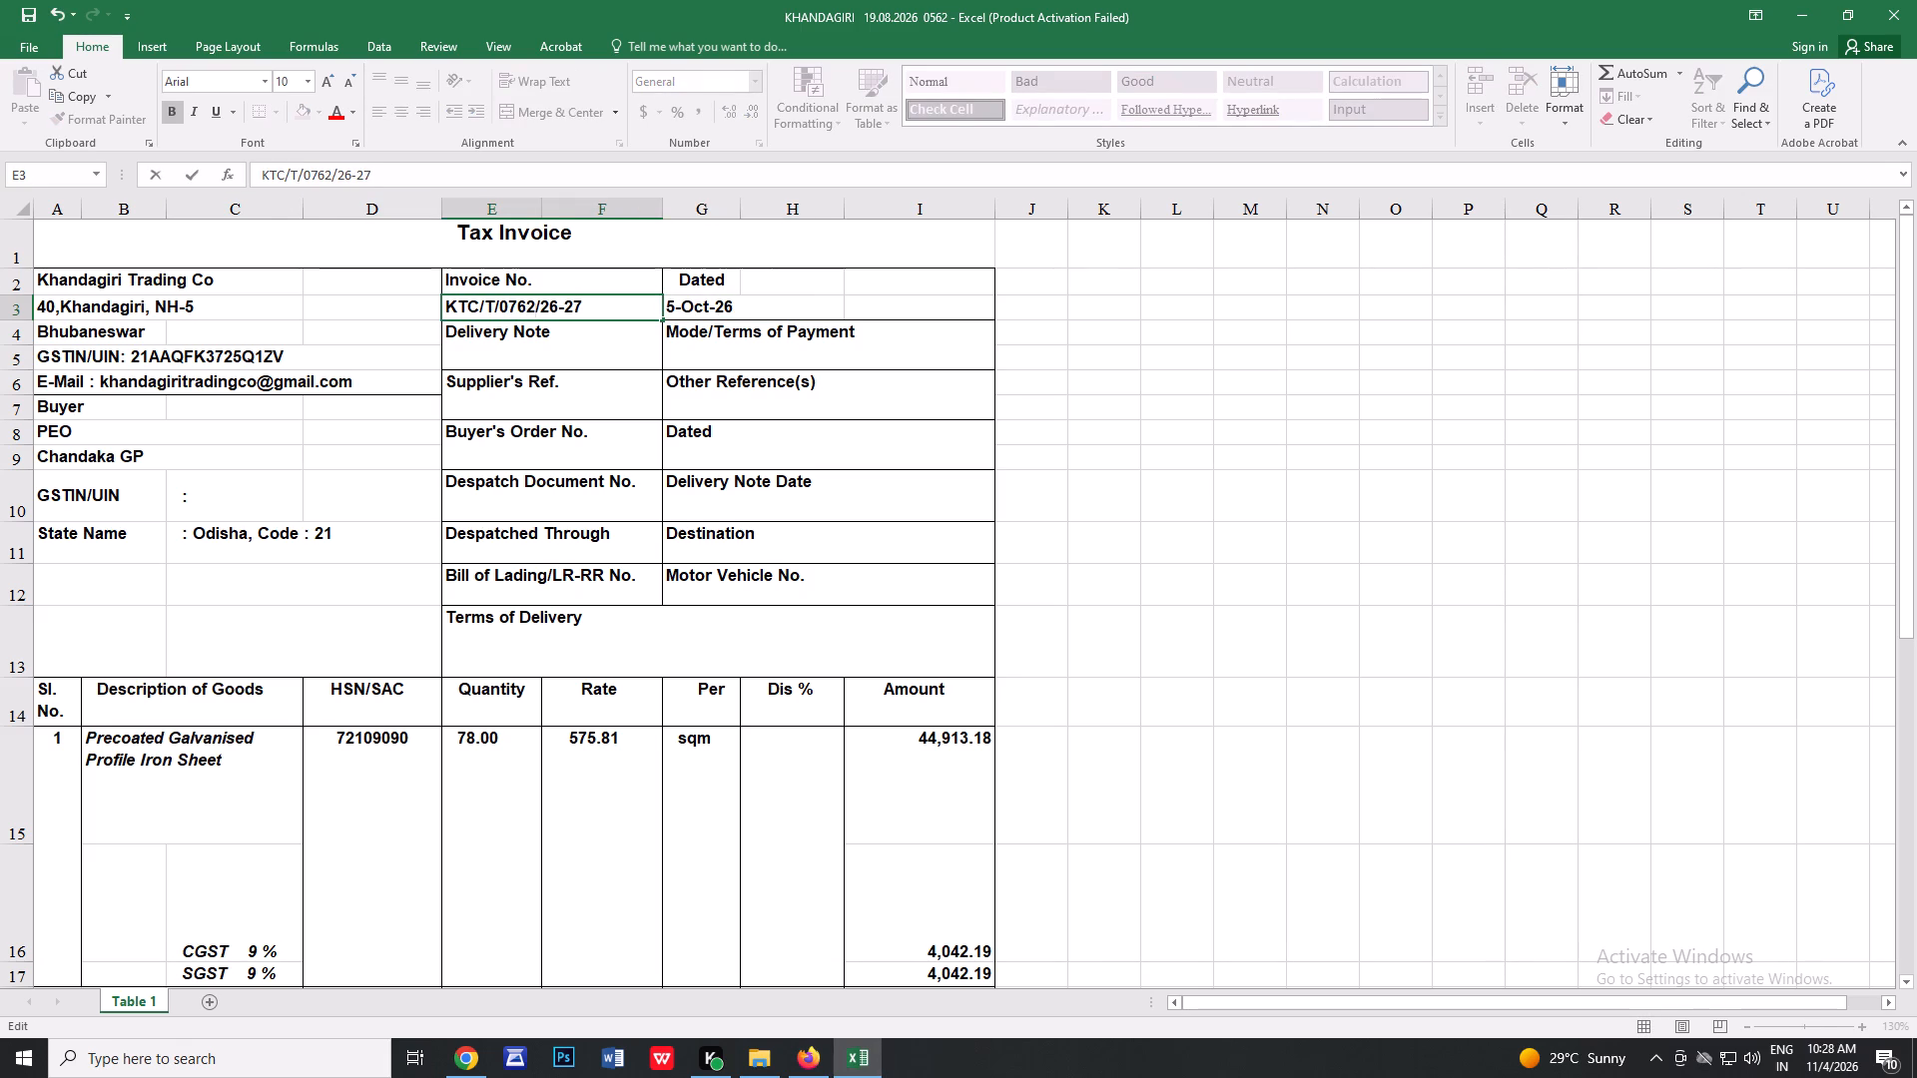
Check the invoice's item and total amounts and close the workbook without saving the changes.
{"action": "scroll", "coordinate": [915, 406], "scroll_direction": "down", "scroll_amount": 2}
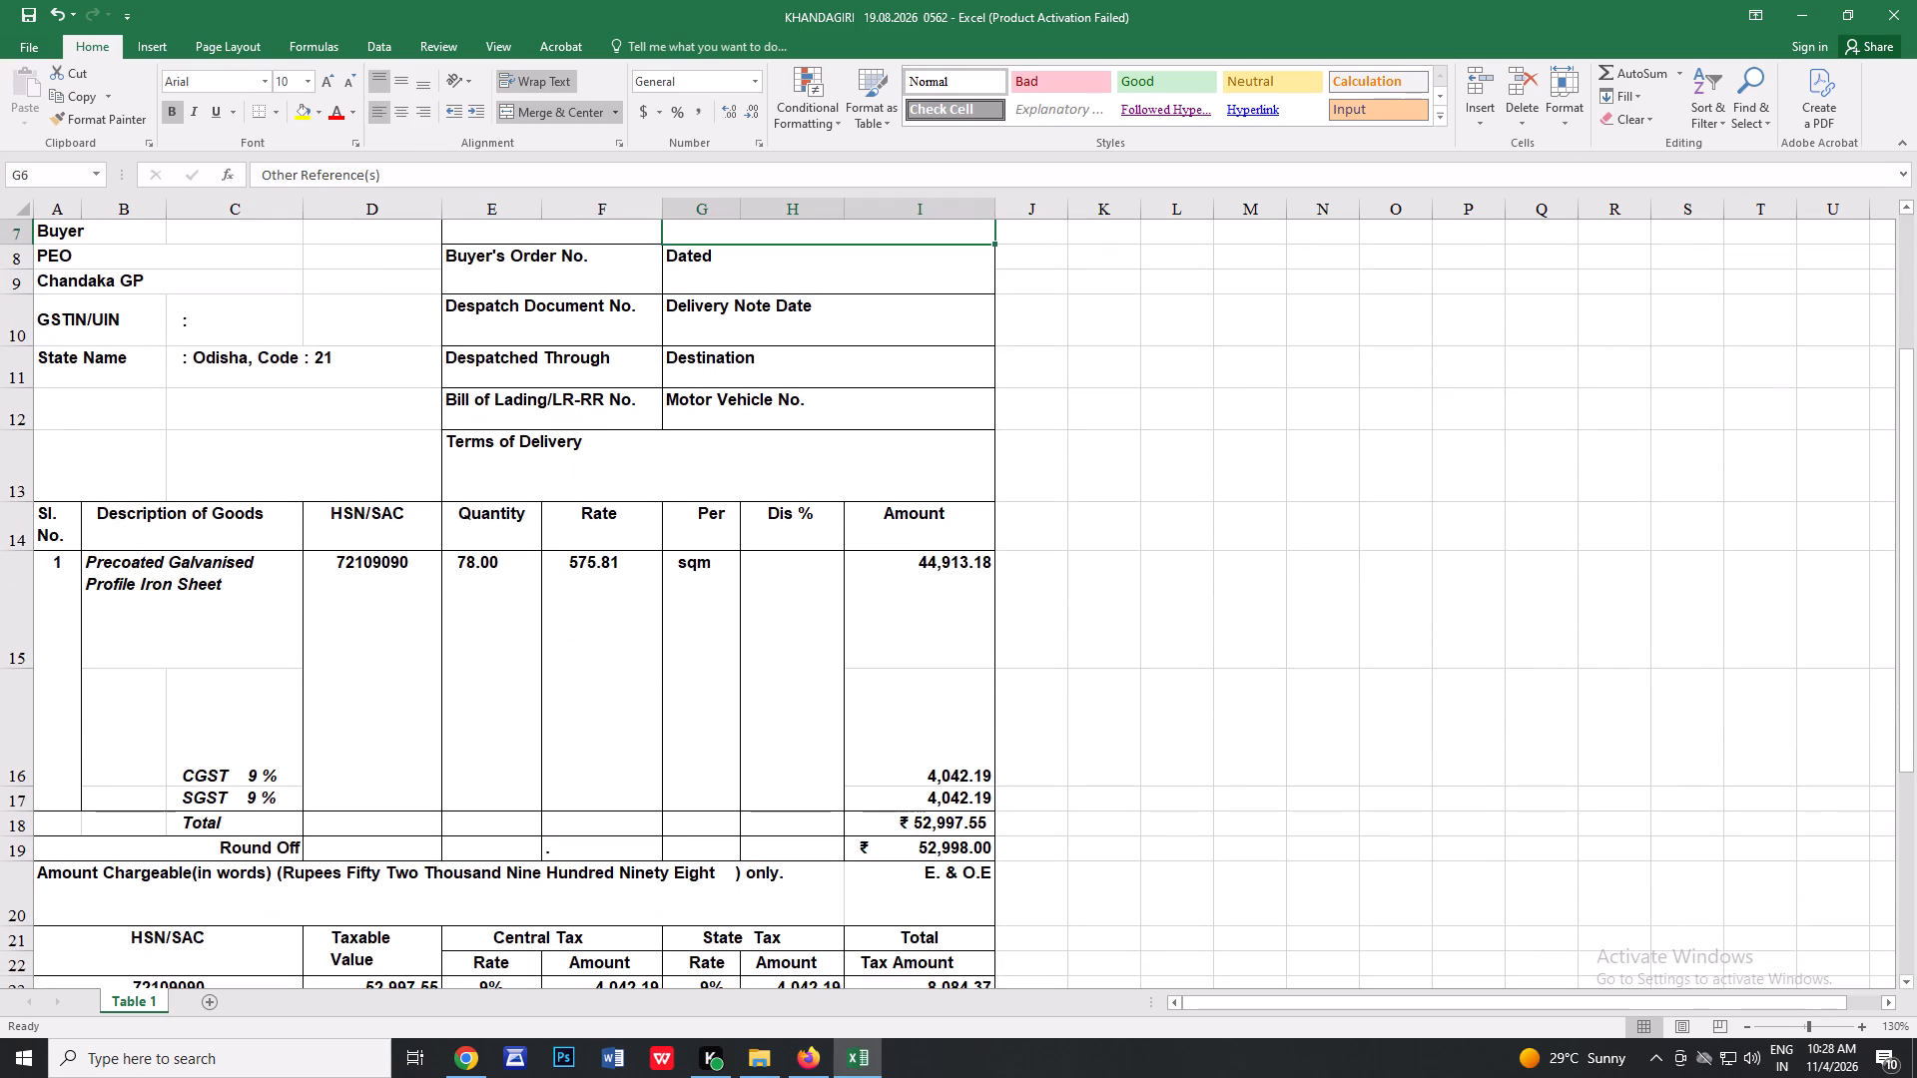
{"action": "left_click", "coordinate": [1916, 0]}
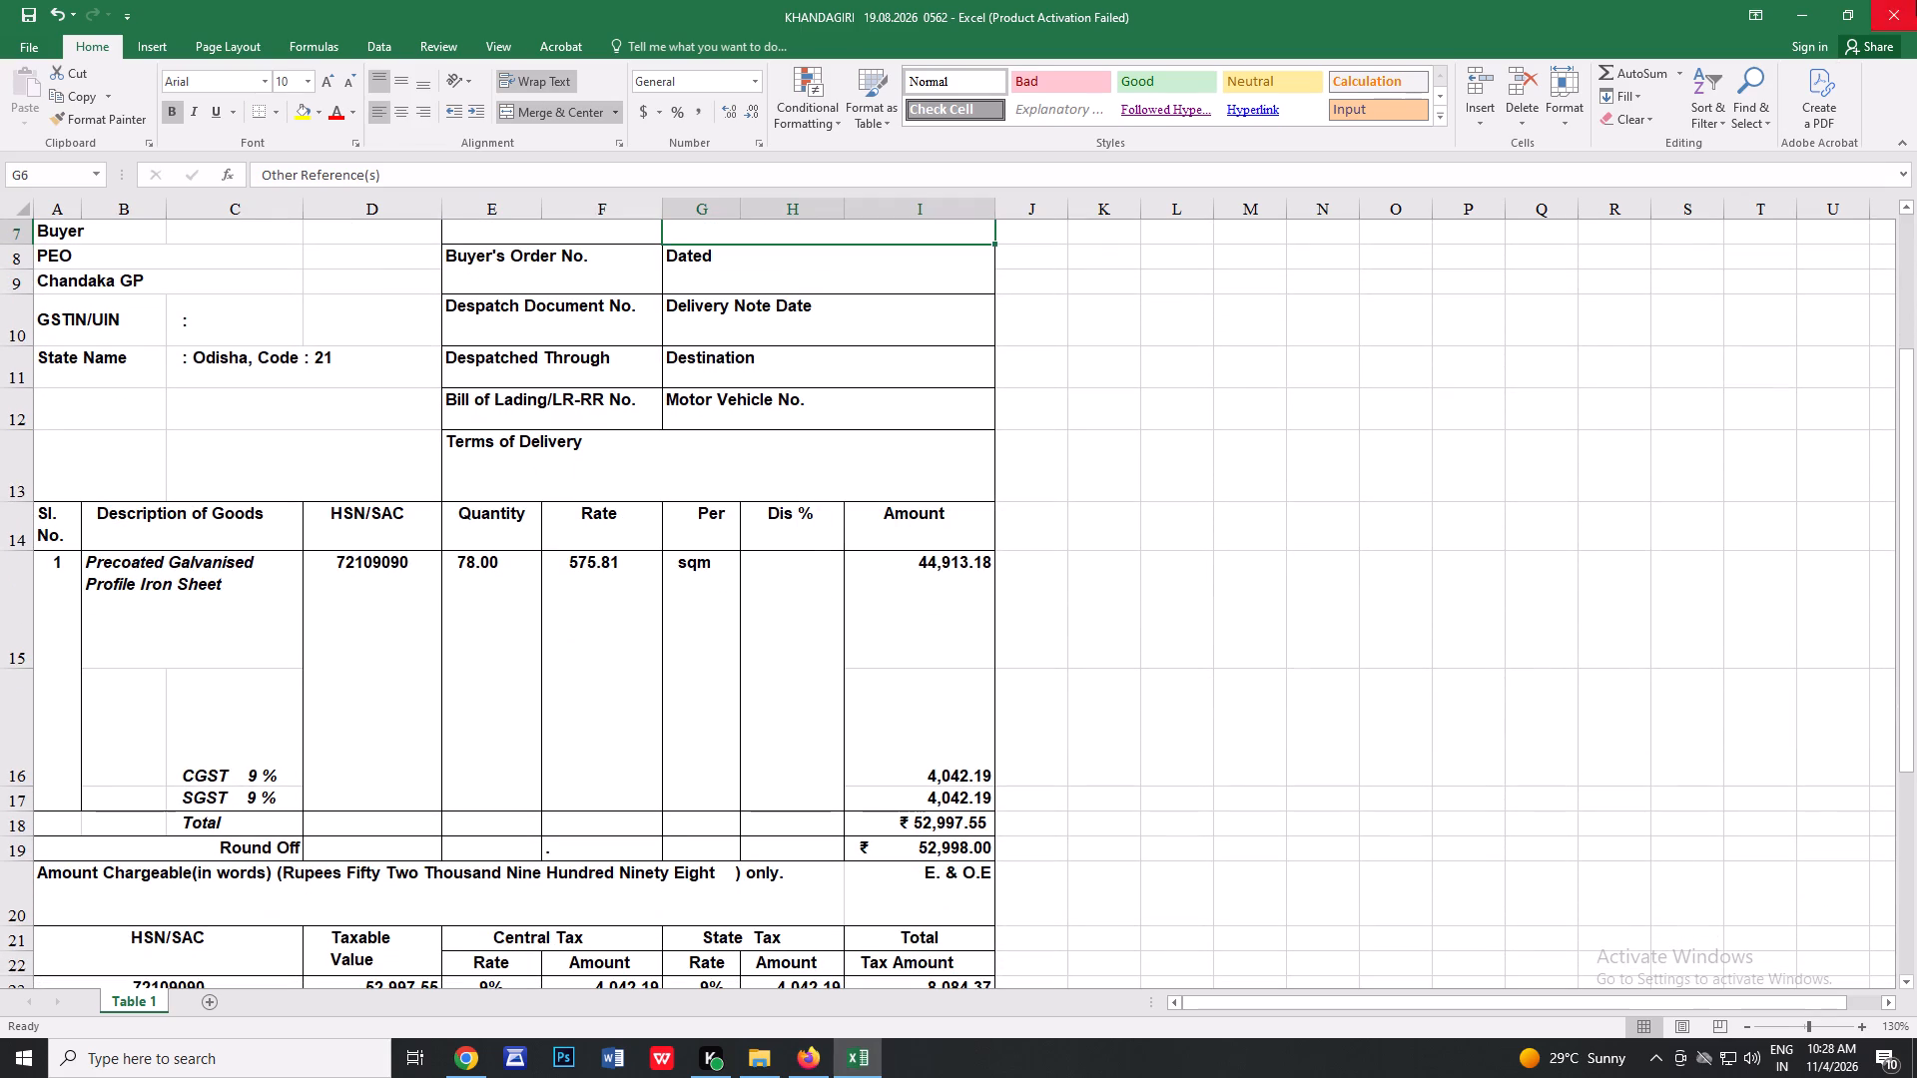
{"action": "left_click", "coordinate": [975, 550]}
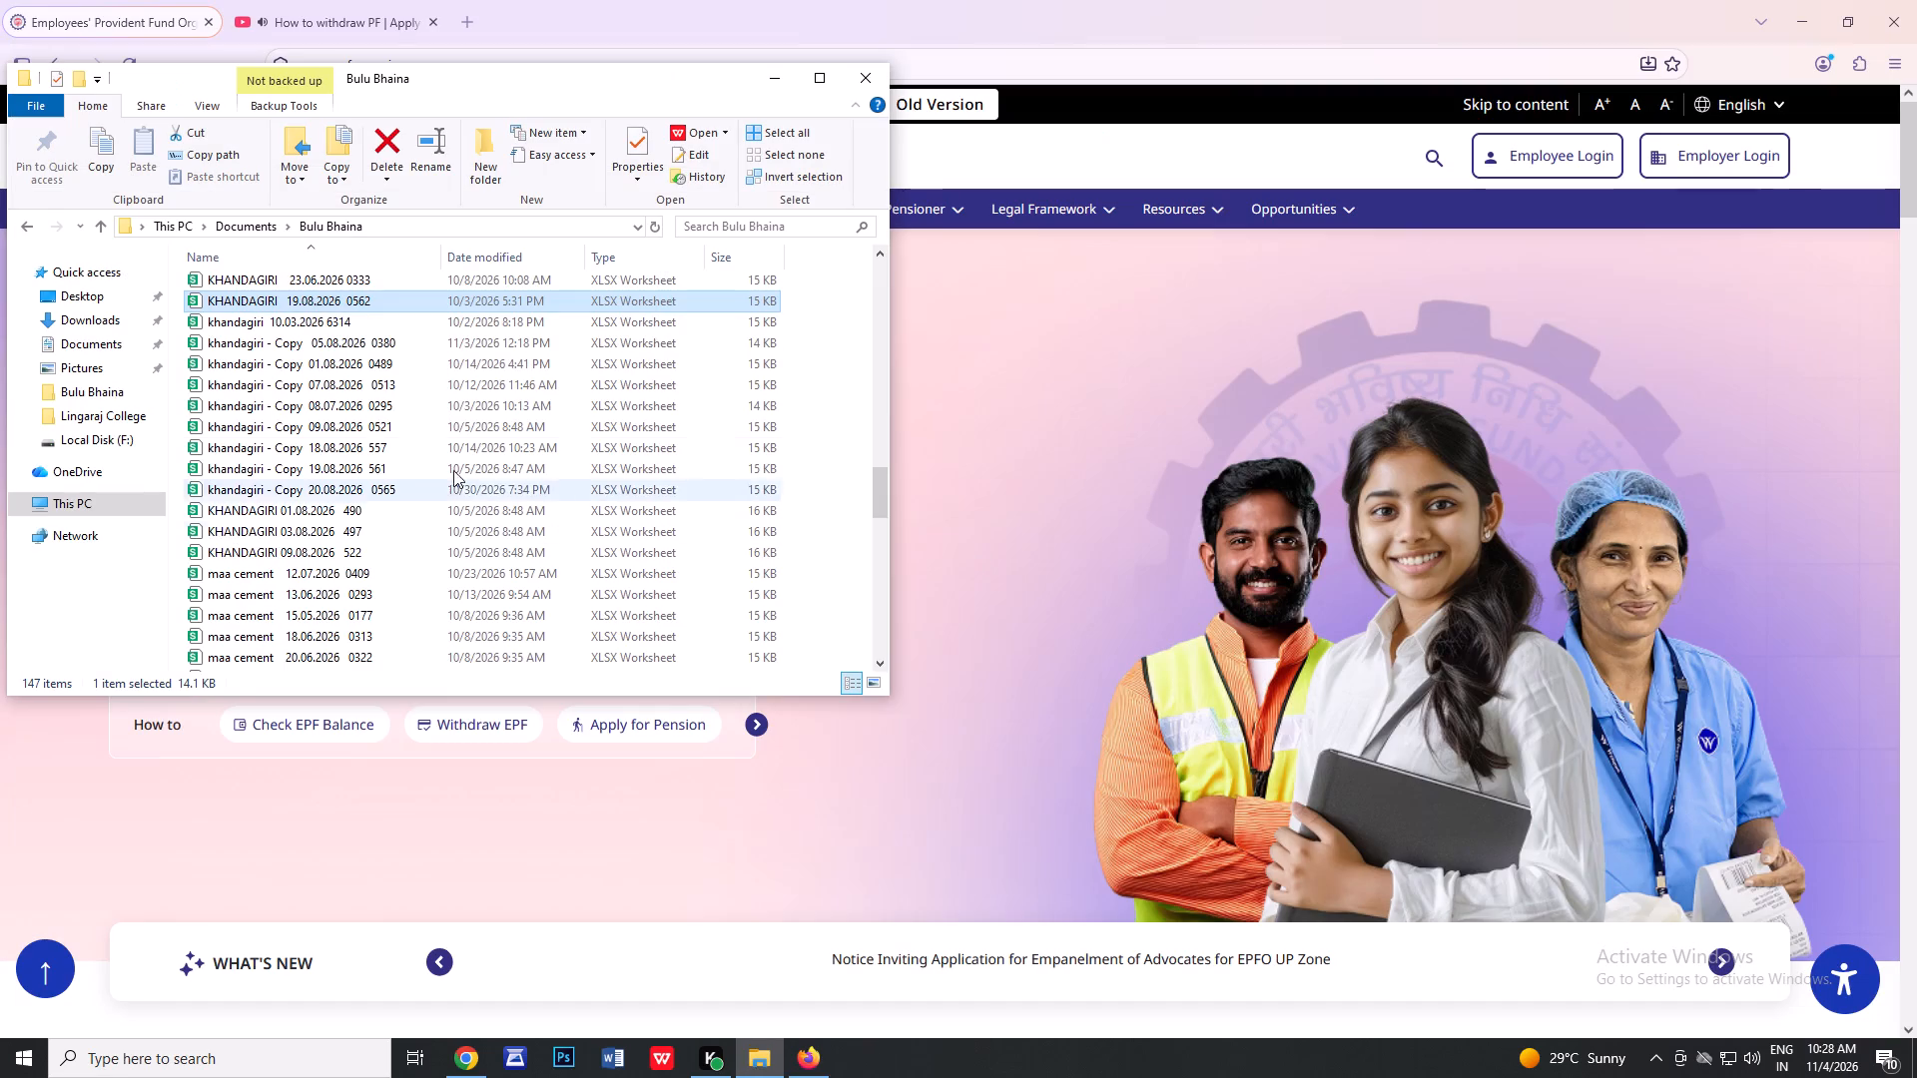
Open the workbook "KHANDAGIRI 15.08.2026 0547" with Excel 2016 and dismiss the activation notice.
{"action": "scroll", "coordinate": [319, 322], "scroll_direction": "up", "scroll_amount": 2}
{"action": "right_click", "coordinate": [295, 354]}
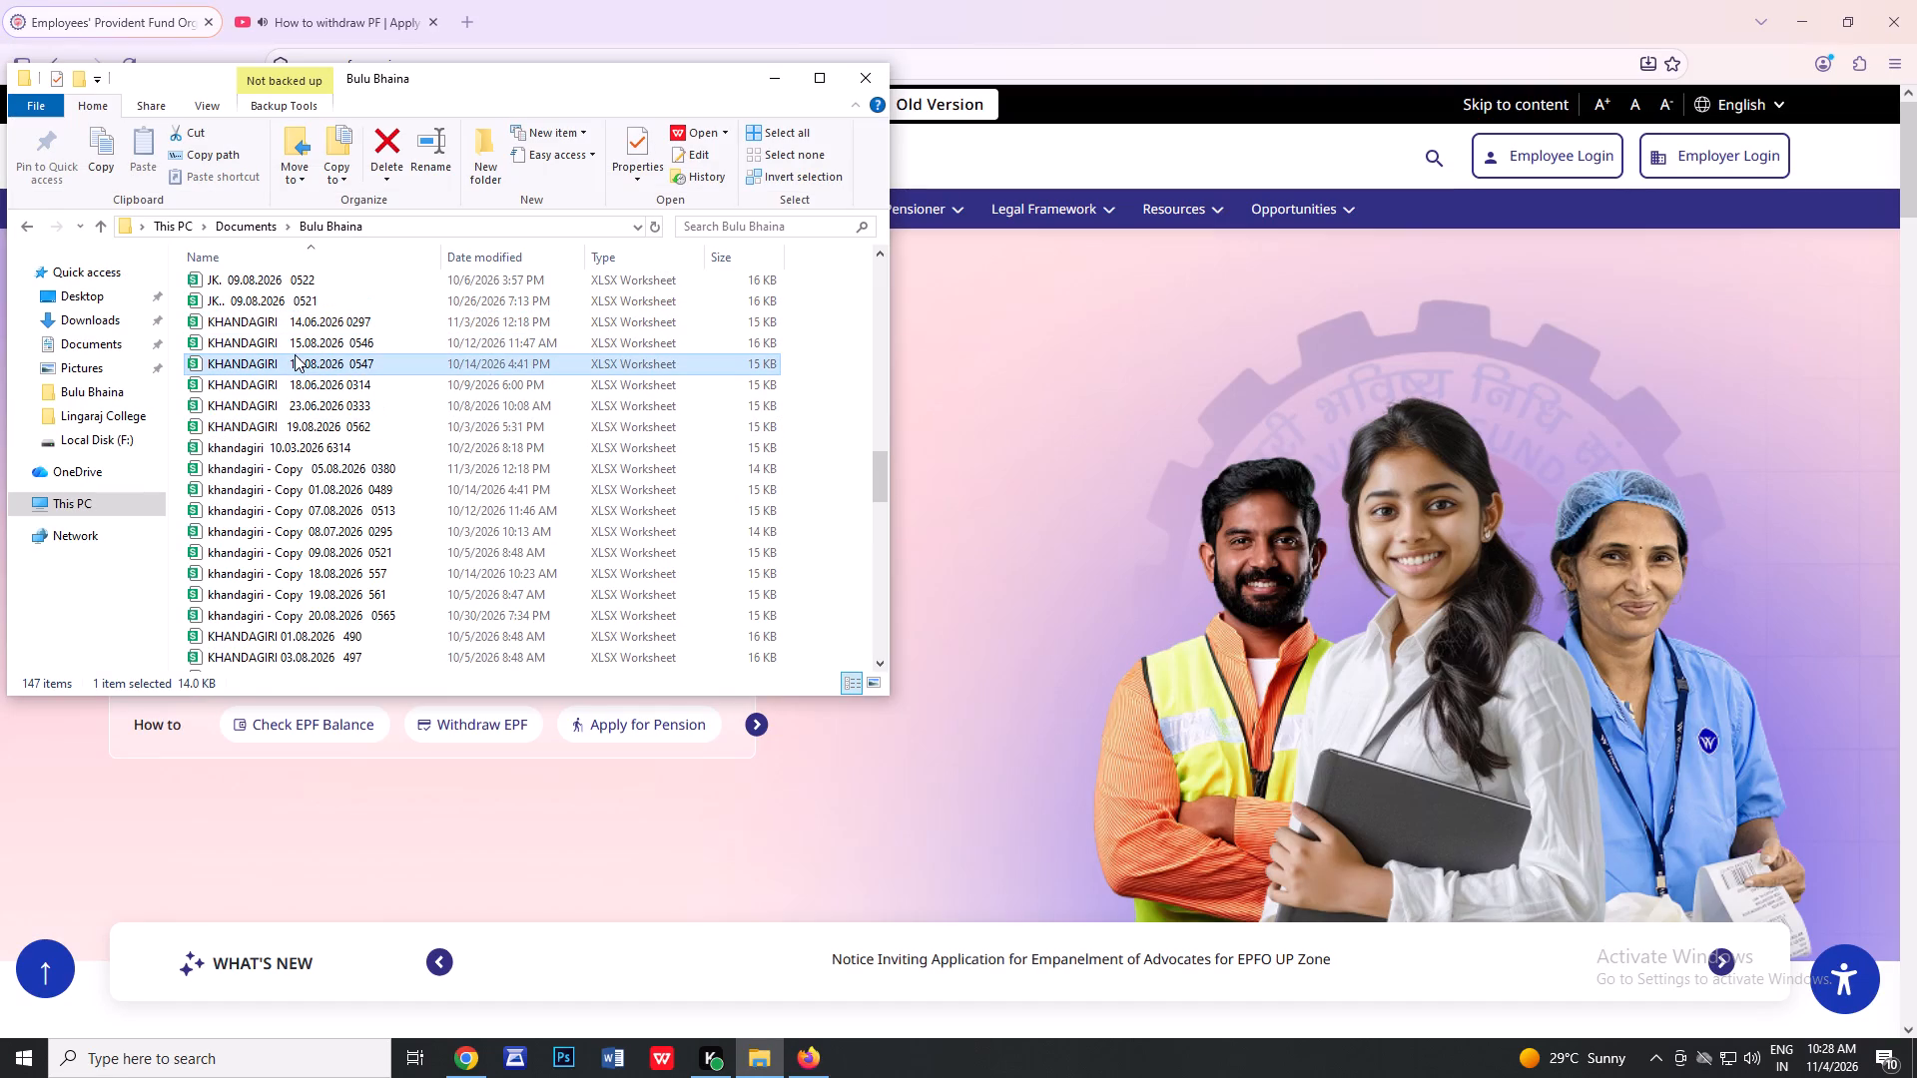
{"action": "left_click", "coordinate": [361, 576]}
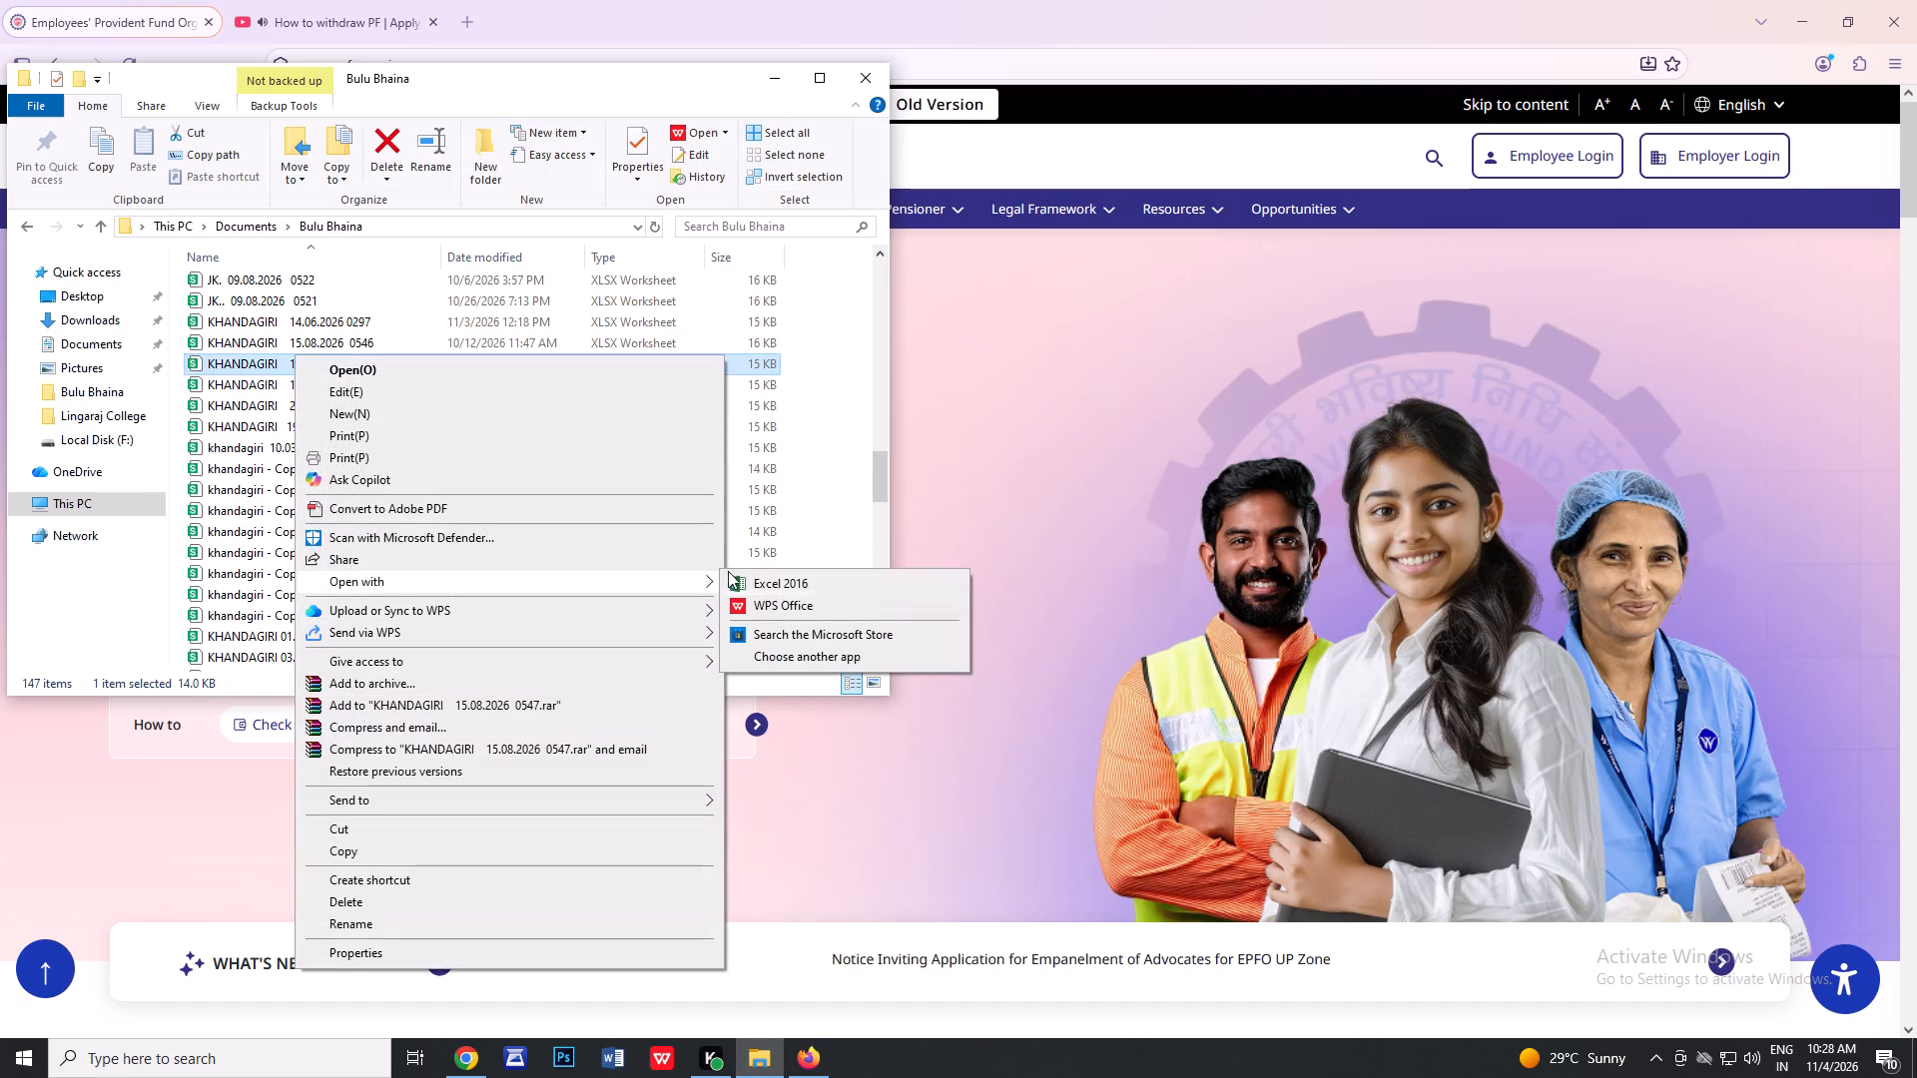
{"action": "left_click", "coordinate": [778, 581]}
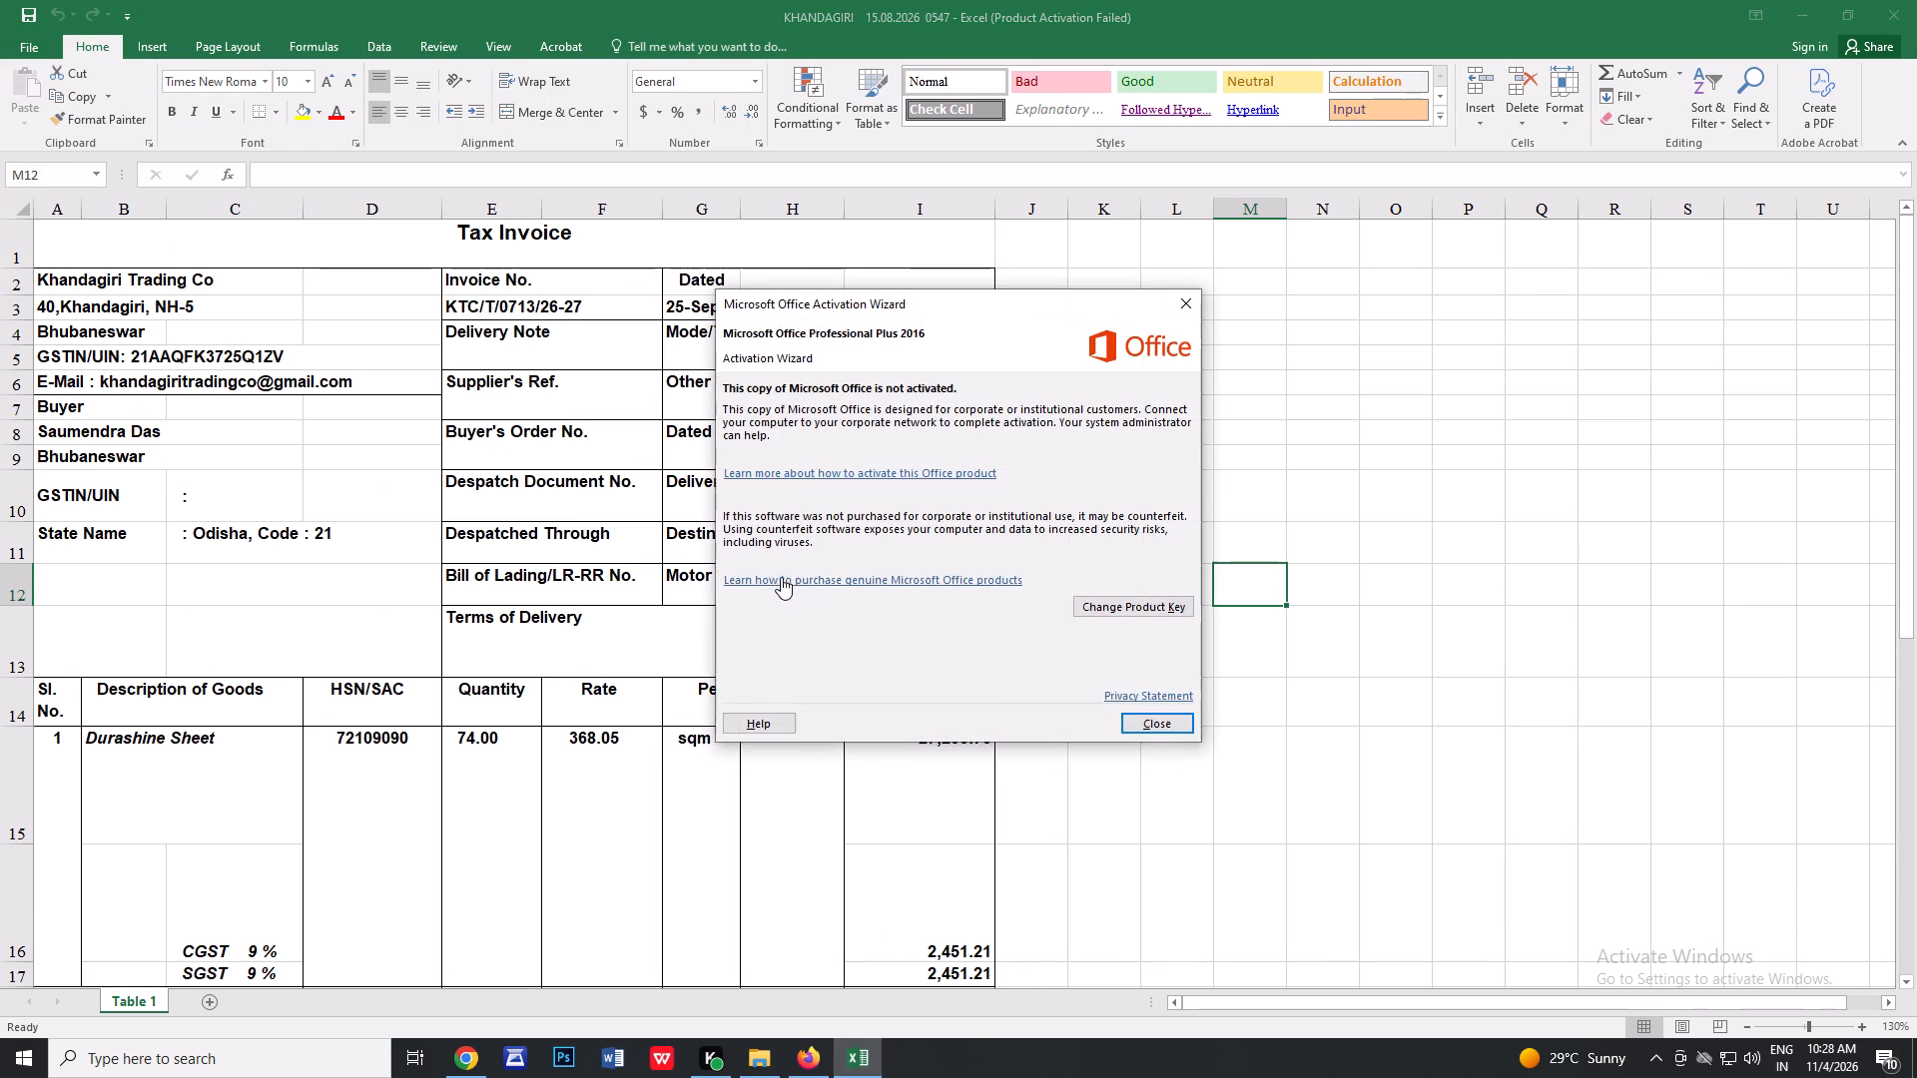
{"action": "left_click", "coordinate": [1144, 718]}
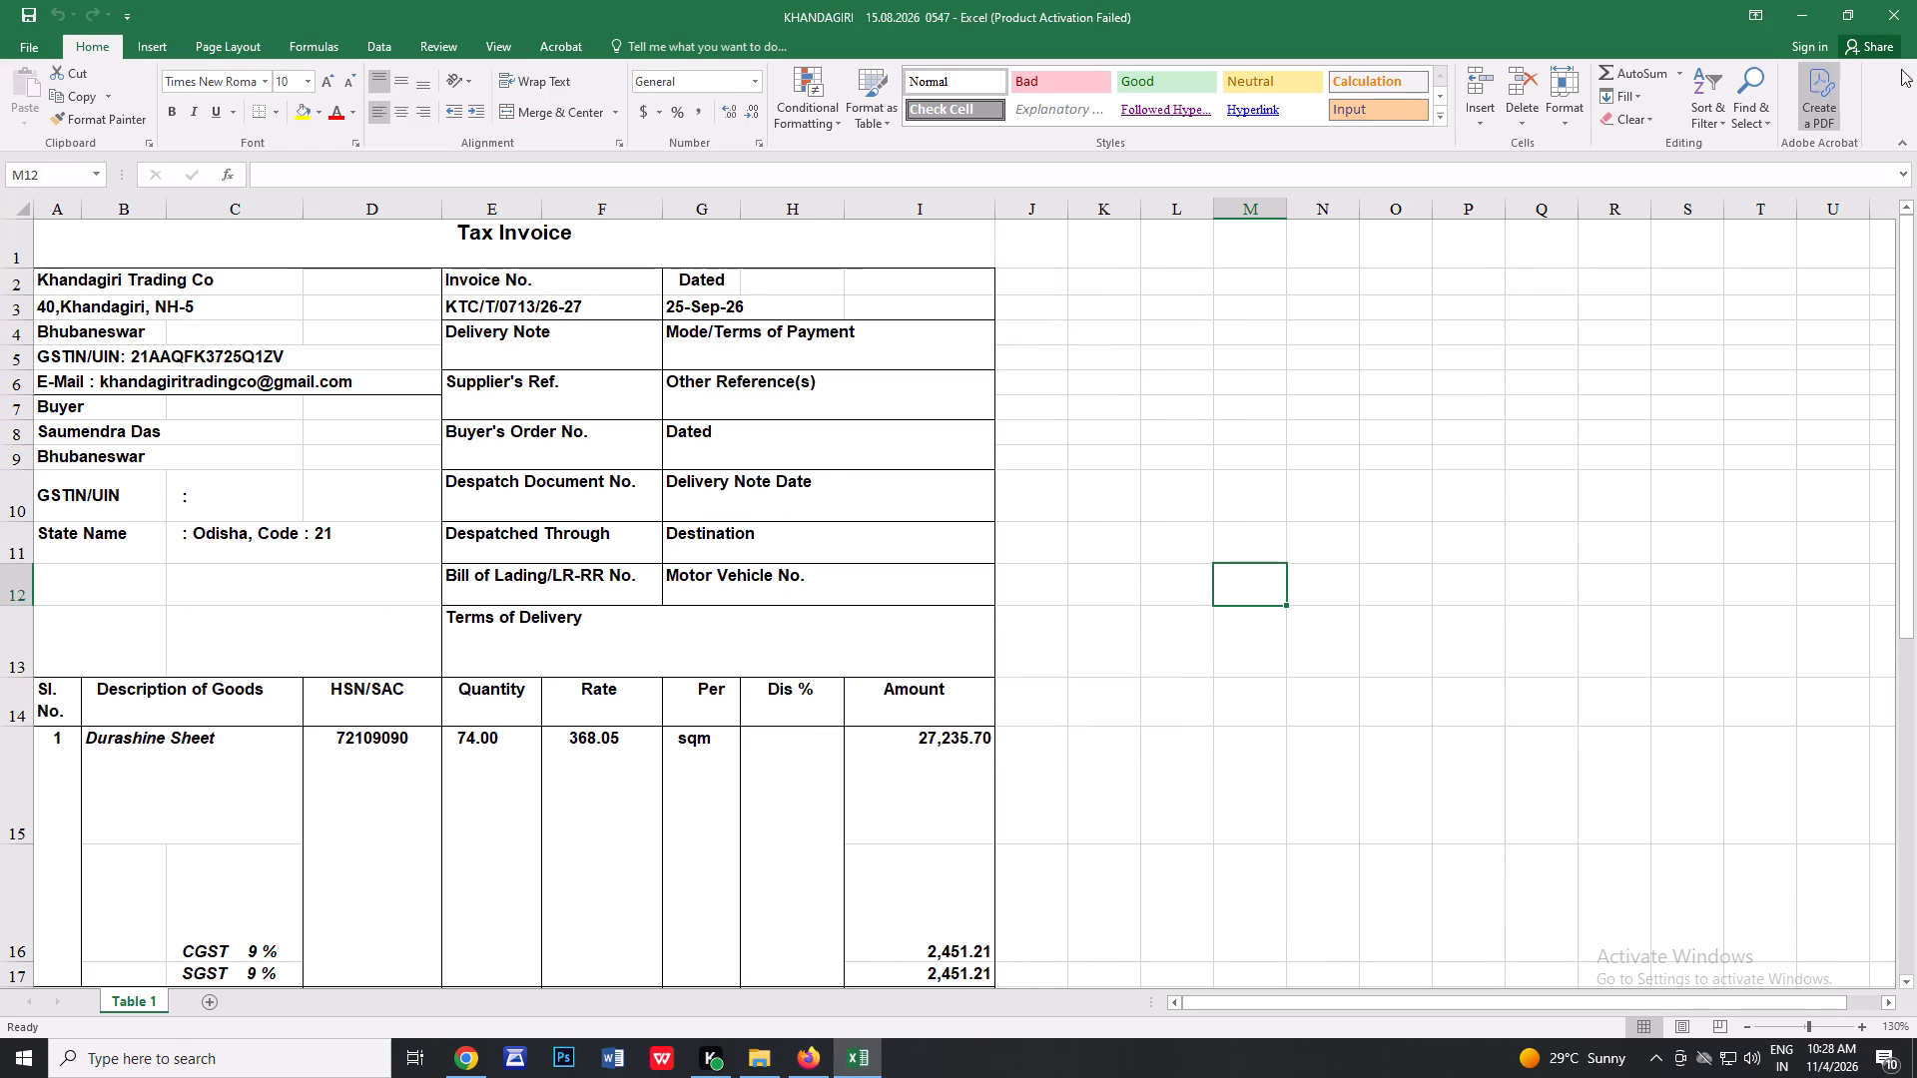
Close the workbook "KHANDAGIRI 15.08.2026 0547".
{"action": "left_click", "coordinate": [1910, 11]}
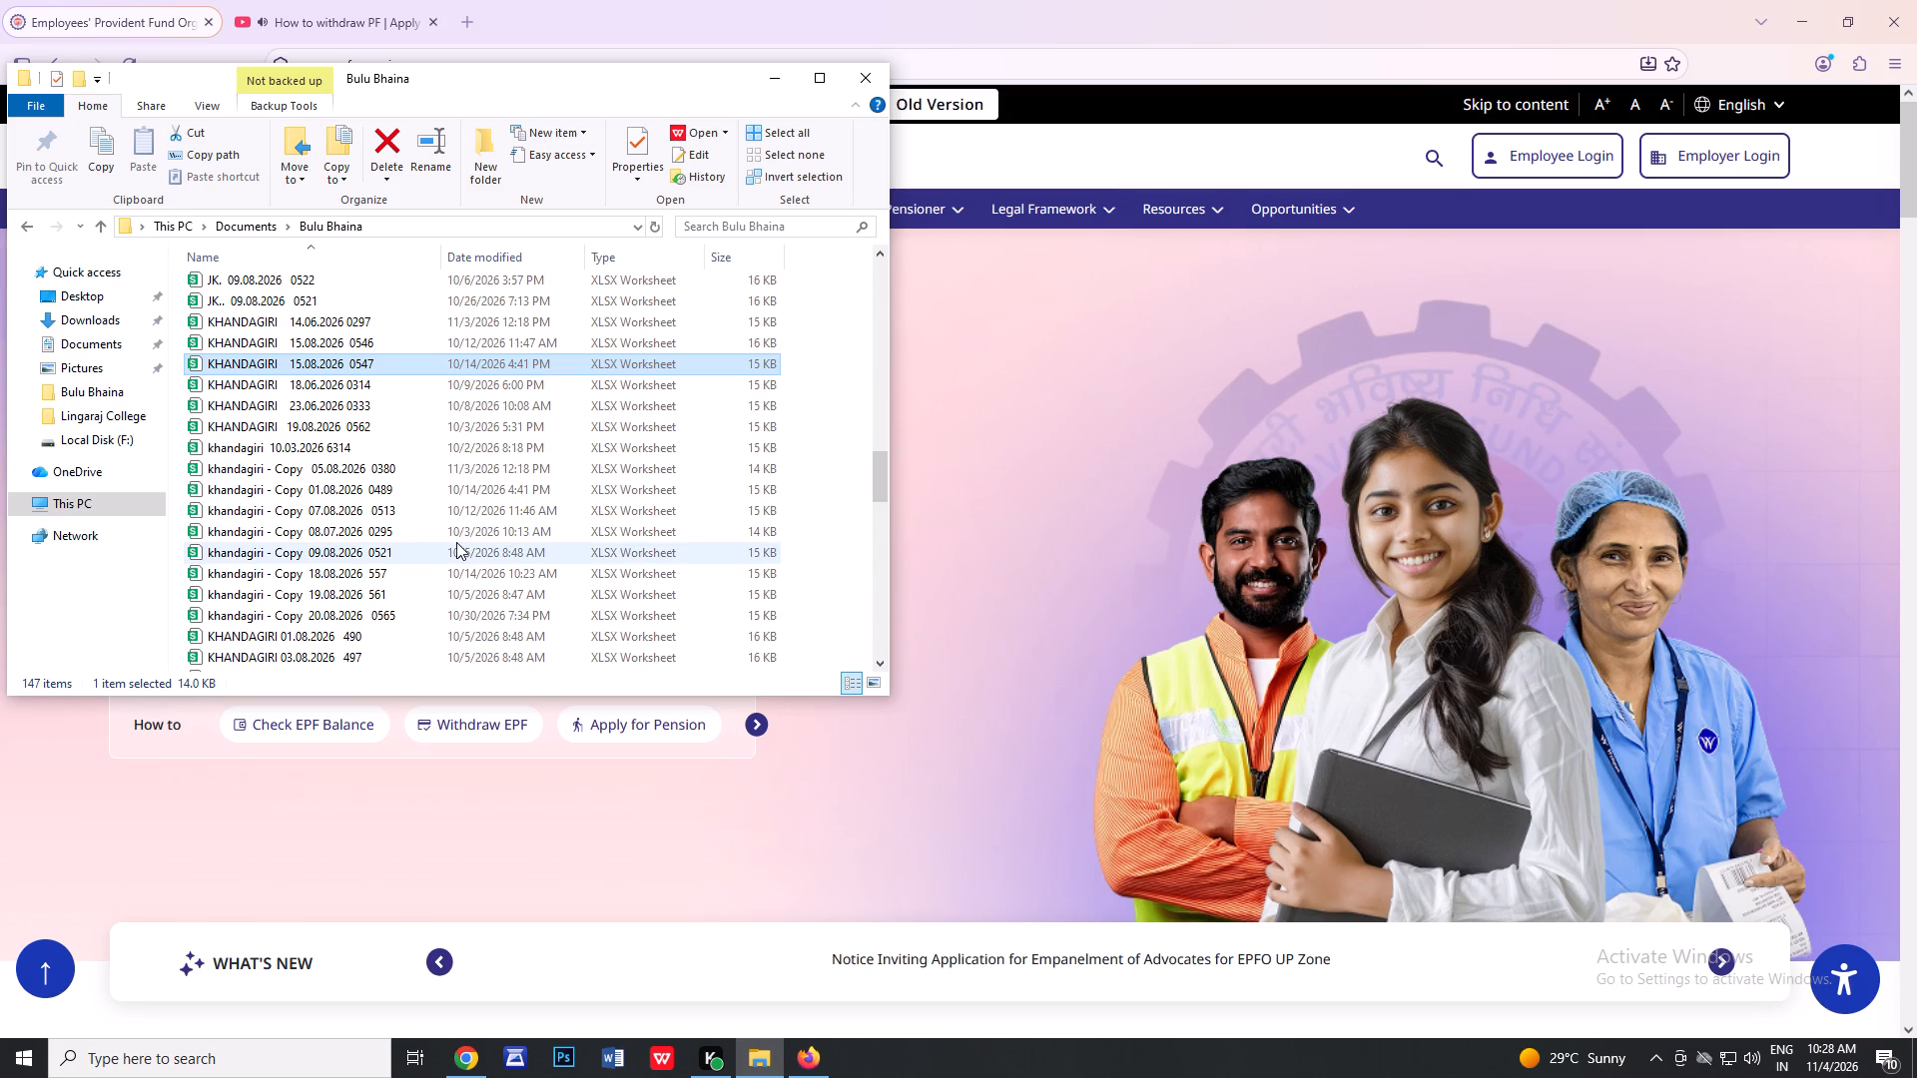
Open the workbook "khandagiri - Copy 05.08.2026 0380" with Excel 2016 and dismiss the activation notice.
{"action": "right_click", "coordinate": [289, 475]}
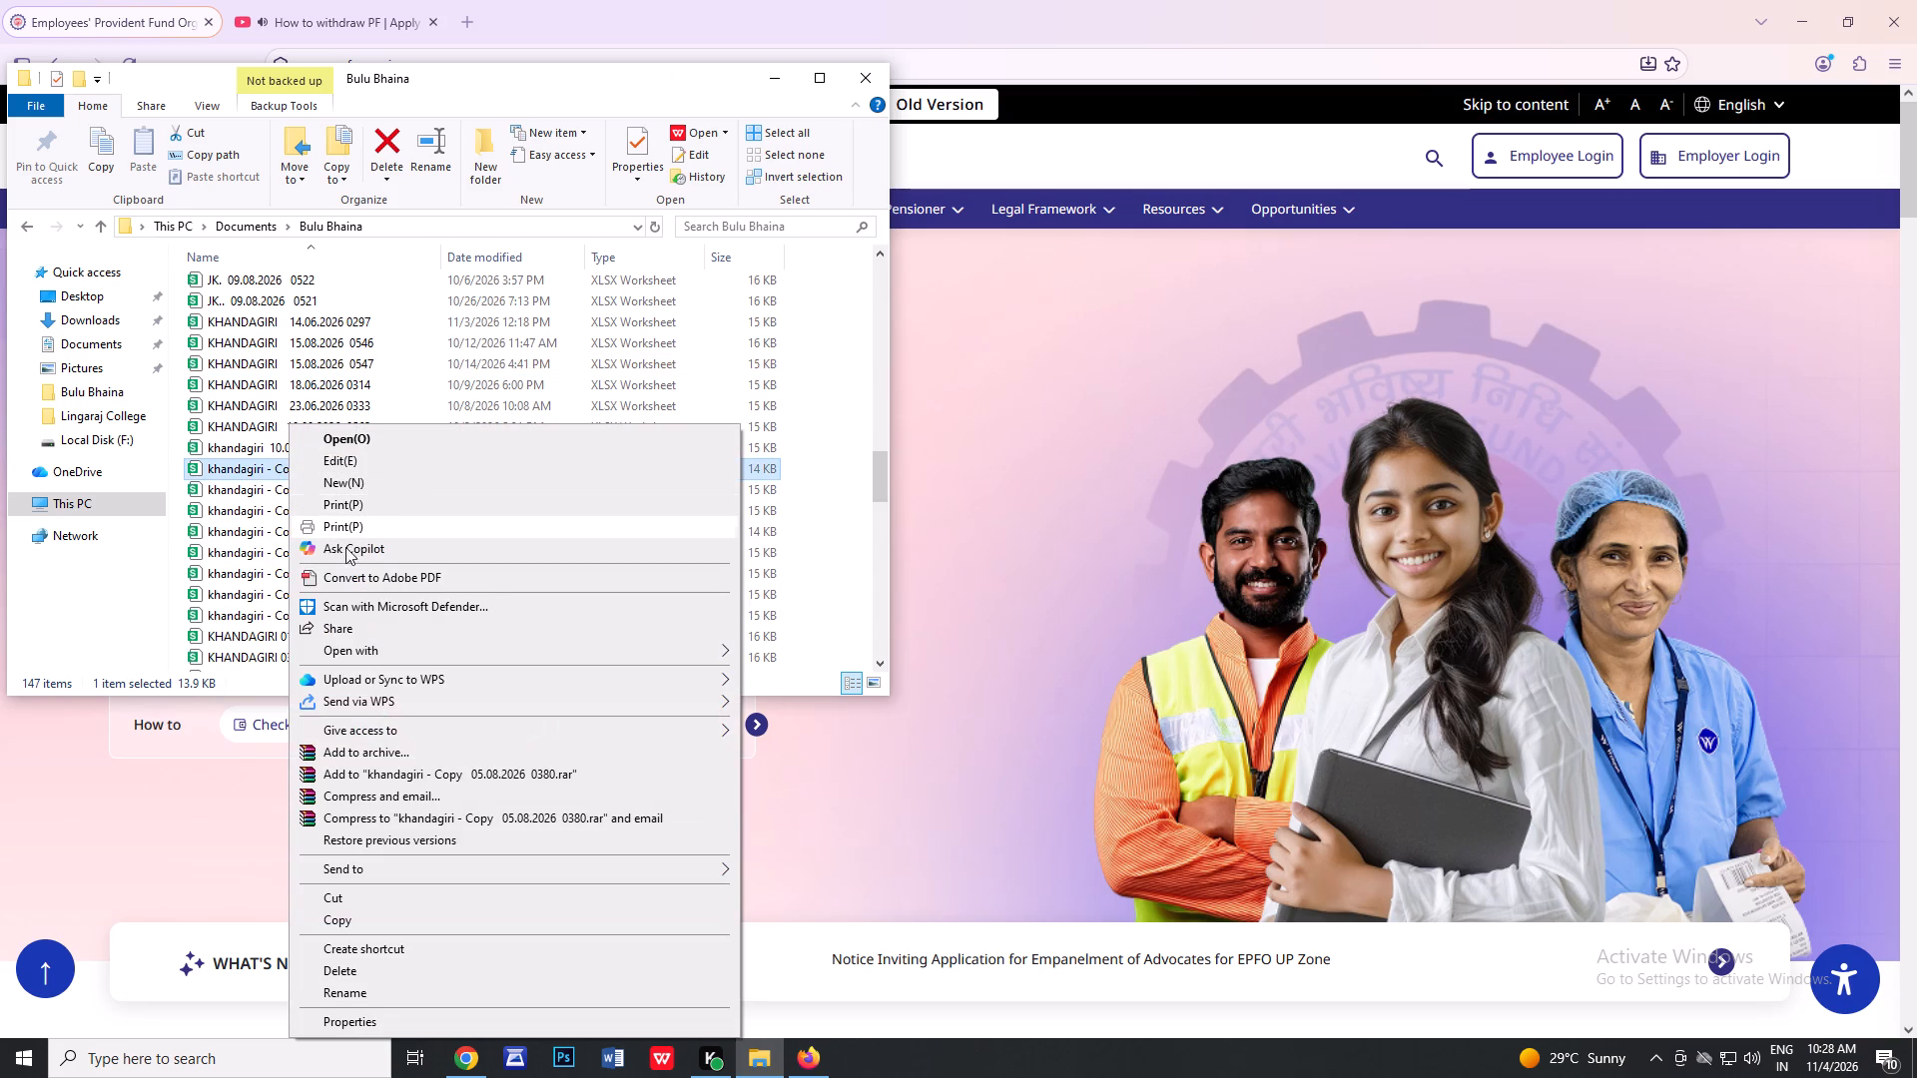
{"action": "left_click", "coordinate": [384, 643]}
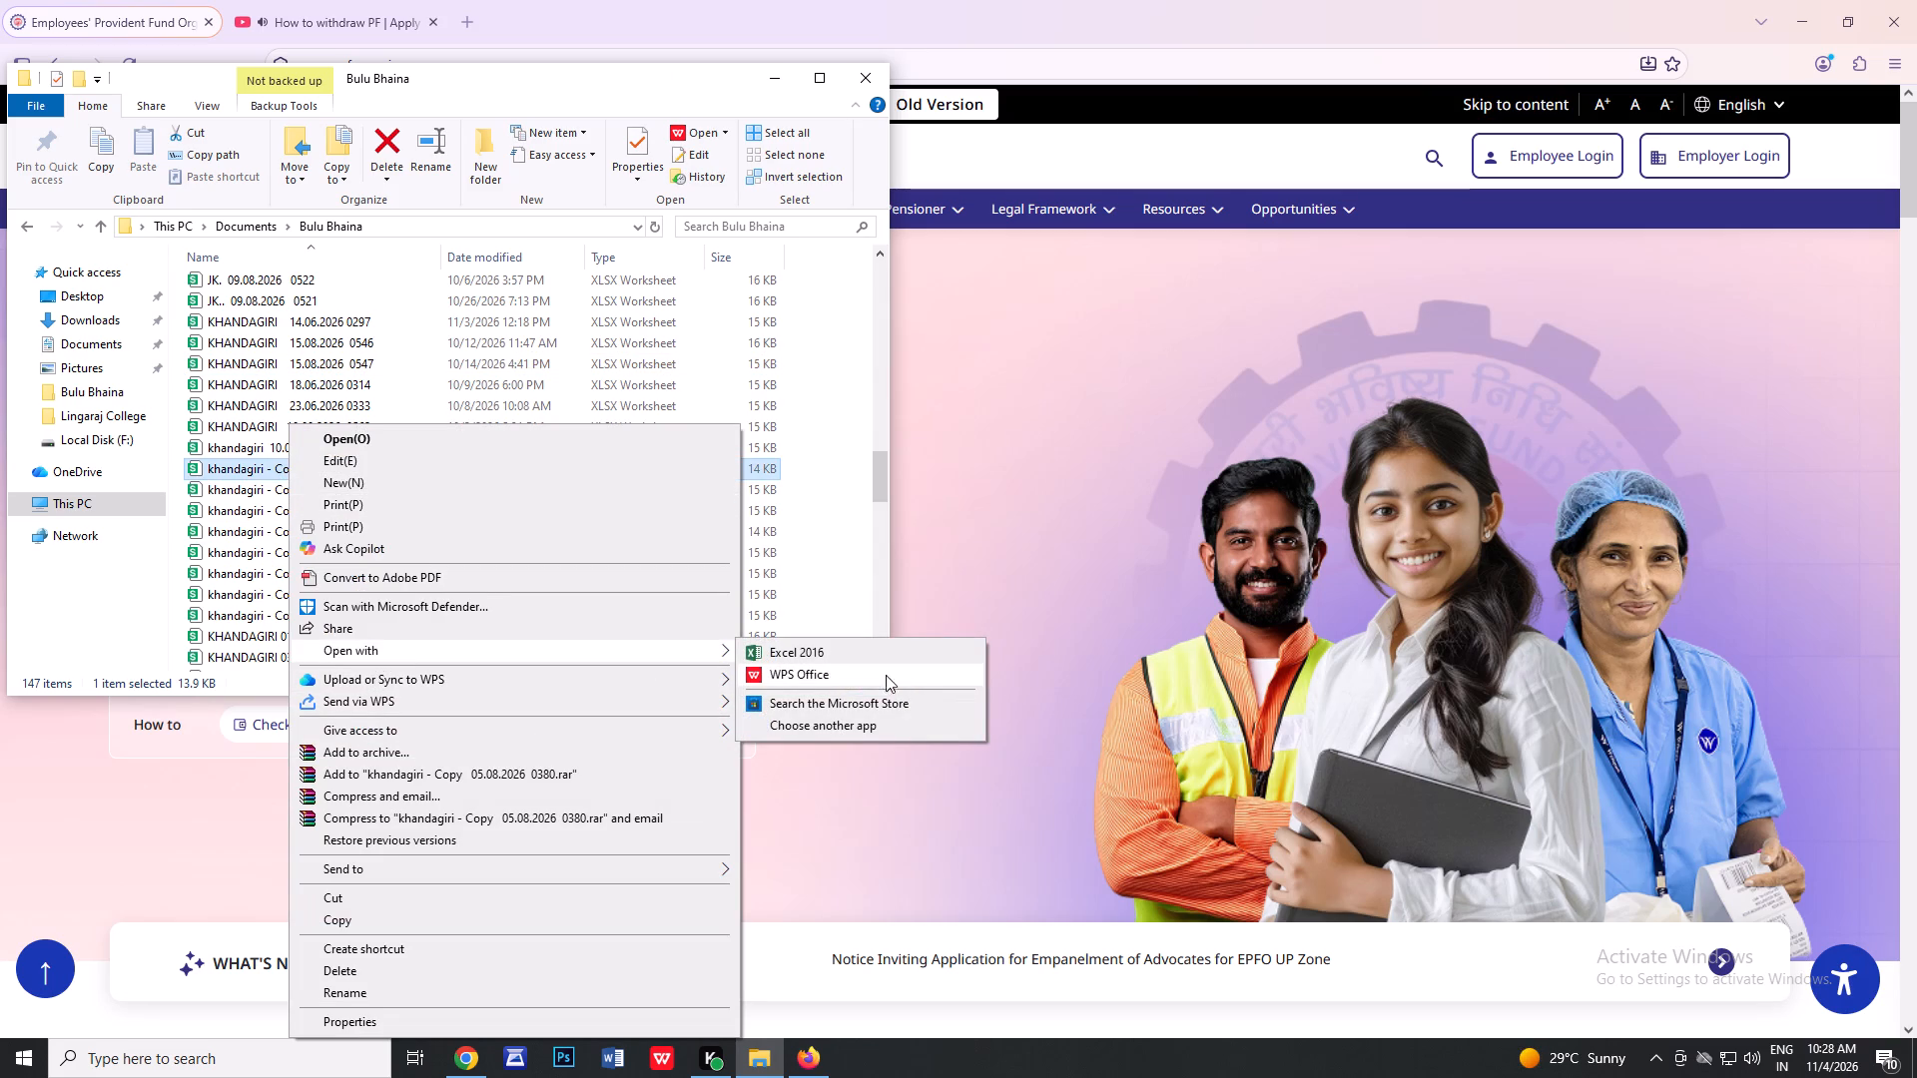
{"action": "left_click", "coordinate": [800, 652]}
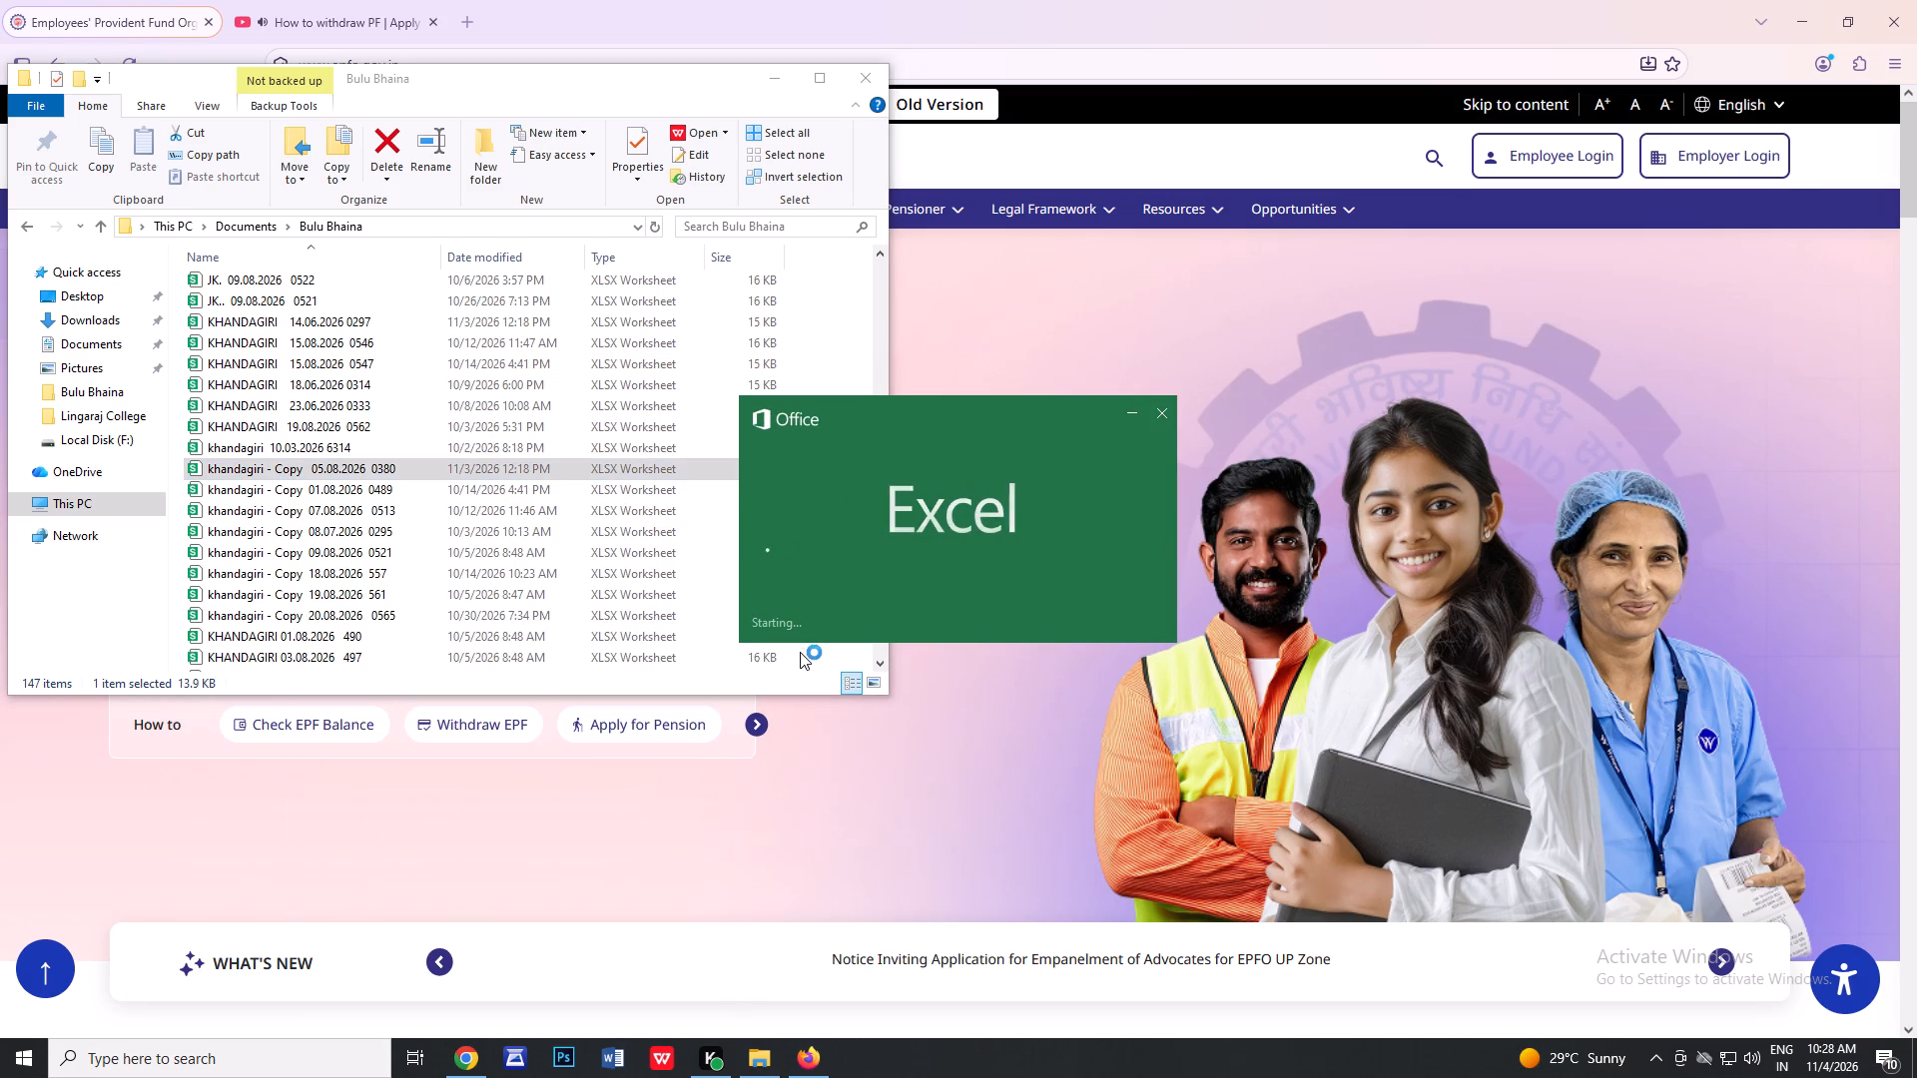
{"action": "scroll", "coordinate": [834, 652], "scroll_direction": "up", "scroll_amount": 5}
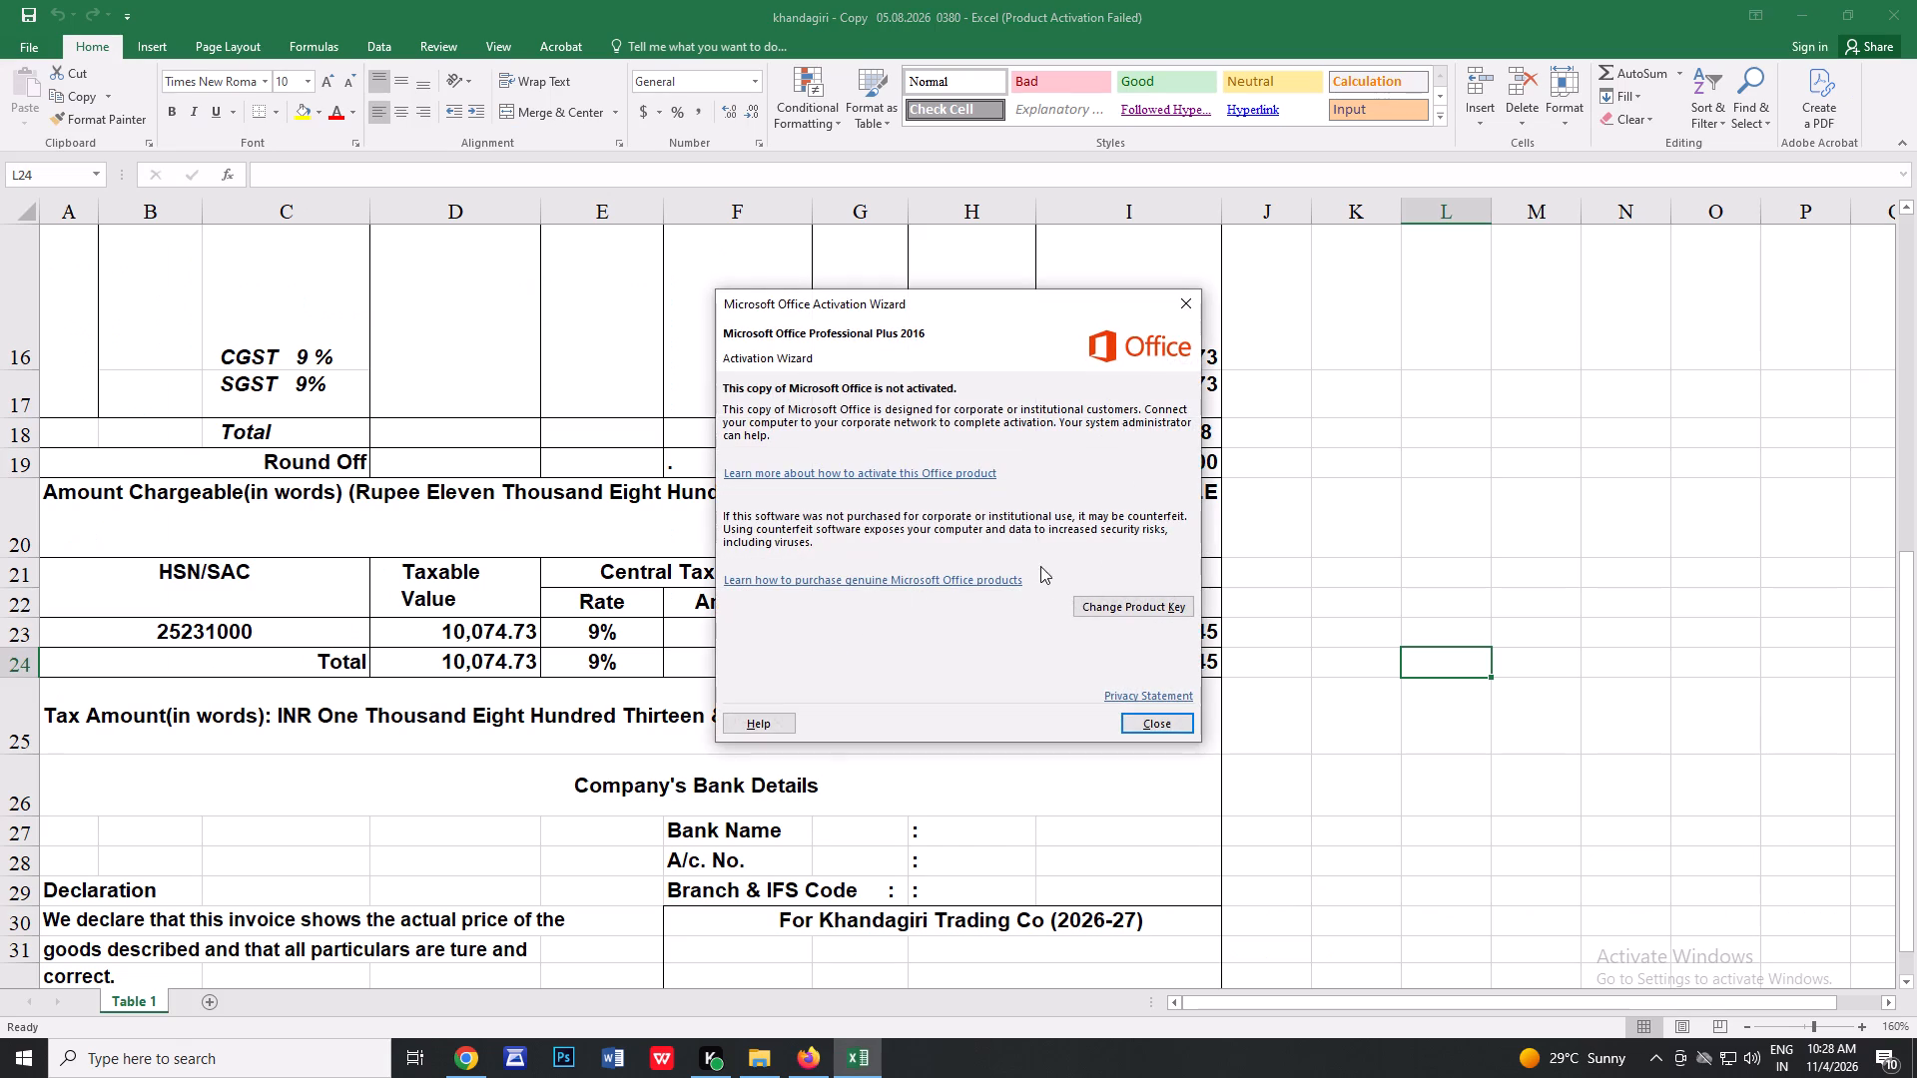
{"action": "left_click", "coordinate": [1155, 723]}
Replace the two buyer lines of the invoice with PEO and Chandaka GP.
{"action": "scroll", "coordinate": [1155, 723], "scroll_direction": "up", "scroll_amount": 9}
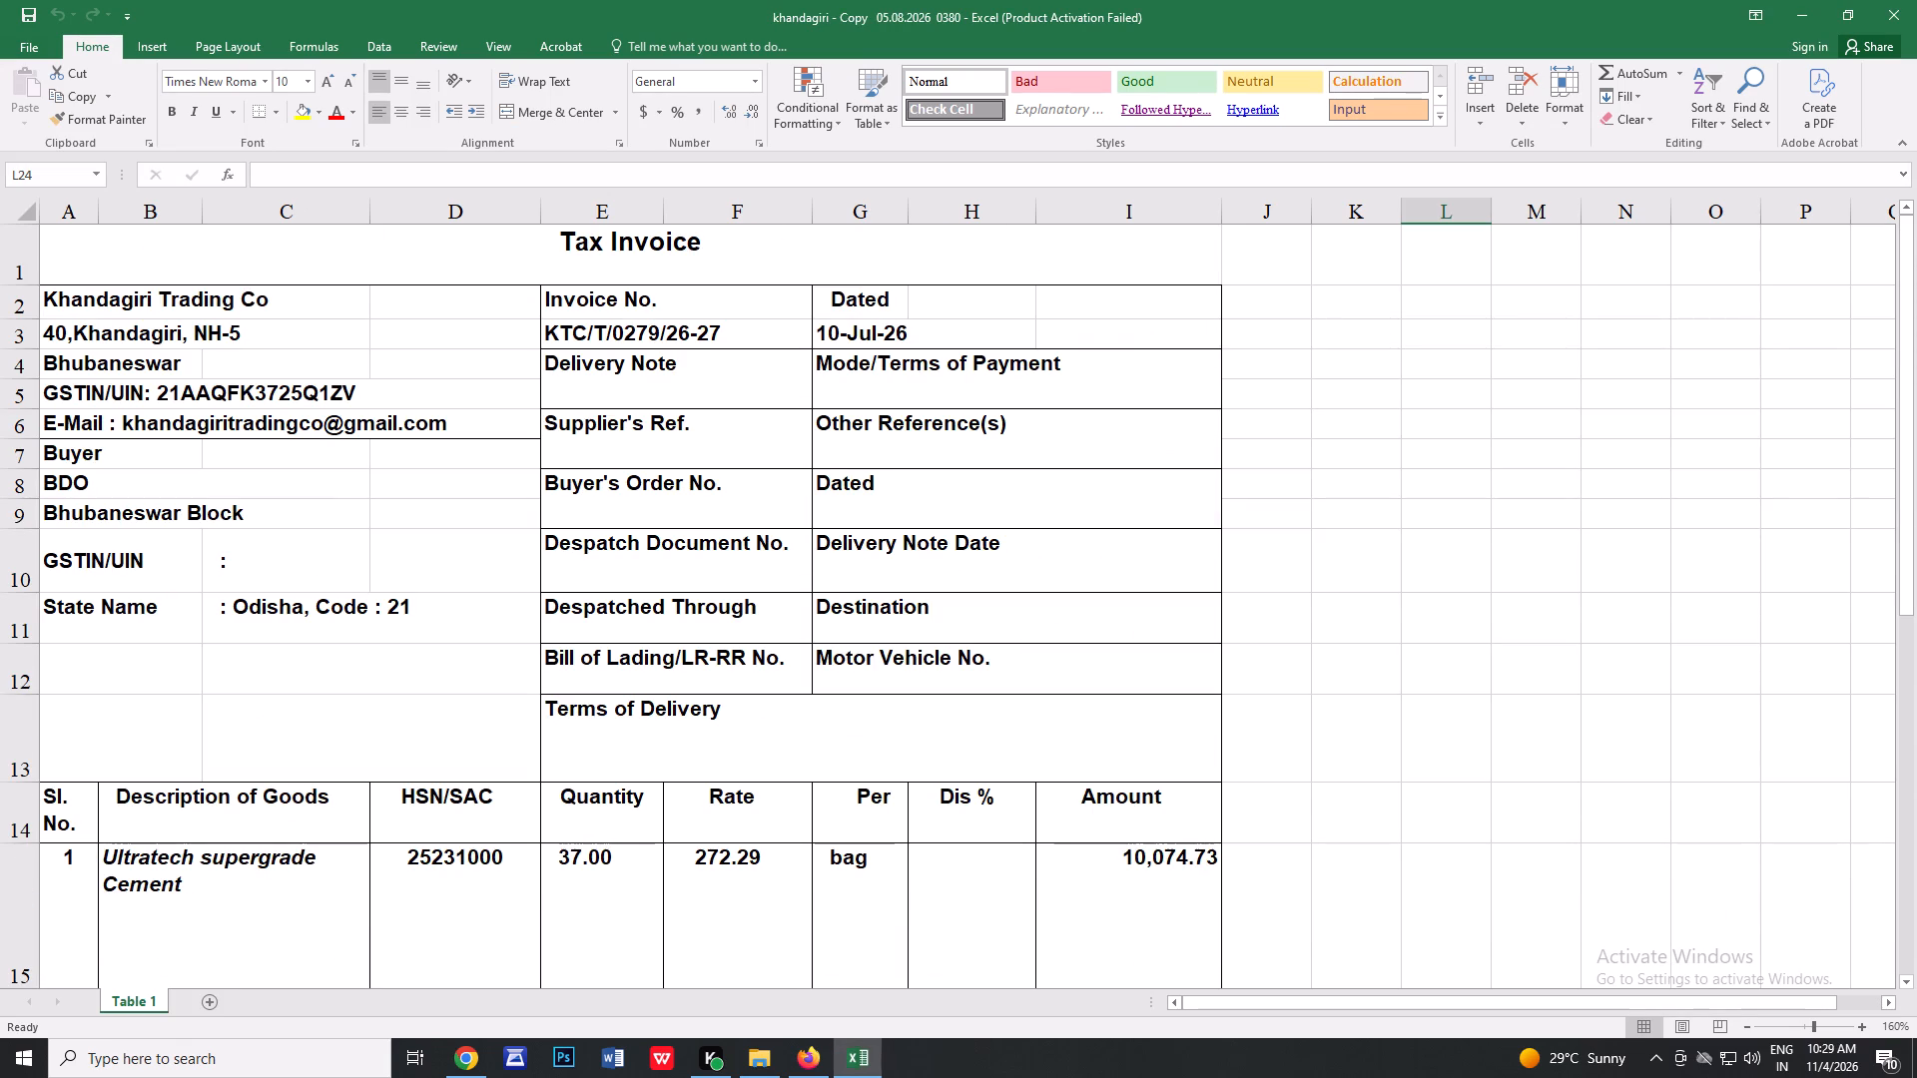
{"action": "left_click", "coordinate": [104, 488]}
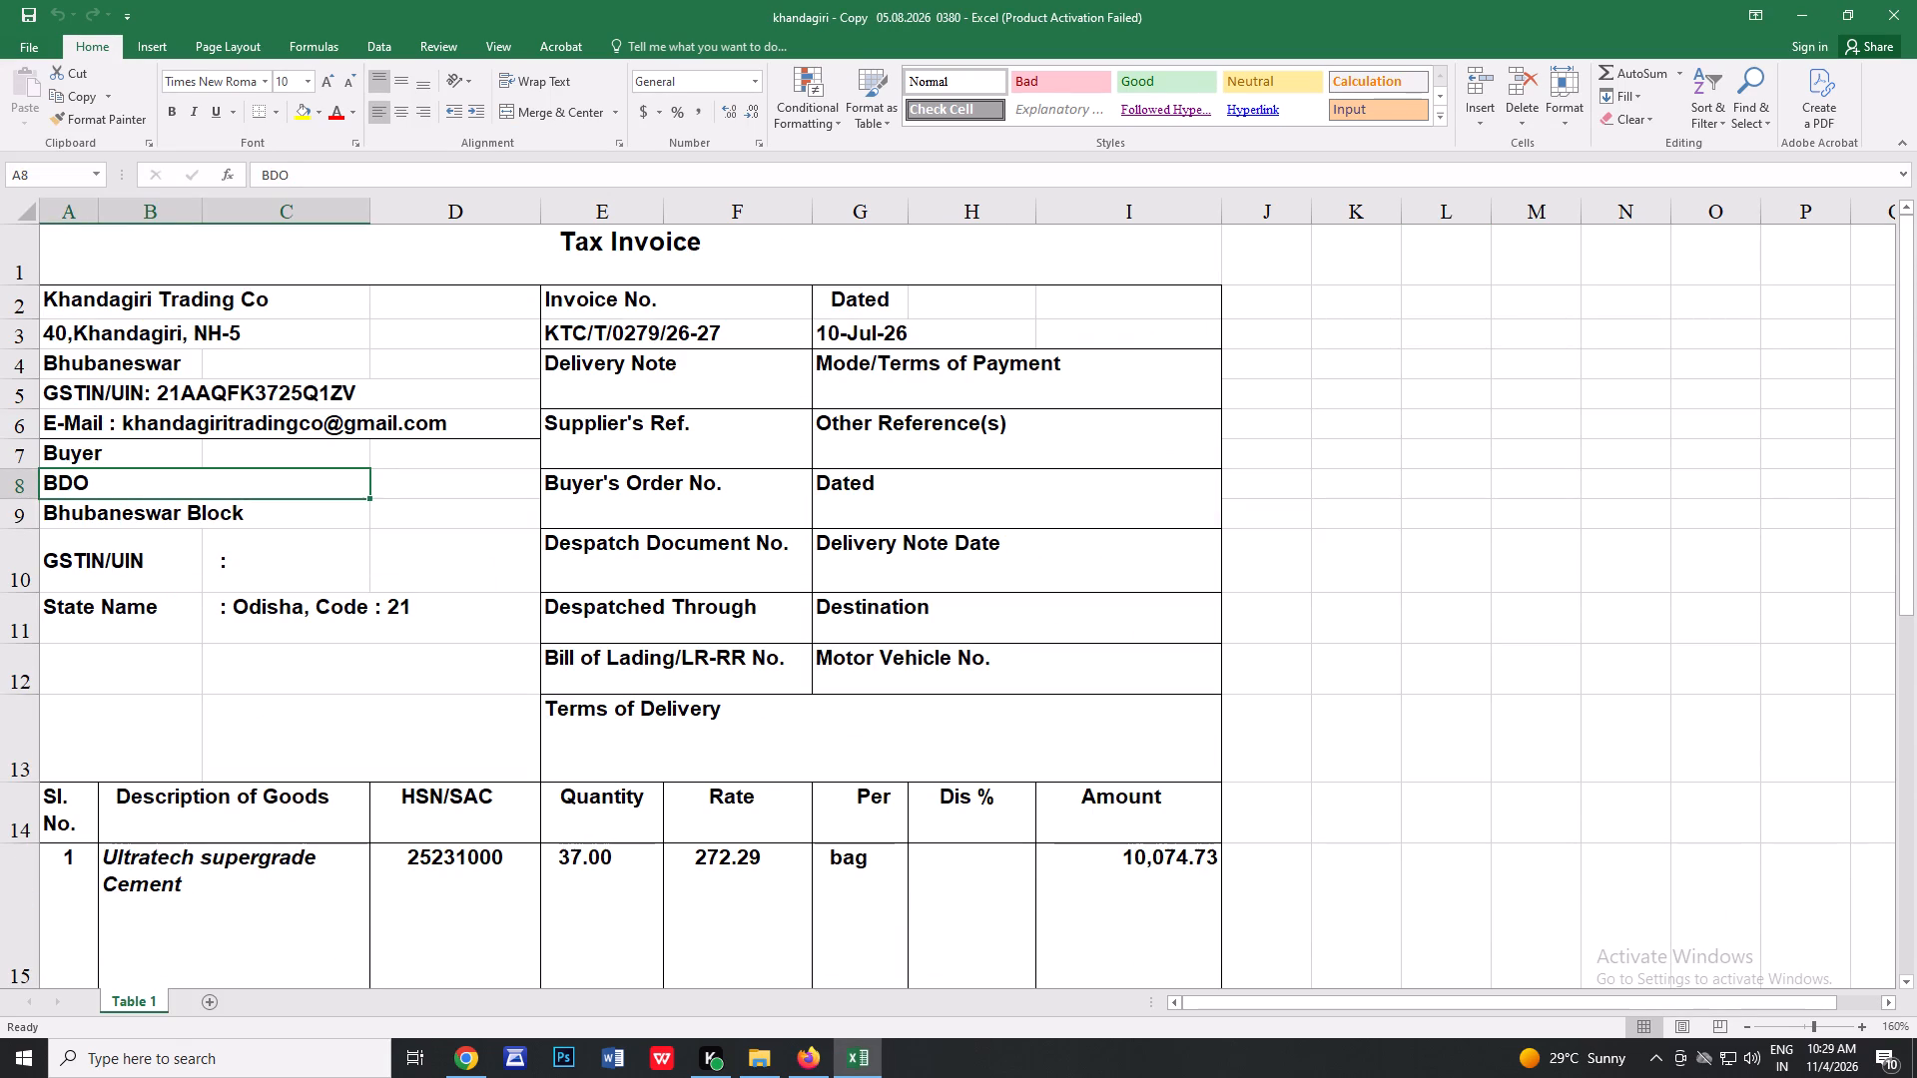
{"action": "type", "text": "peo"}
{"action": "key", "text": "BackSpace"}
{"action": "key", "text": "BackSpace"}
{"action": "key", "text": "BackSpace"}
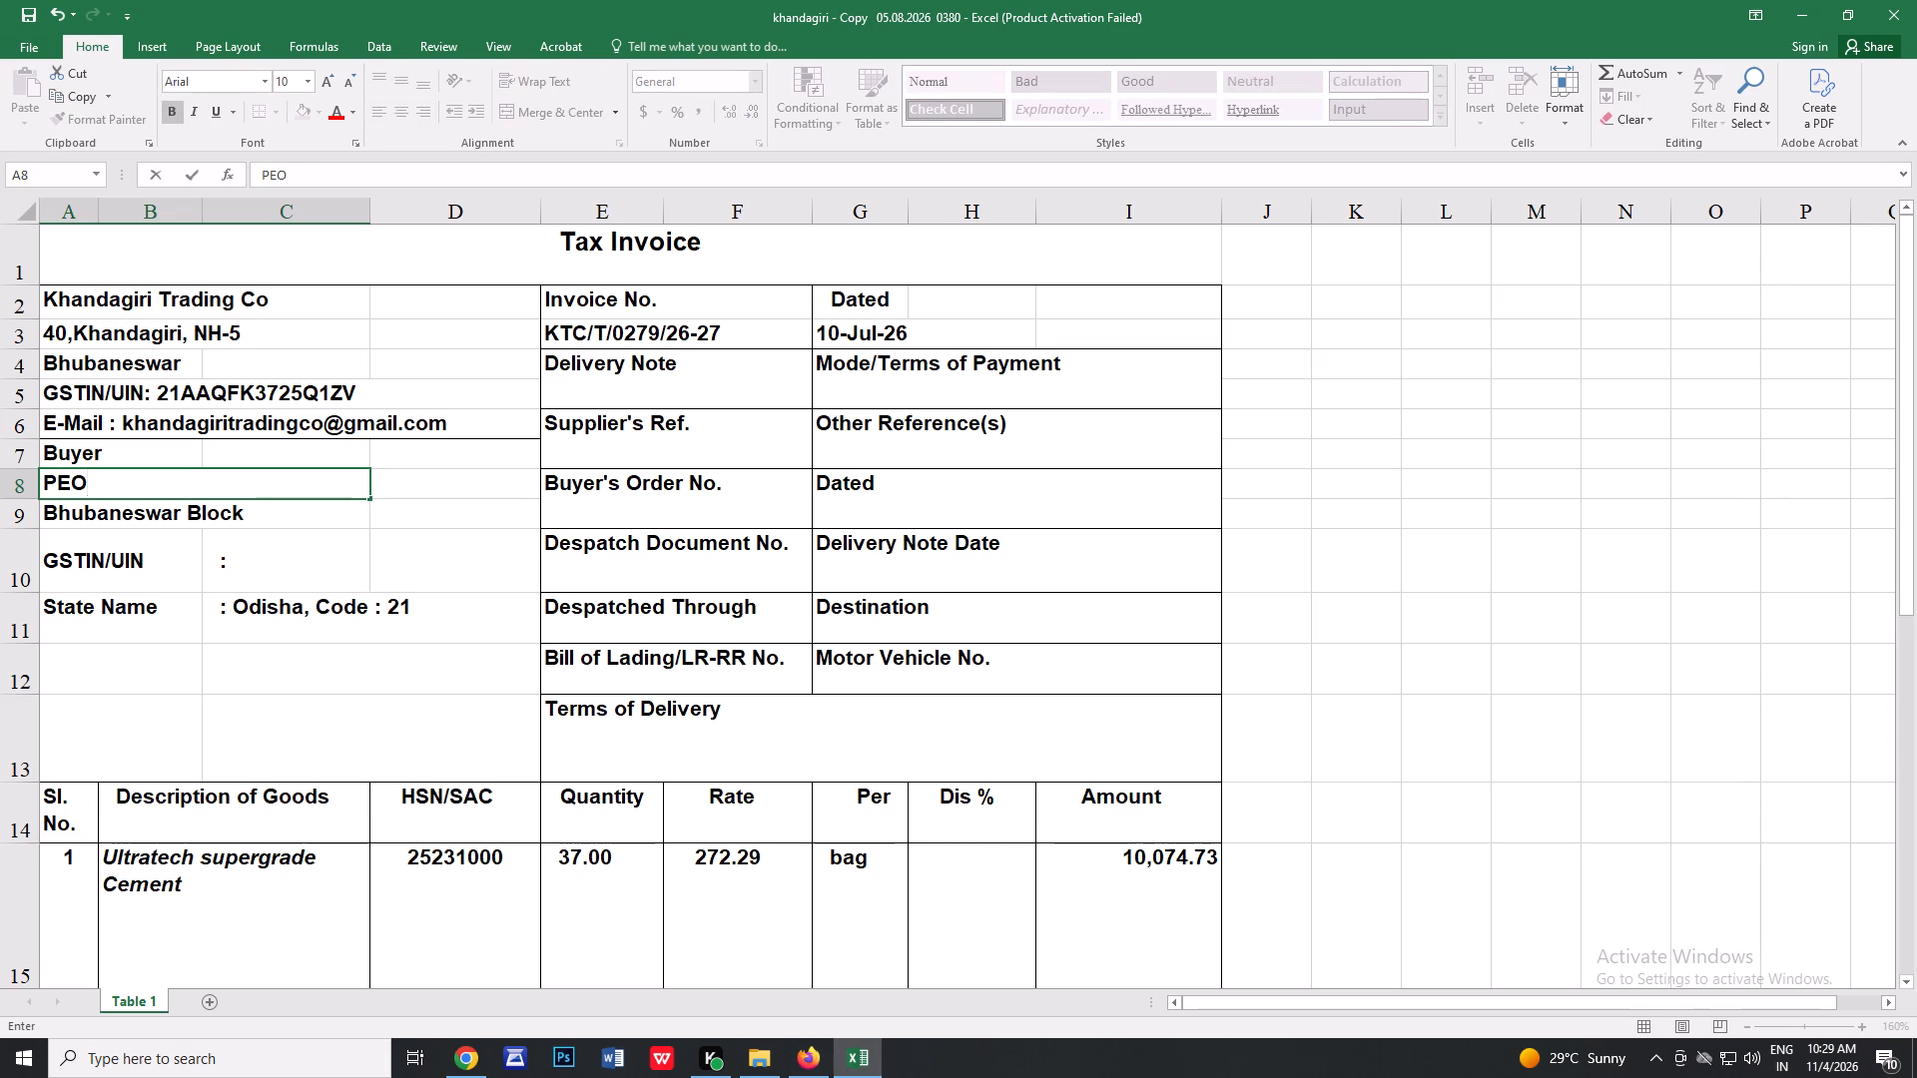
{"action": "key", "text": "Down"}
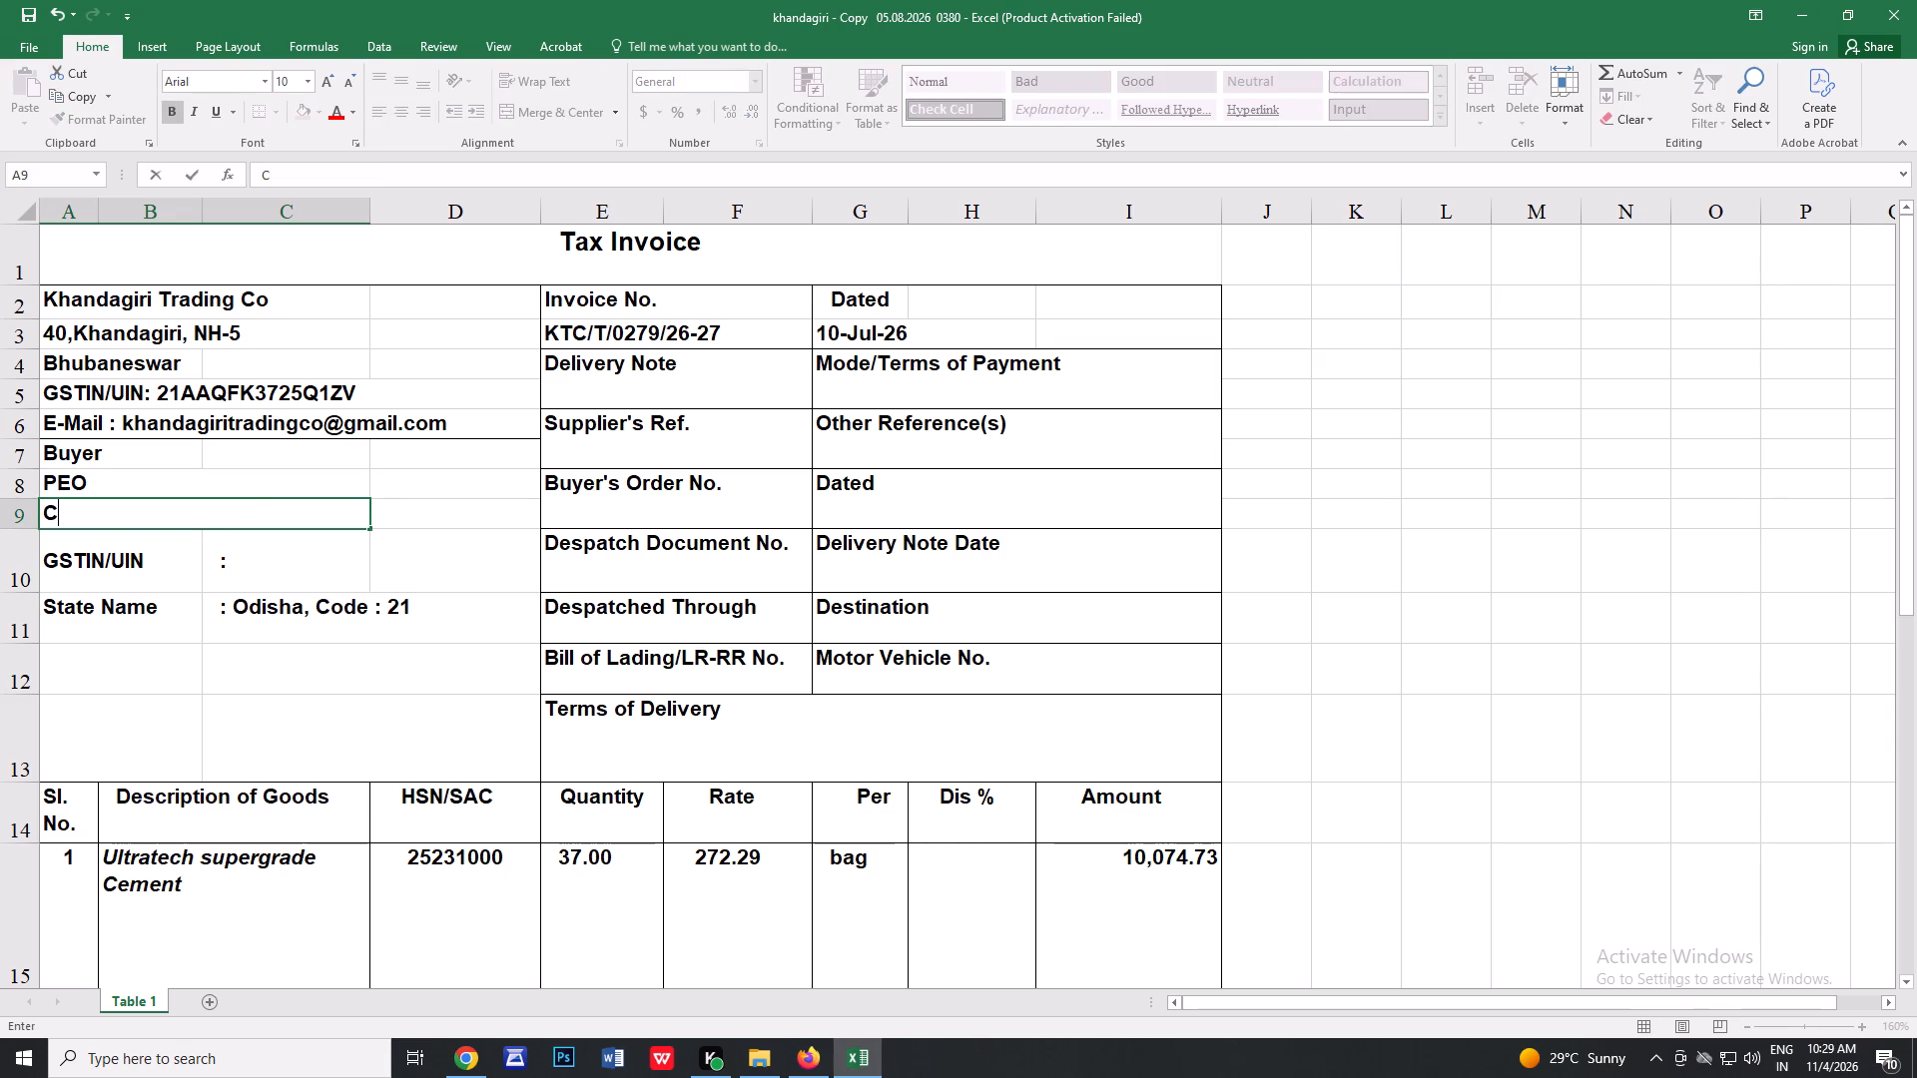
{"action": "type", "text": "handaka"}
{"action": "key", "text": "space"}
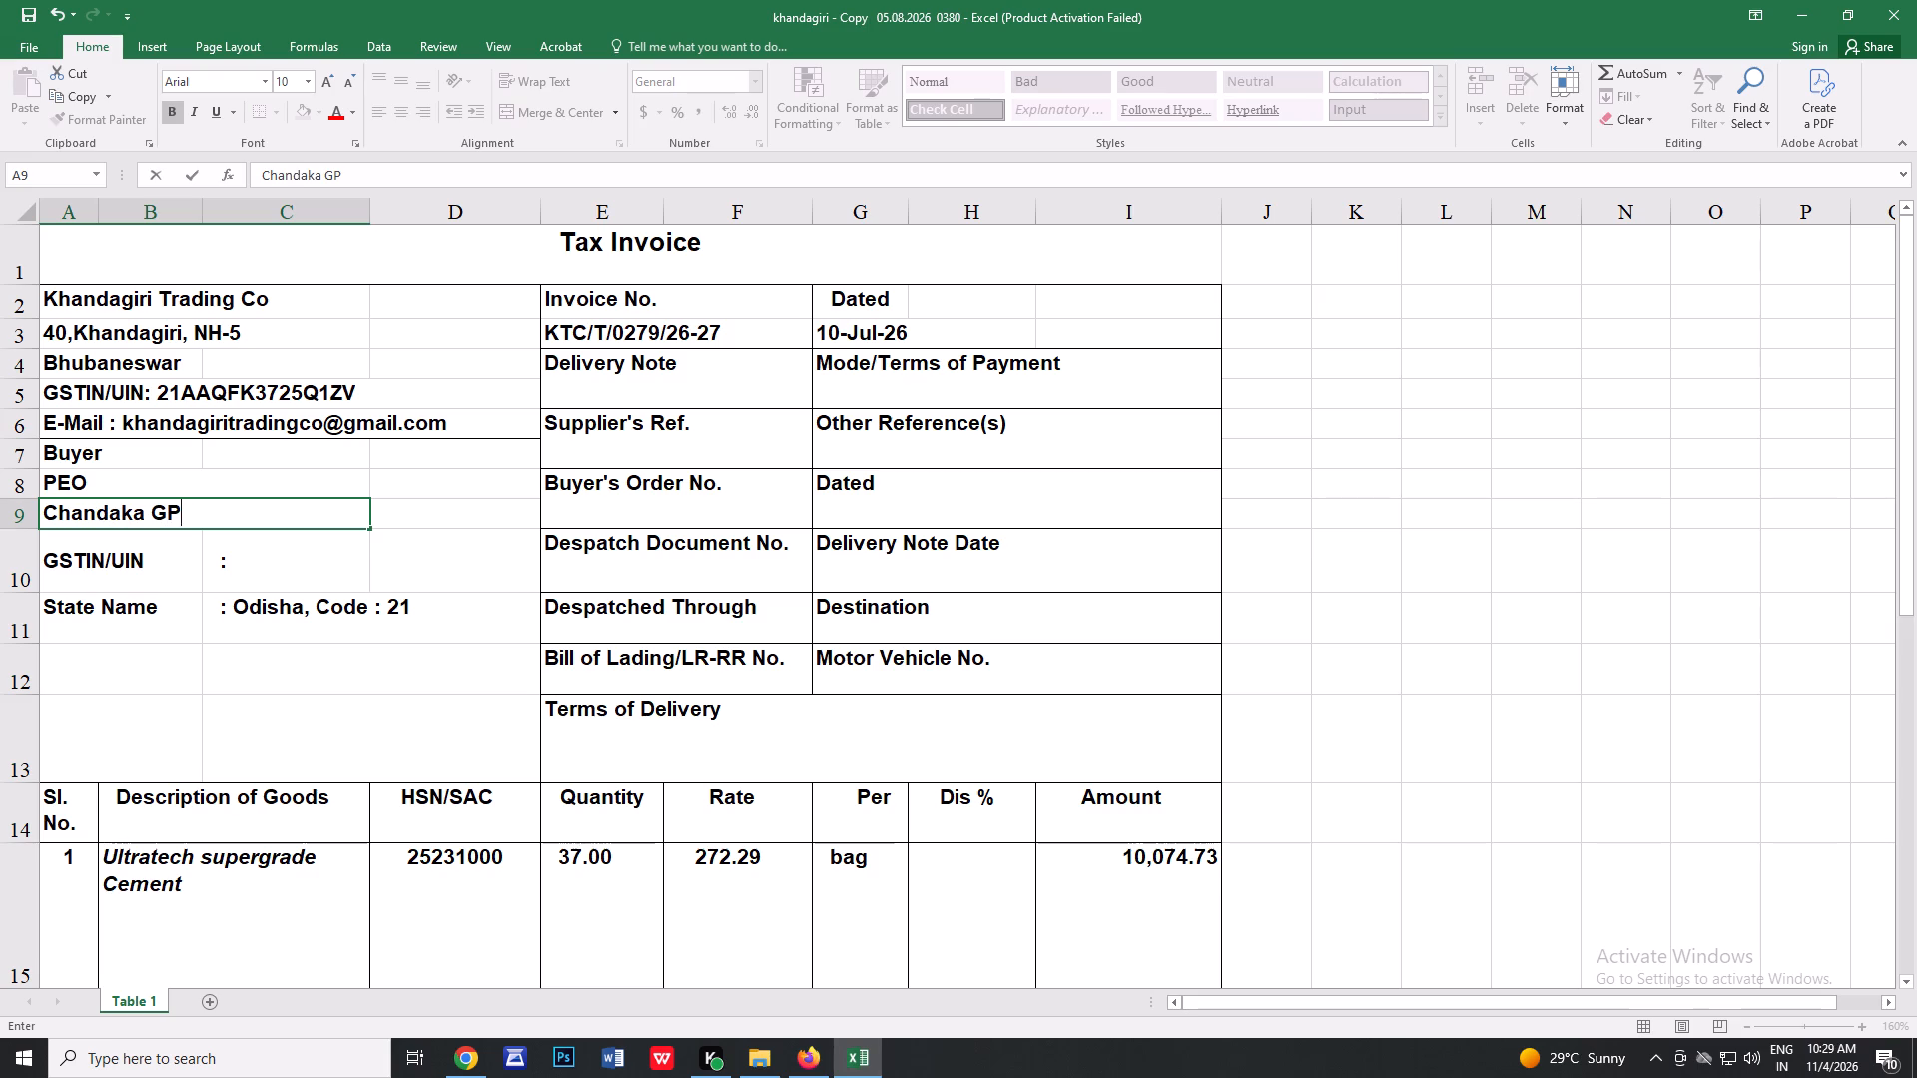
Change the invoice date under Dated to 10/05/2026.
{"action": "left_click", "coordinate": [840, 332]}
{"action": "left_click", "coordinate": [841, 332]}
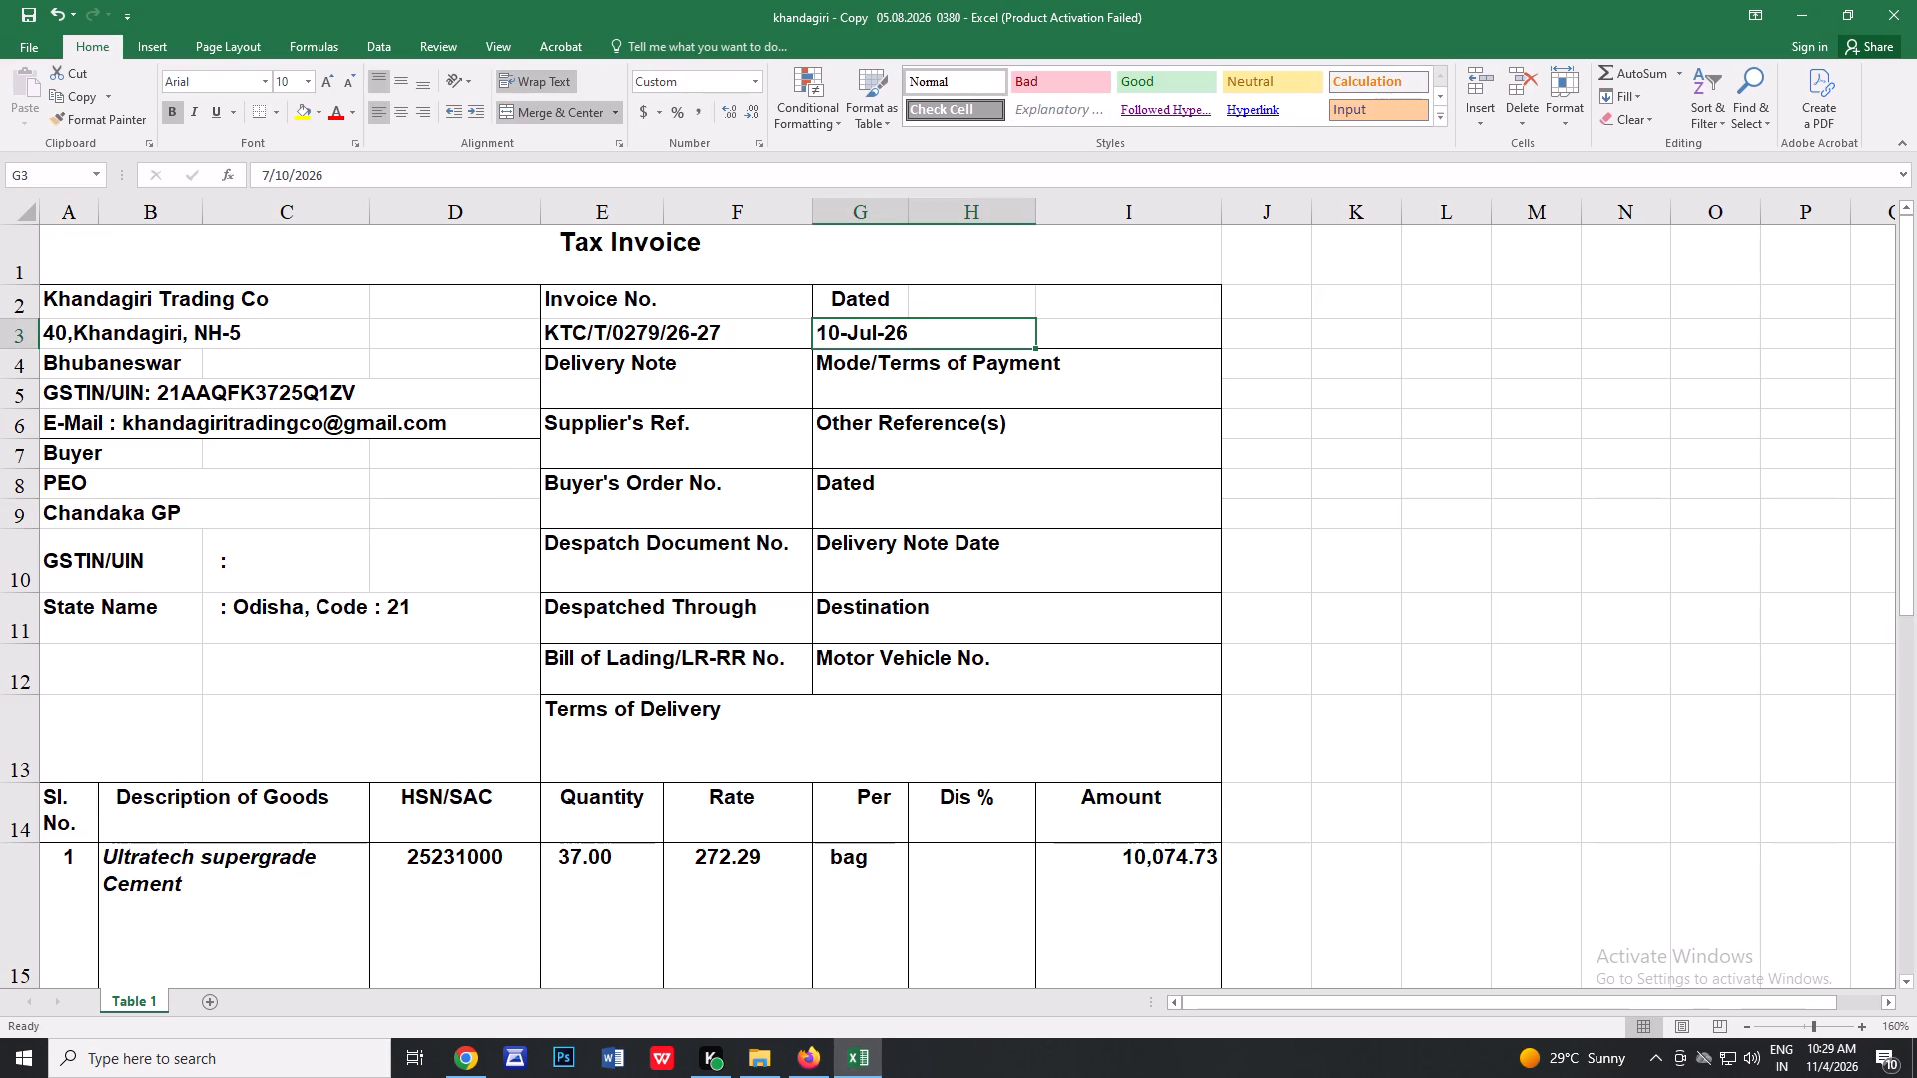
{"action": "double_click", "coordinate": [843, 333]}
{"action": "left_click", "coordinate": [854, 337]}
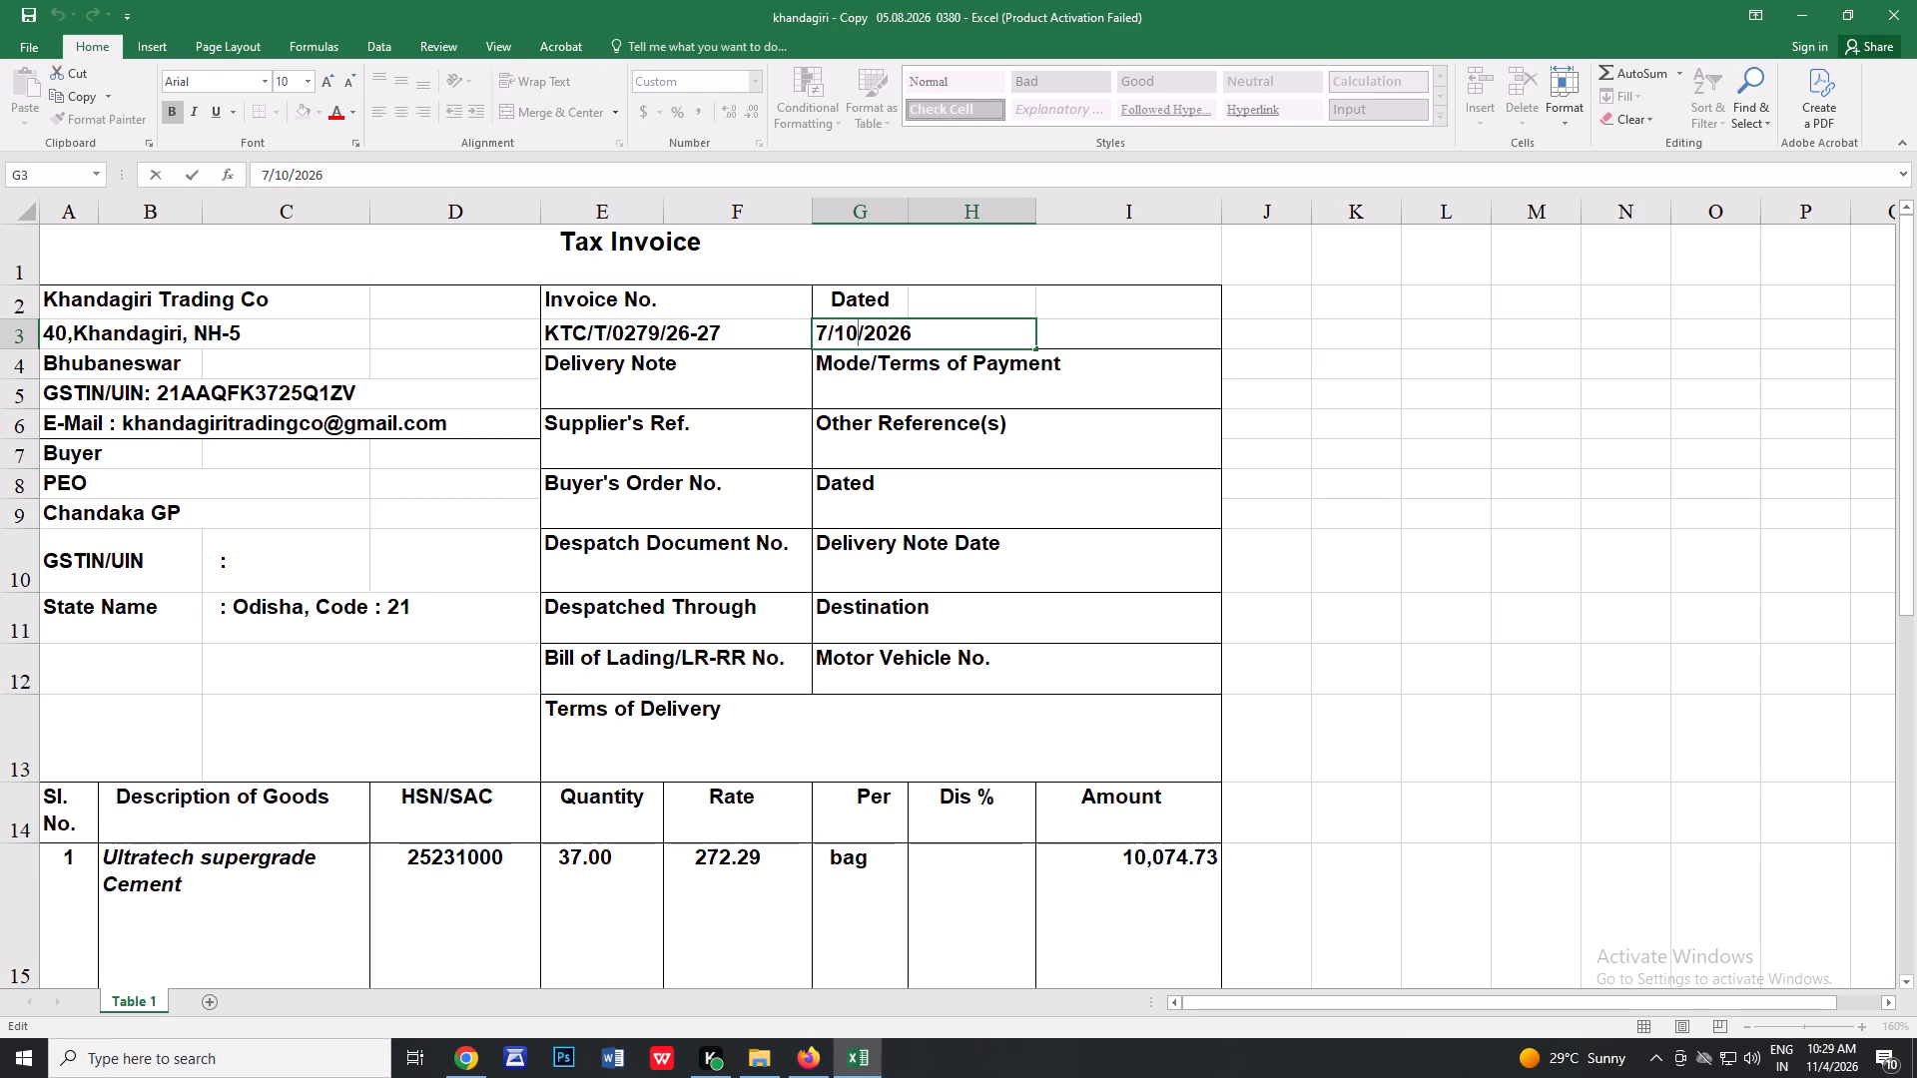
{"action": "key", "text": "BackSpace"}
{"action": "key", "text": "BackSpace"}
{"action": "type", "text": "05"}
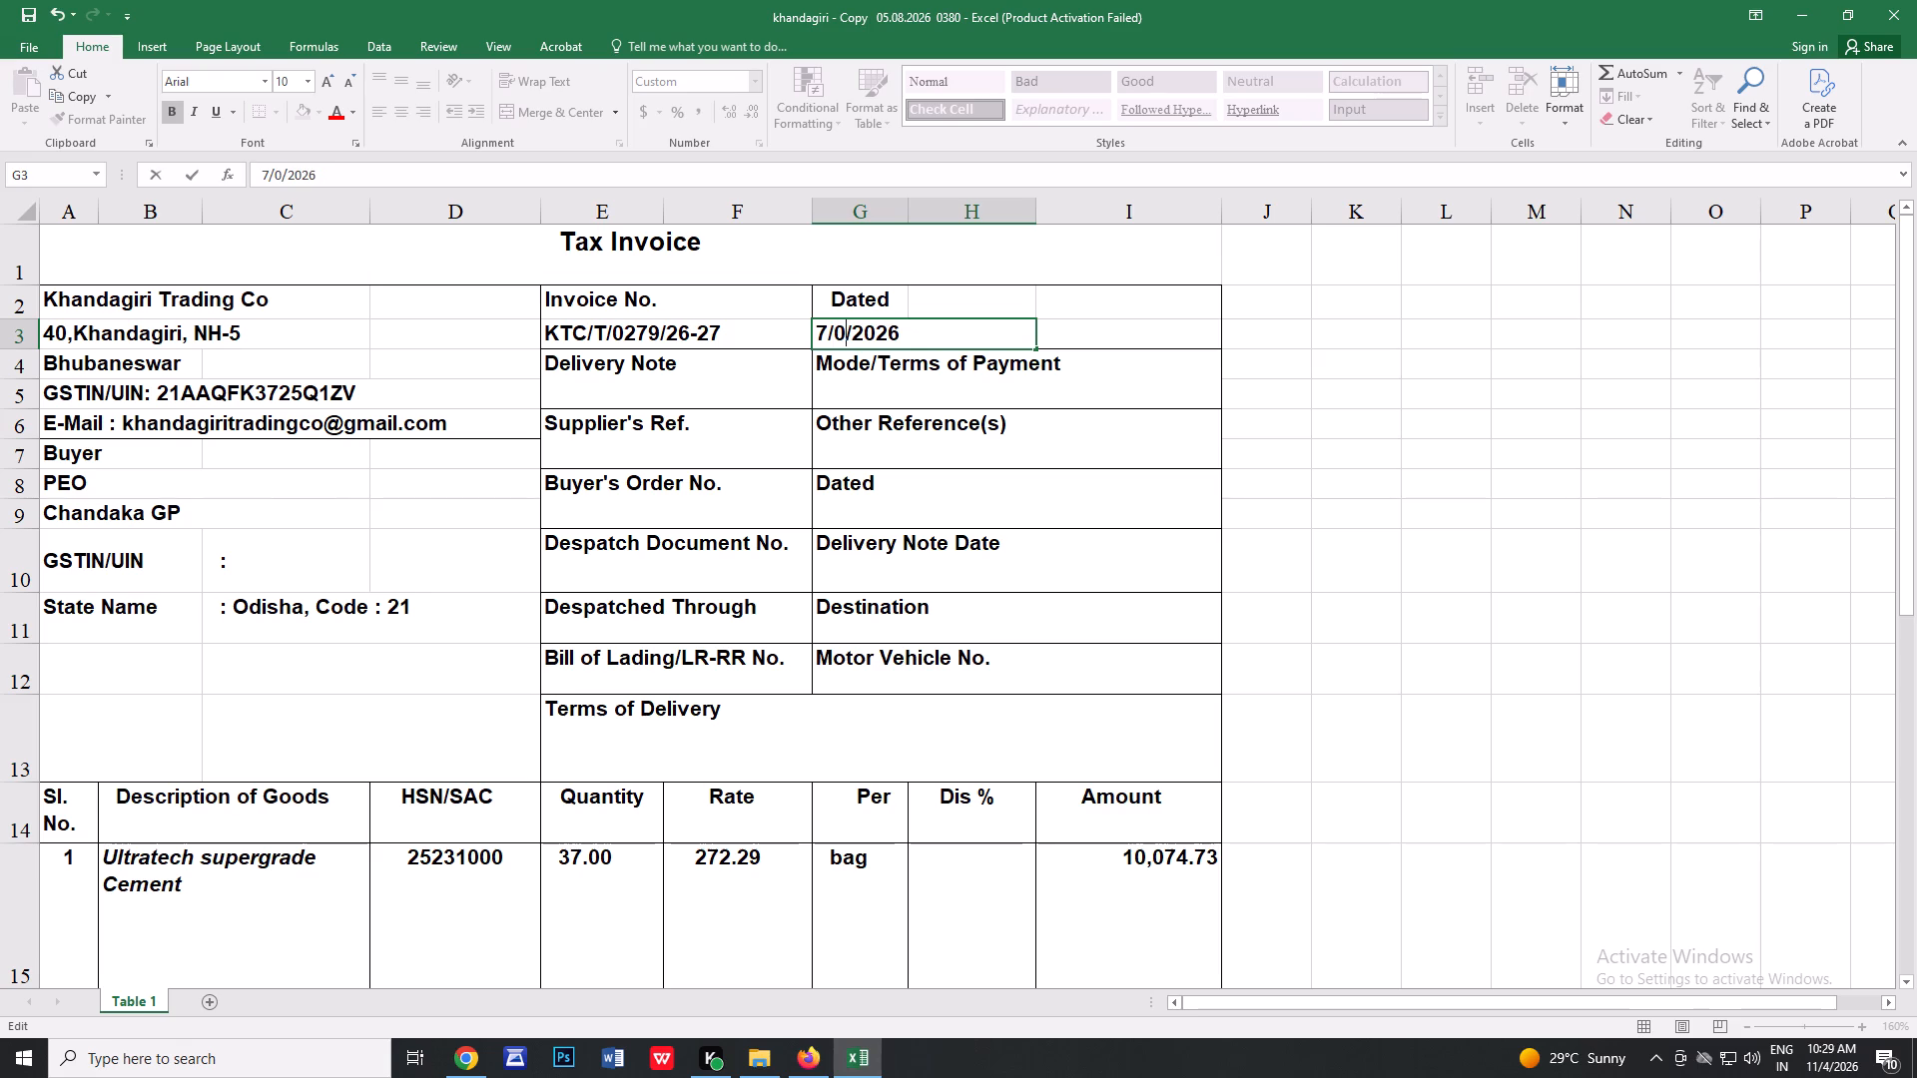
{"action": "key", "text": "Left"}
{"action": "key", "text": "Left"}
{"action": "key", "text": "Left"}
{"action": "key", "text": "BackSpace"}
{"action": "type", "text": "10"}
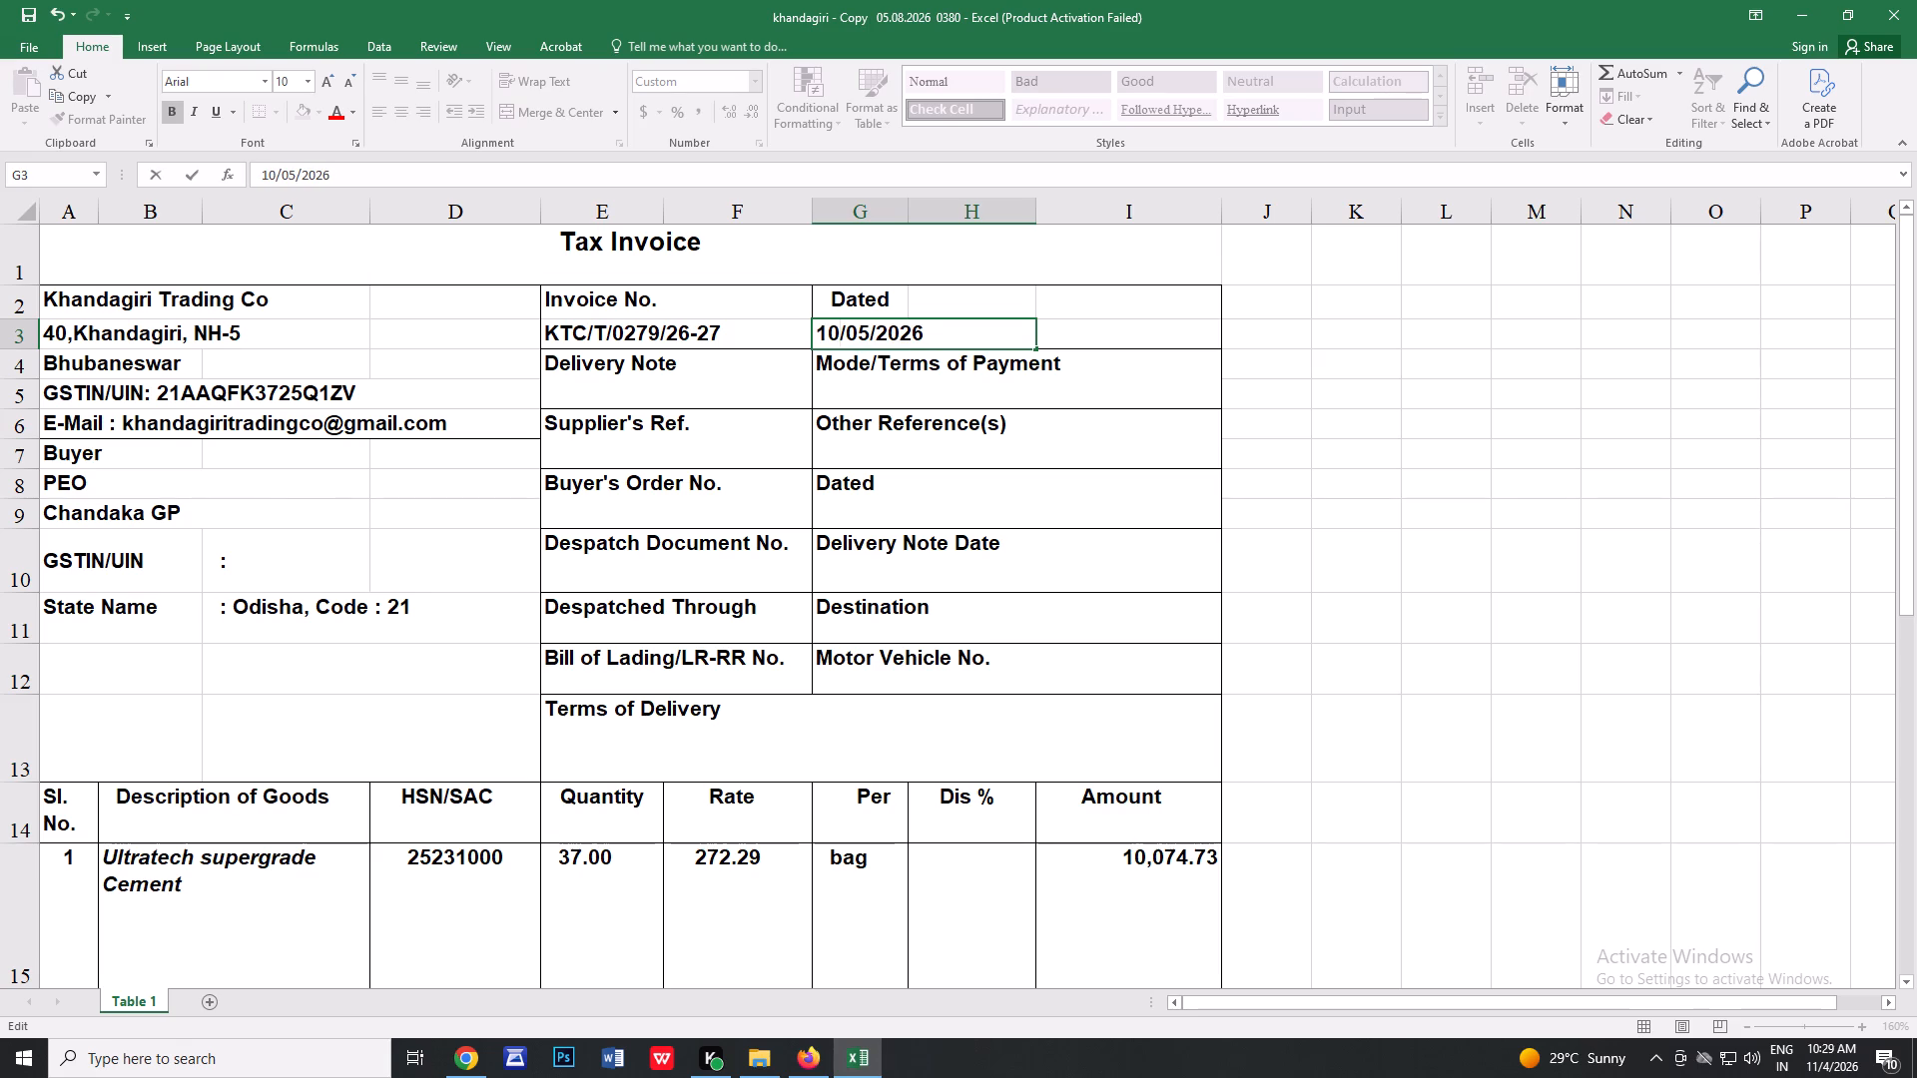
Change the invoice number to KTC/T/0762/26-27.
{"action": "left_click", "coordinate": [761, 335]}
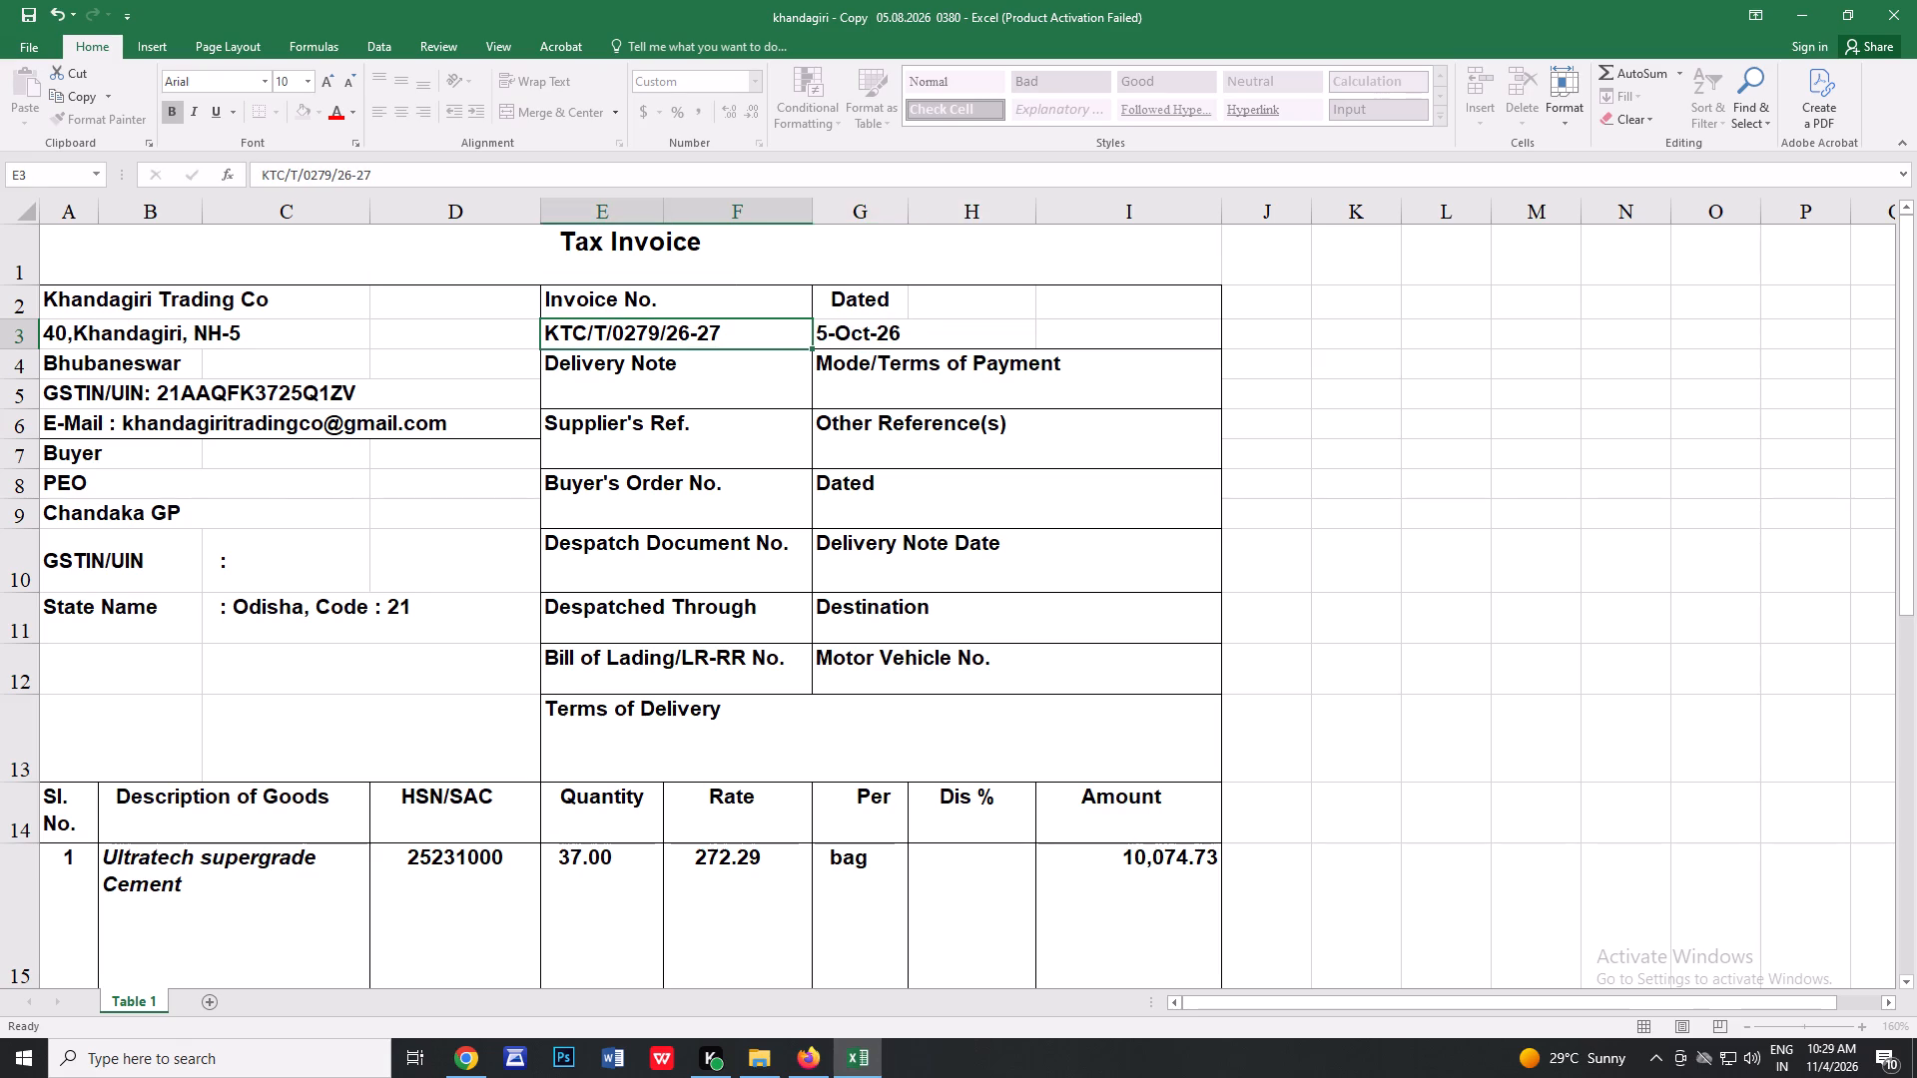
{"action": "double_click", "coordinate": [656, 341]}
{"action": "key", "text": "BackSpace"}
{"action": "key", "text": "BackSpace"}
{"action": "key", "text": "BackSpace"}
{"action": "type", "text": "762"}
{"action": "left_click", "coordinate": [753, 557]}
Set the quantity of the Ultratech supergrade Cement item to 50.
{"action": "scroll", "coordinate": [754, 556], "scroll_direction": "down", "scroll_amount": 2}
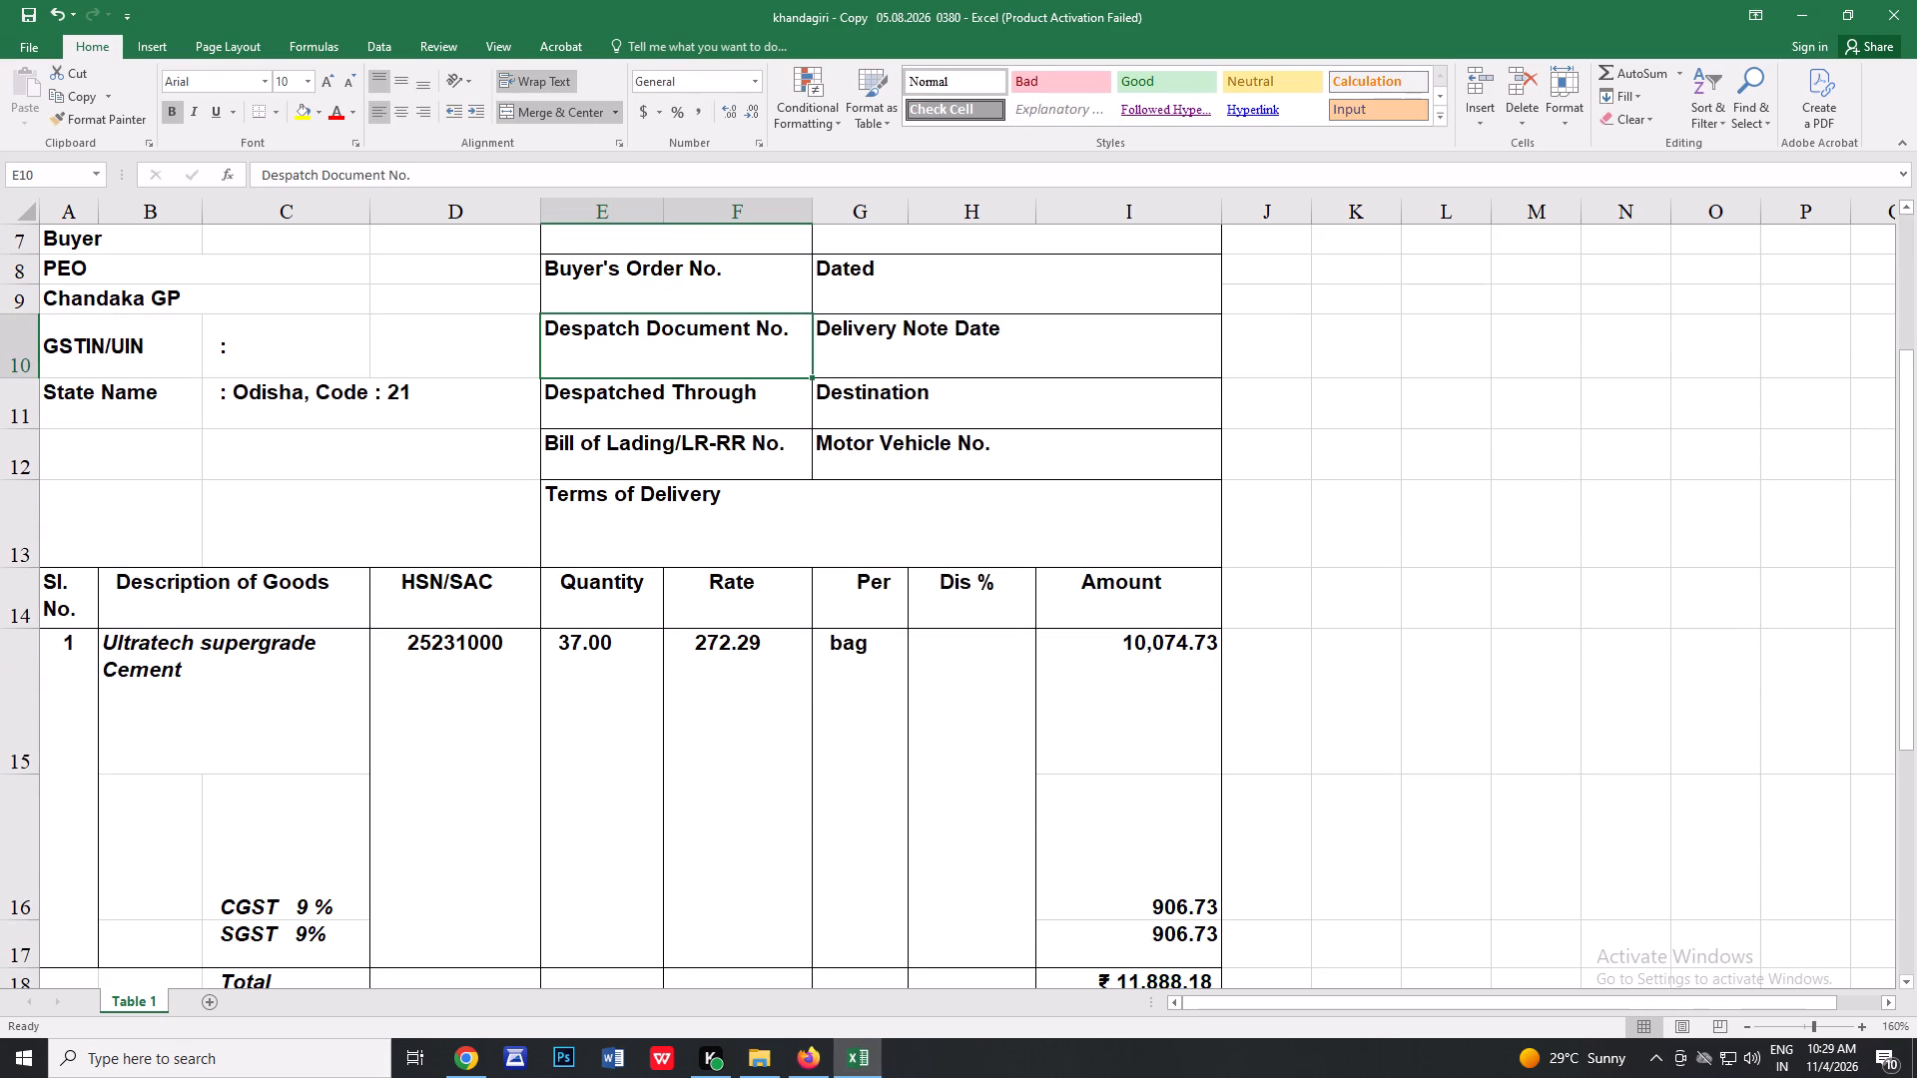
{"action": "left_click", "coordinate": [591, 647]}
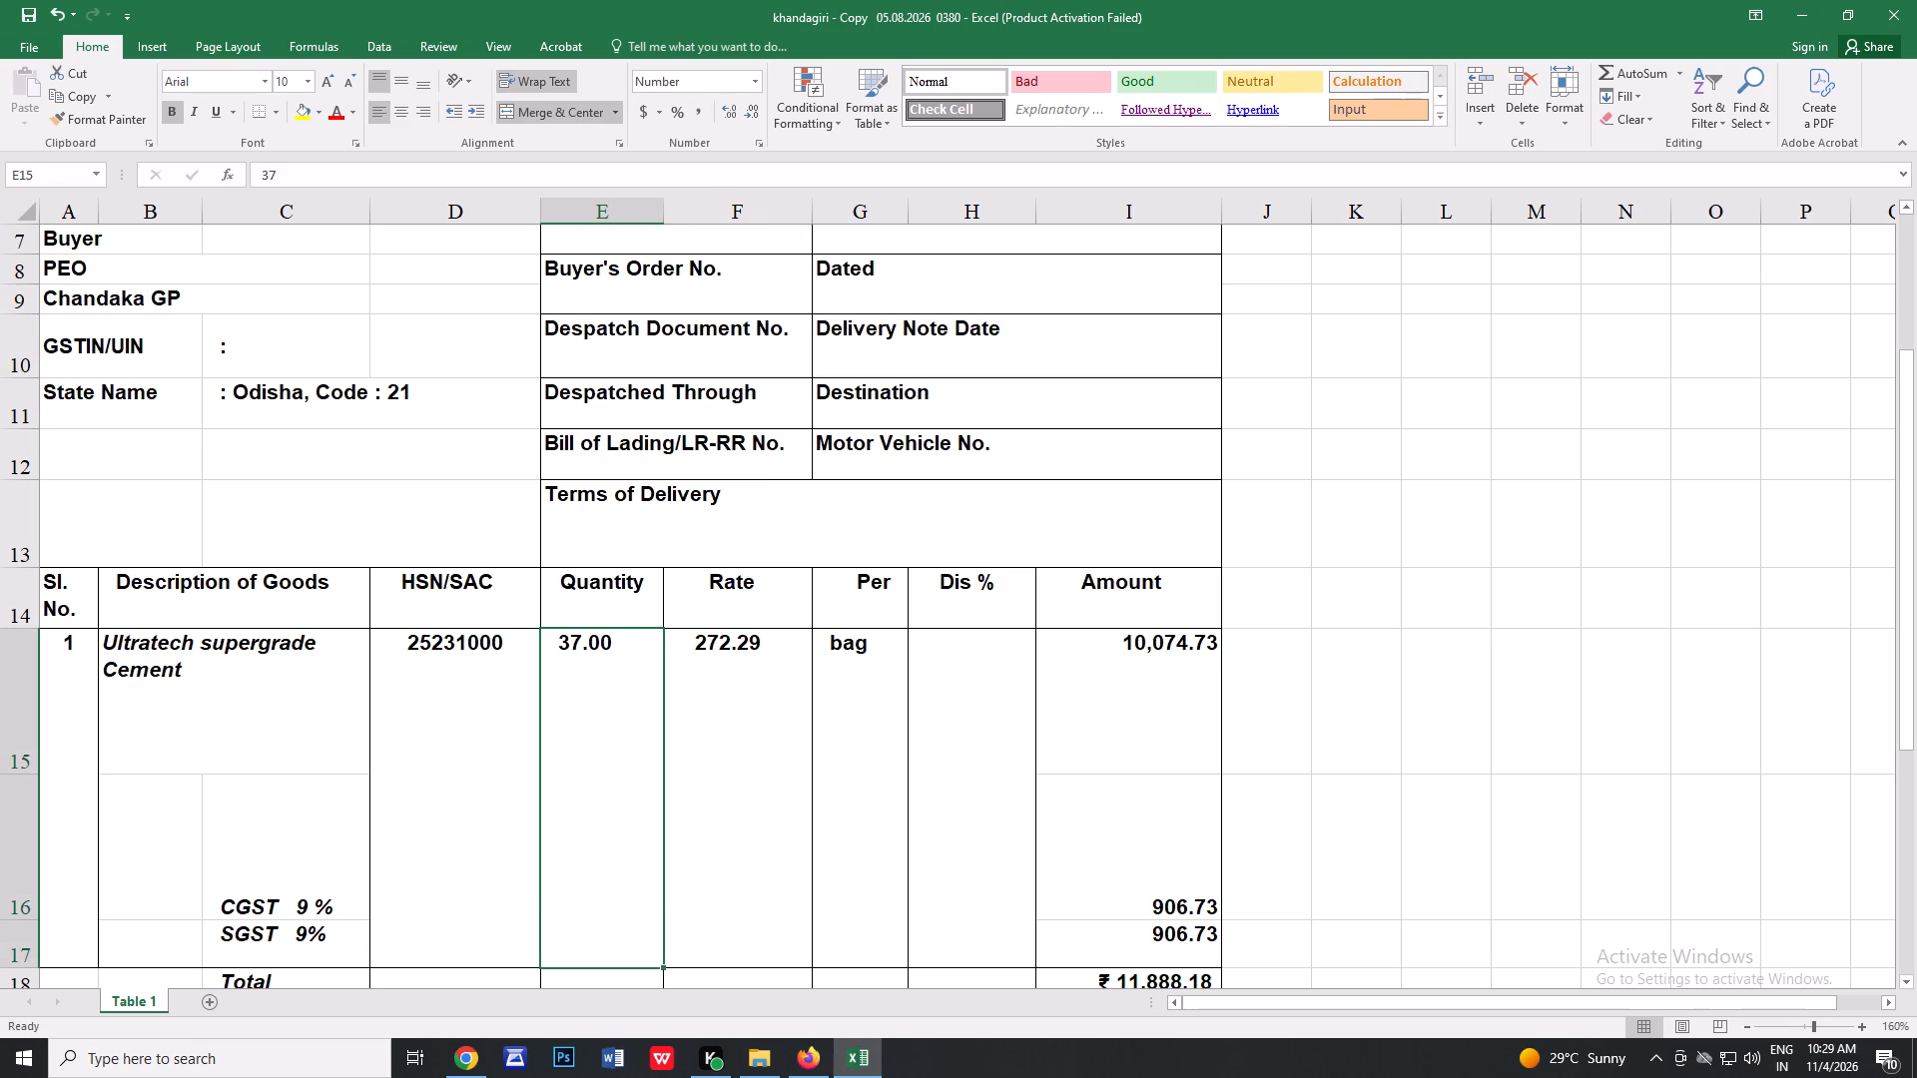
{"action": "type", "text": "50"}
{"action": "left_click", "coordinate": [712, 656]}
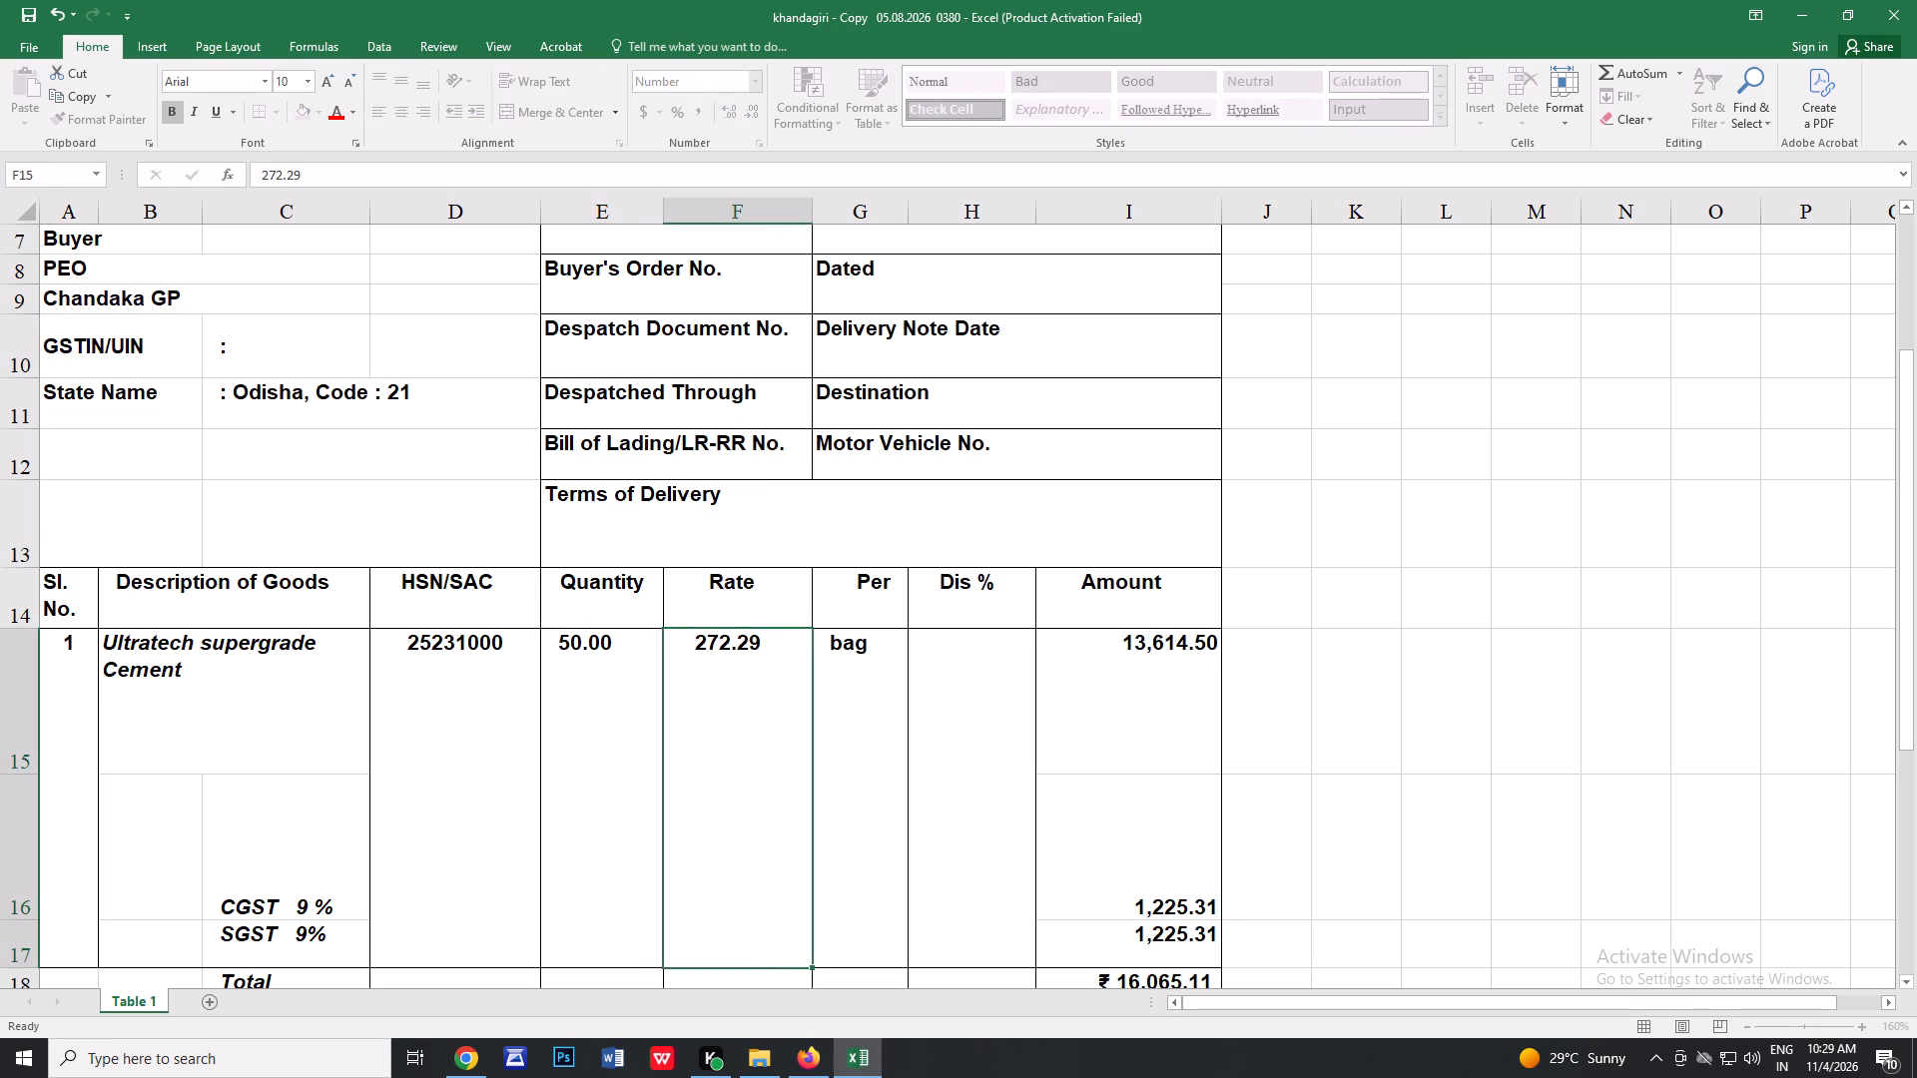
Set the Round Off amount to 16065 to match the invoice total.
{"action": "scroll", "coordinate": [925, 758], "scroll_direction": "down", "scroll_amount": 2}
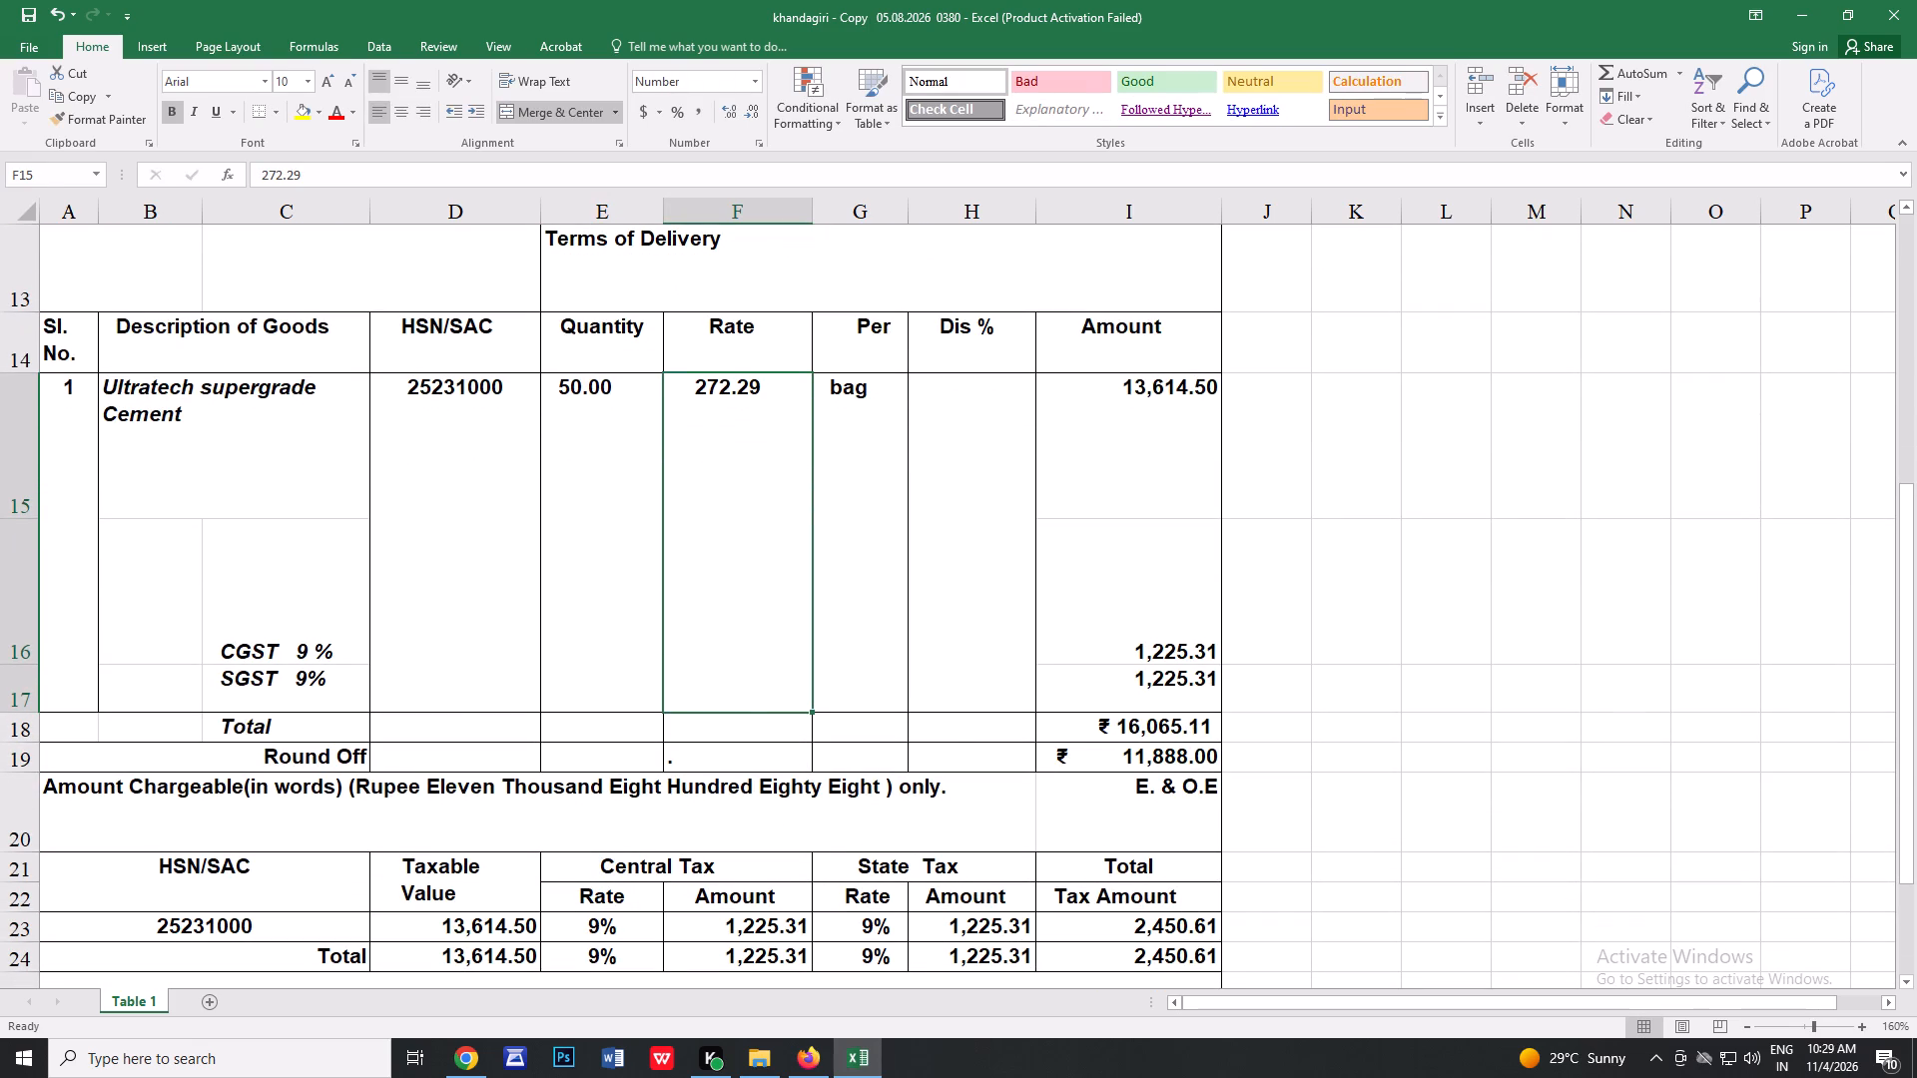
{"action": "scroll", "coordinate": [1070, 763], "scroll_direction": "down", "scroll_amount": 1}
{"action": "left_click", "coordinate": [1156, 462]}
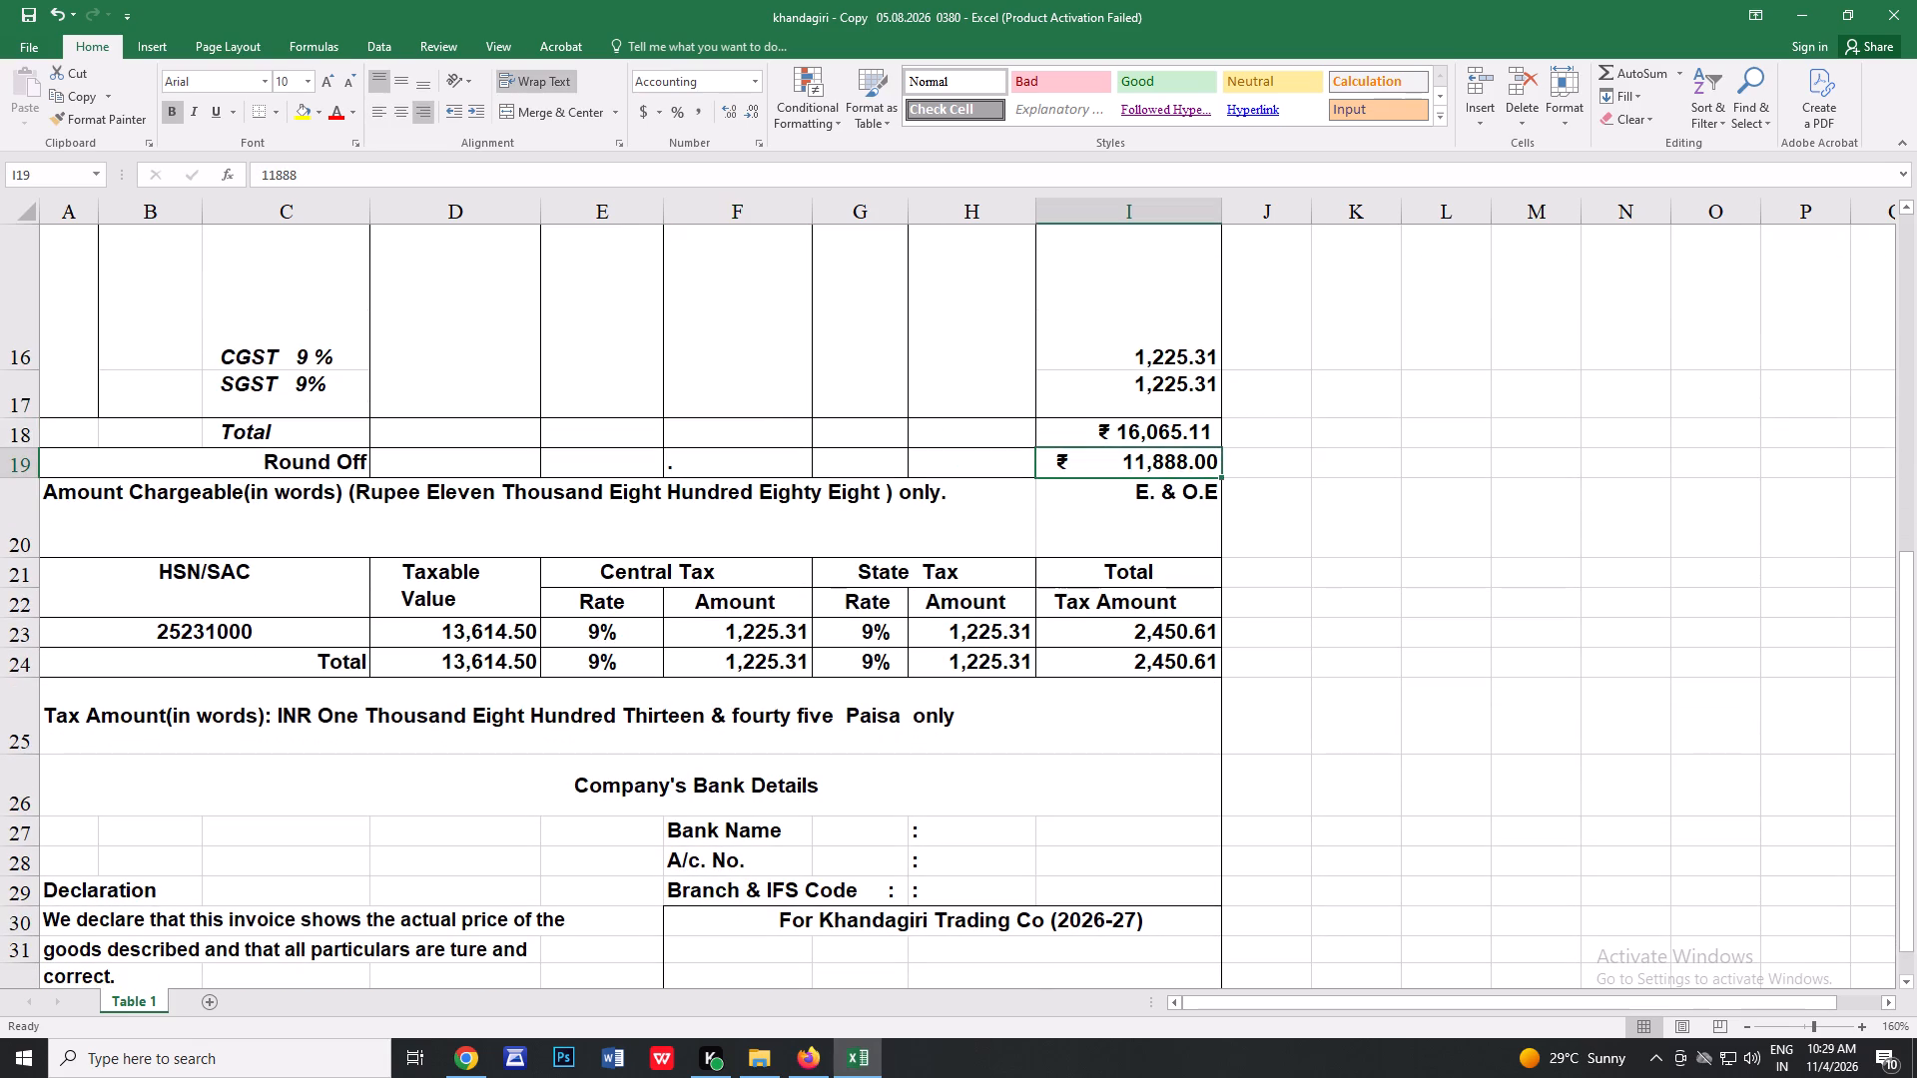
{"action": "type", "text": "16065"}
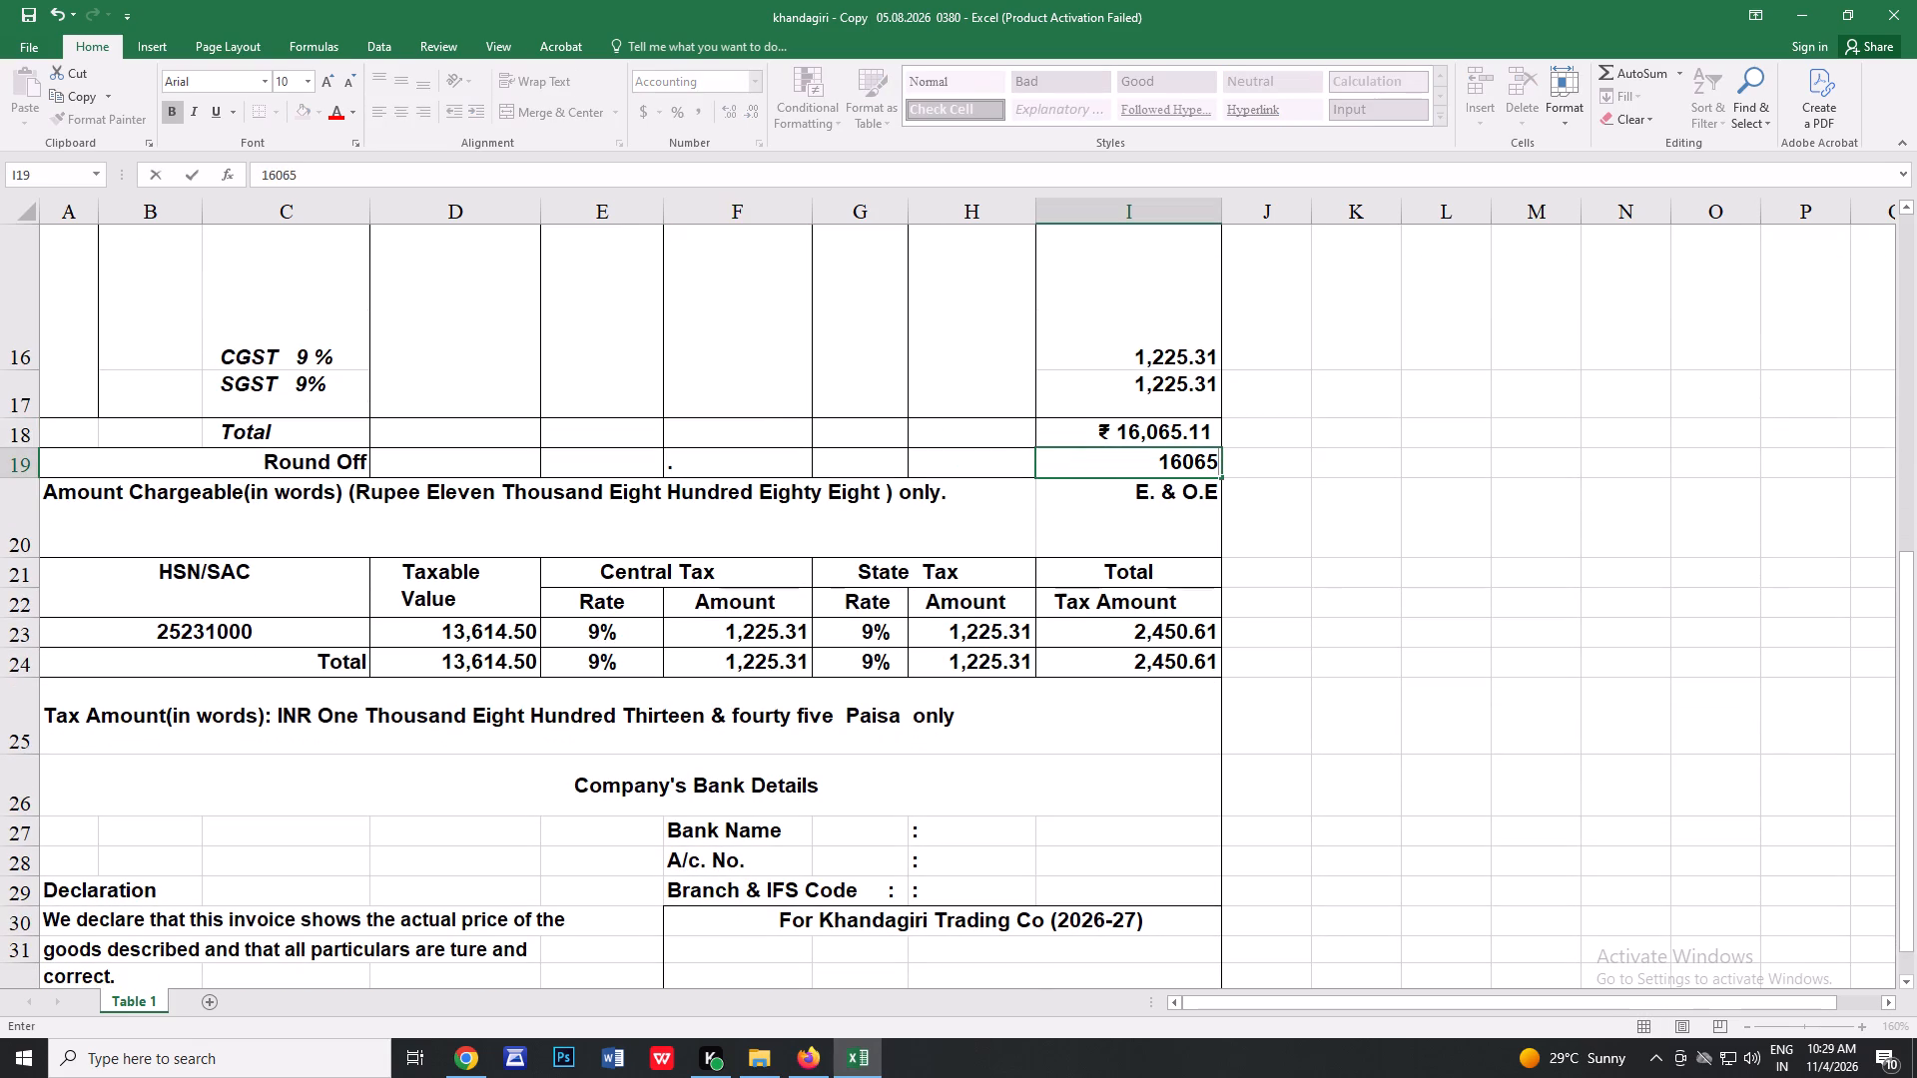
{"action": "left_click", "coordinate": [1501, 508]}
Change the thousands figure in the Amount Chargeable (in words) line to Sixteen, with only the first letter capitalised.
{"action": "scroll", "coordinate": [1500, 513], "scroll_direction": "down", "scroll_amount": 1}
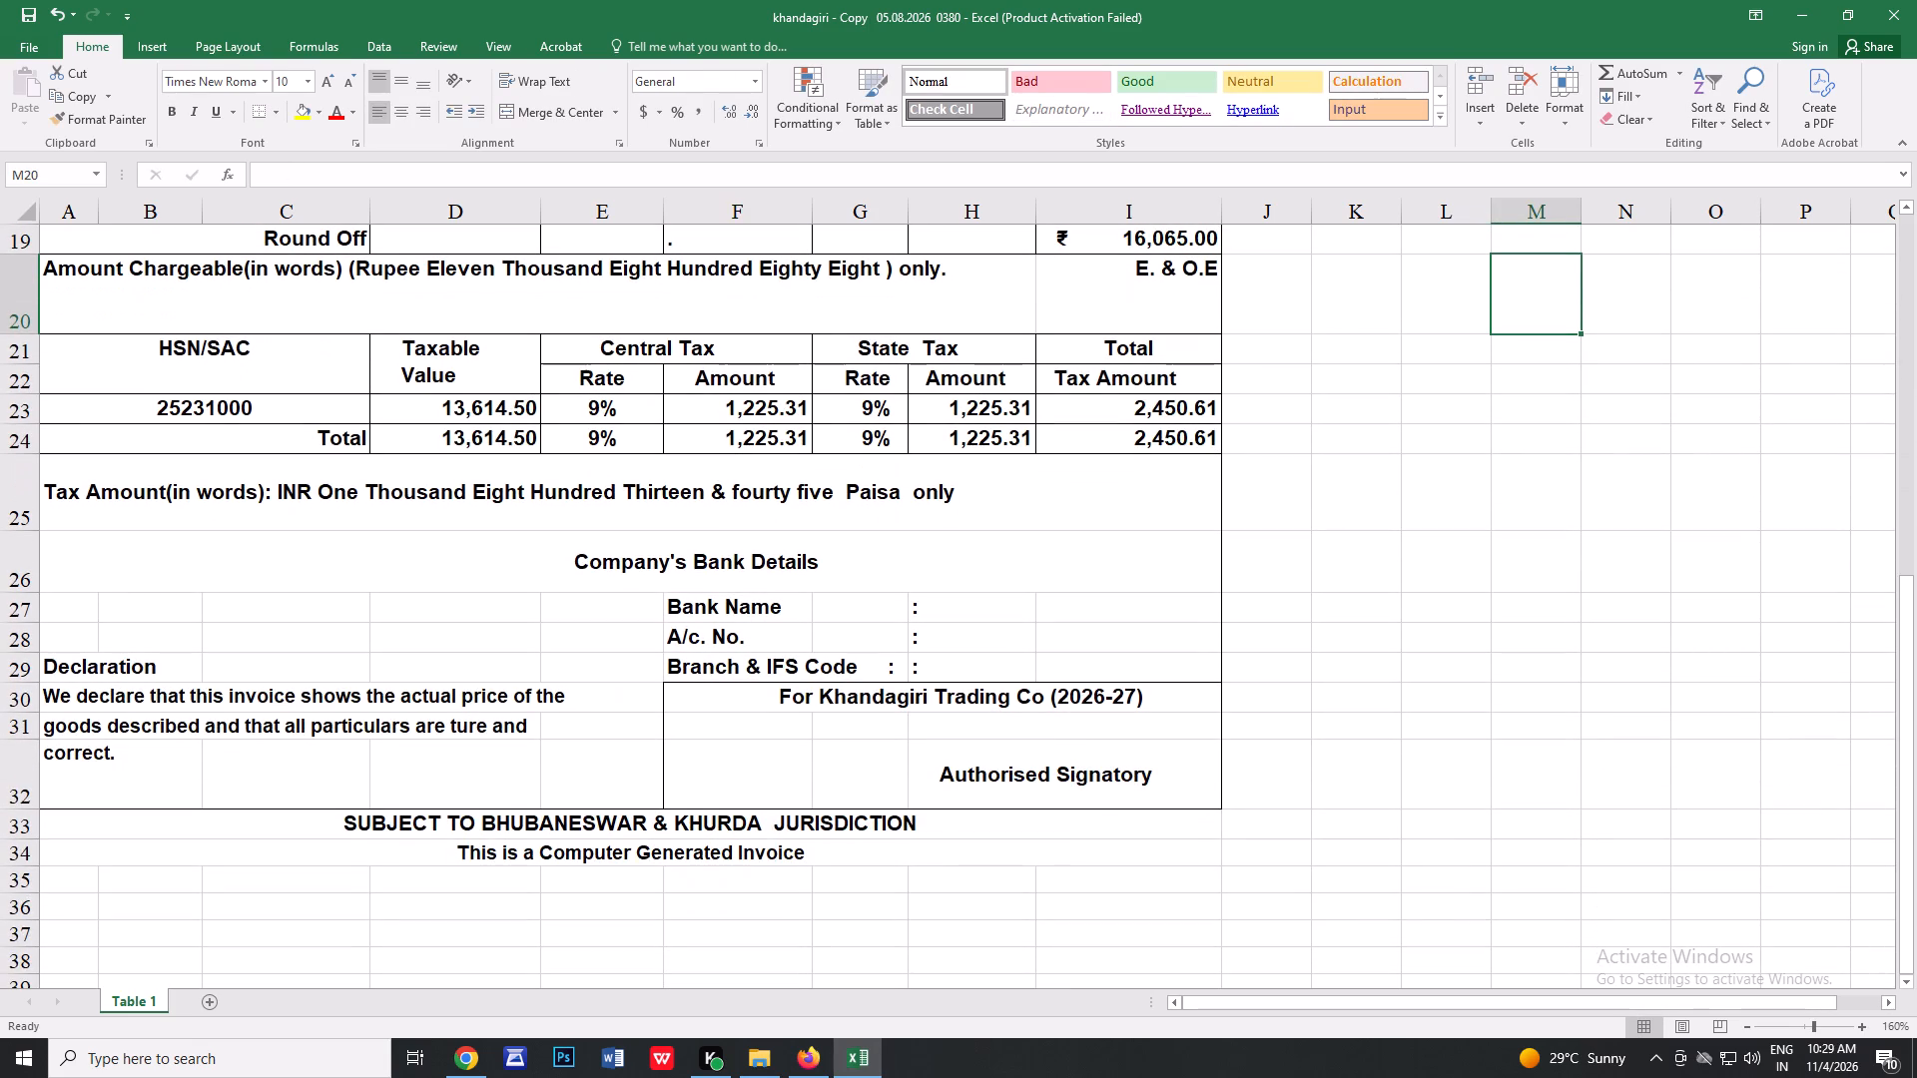
{"action": "double_click", "coordinate": [498, 277]}
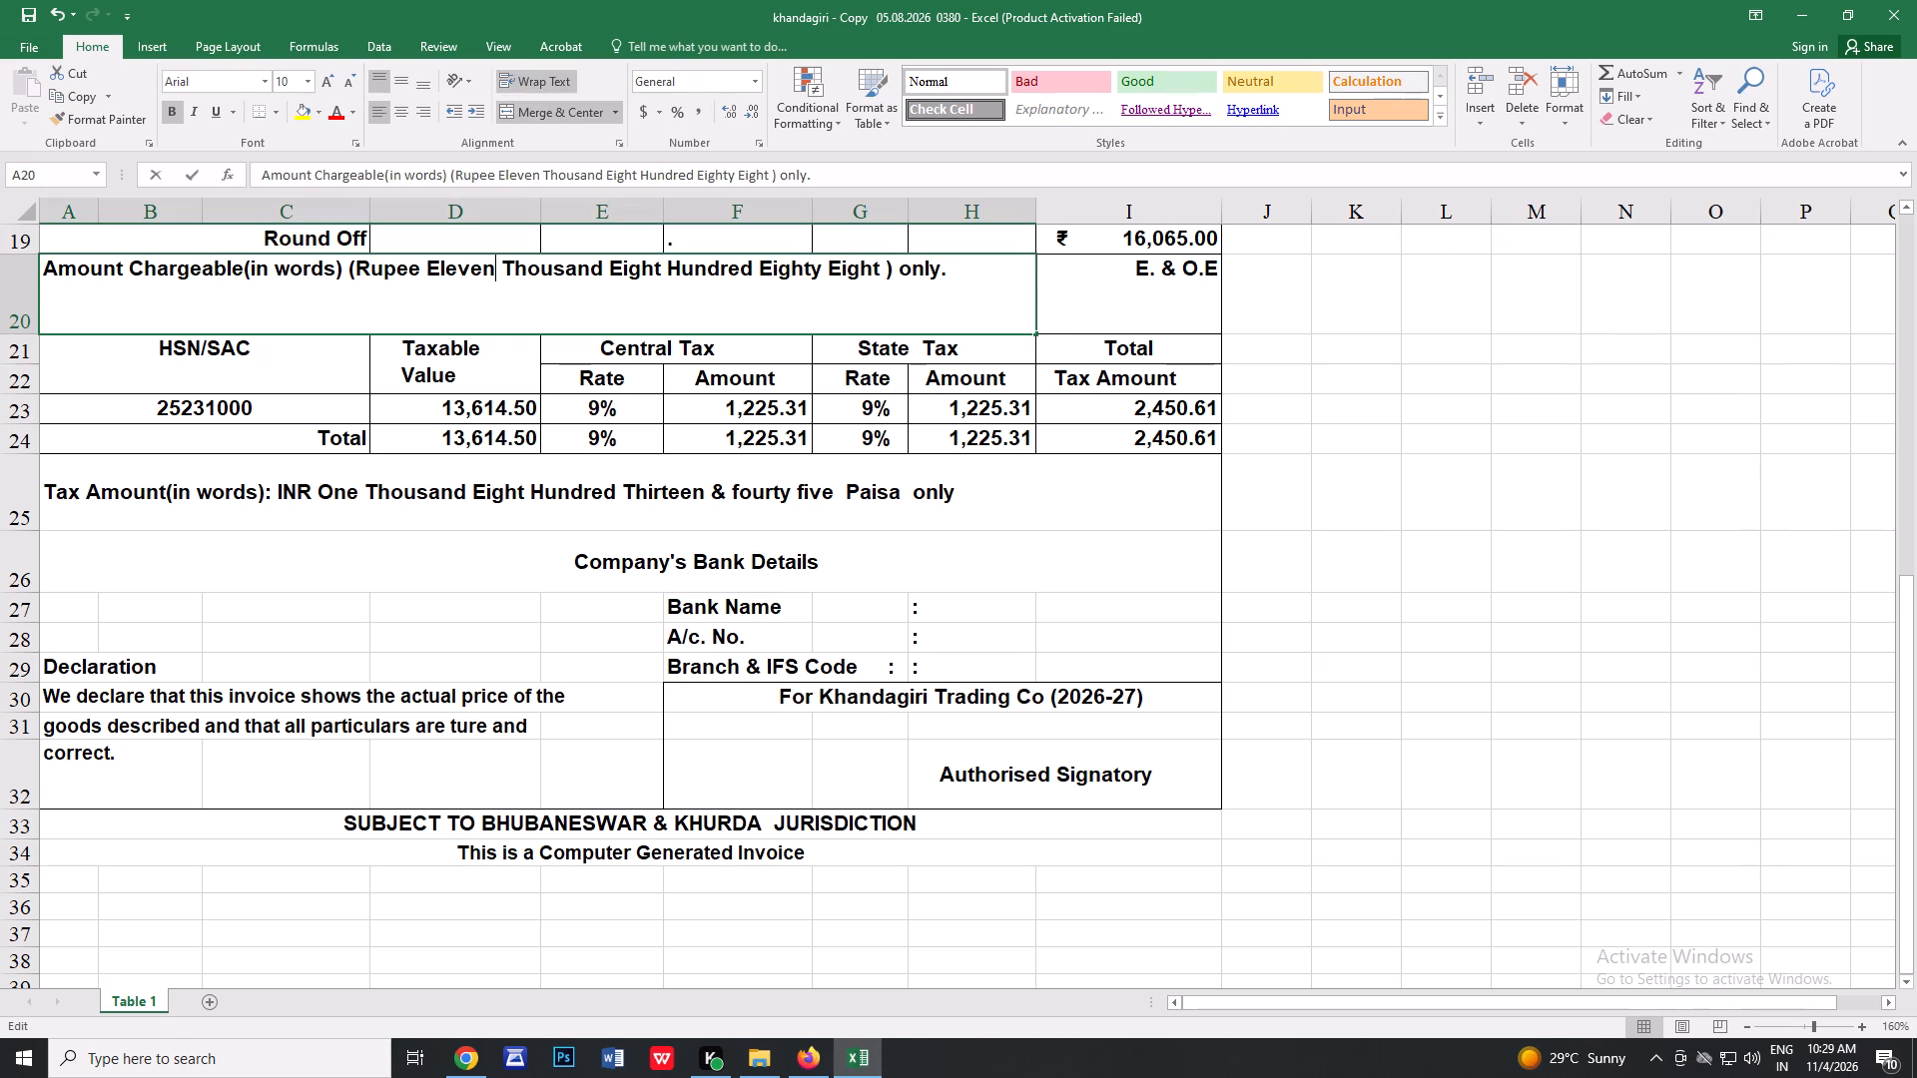
{"action": "key", "text": "BackSpace"}
{"action": "key", "text": "BackSpace"}
{"action": "key", "text": "BackSpace"}
{"action": "key", "text": "BackSpace"}
{"action": "key", "text": "BackSpace"}
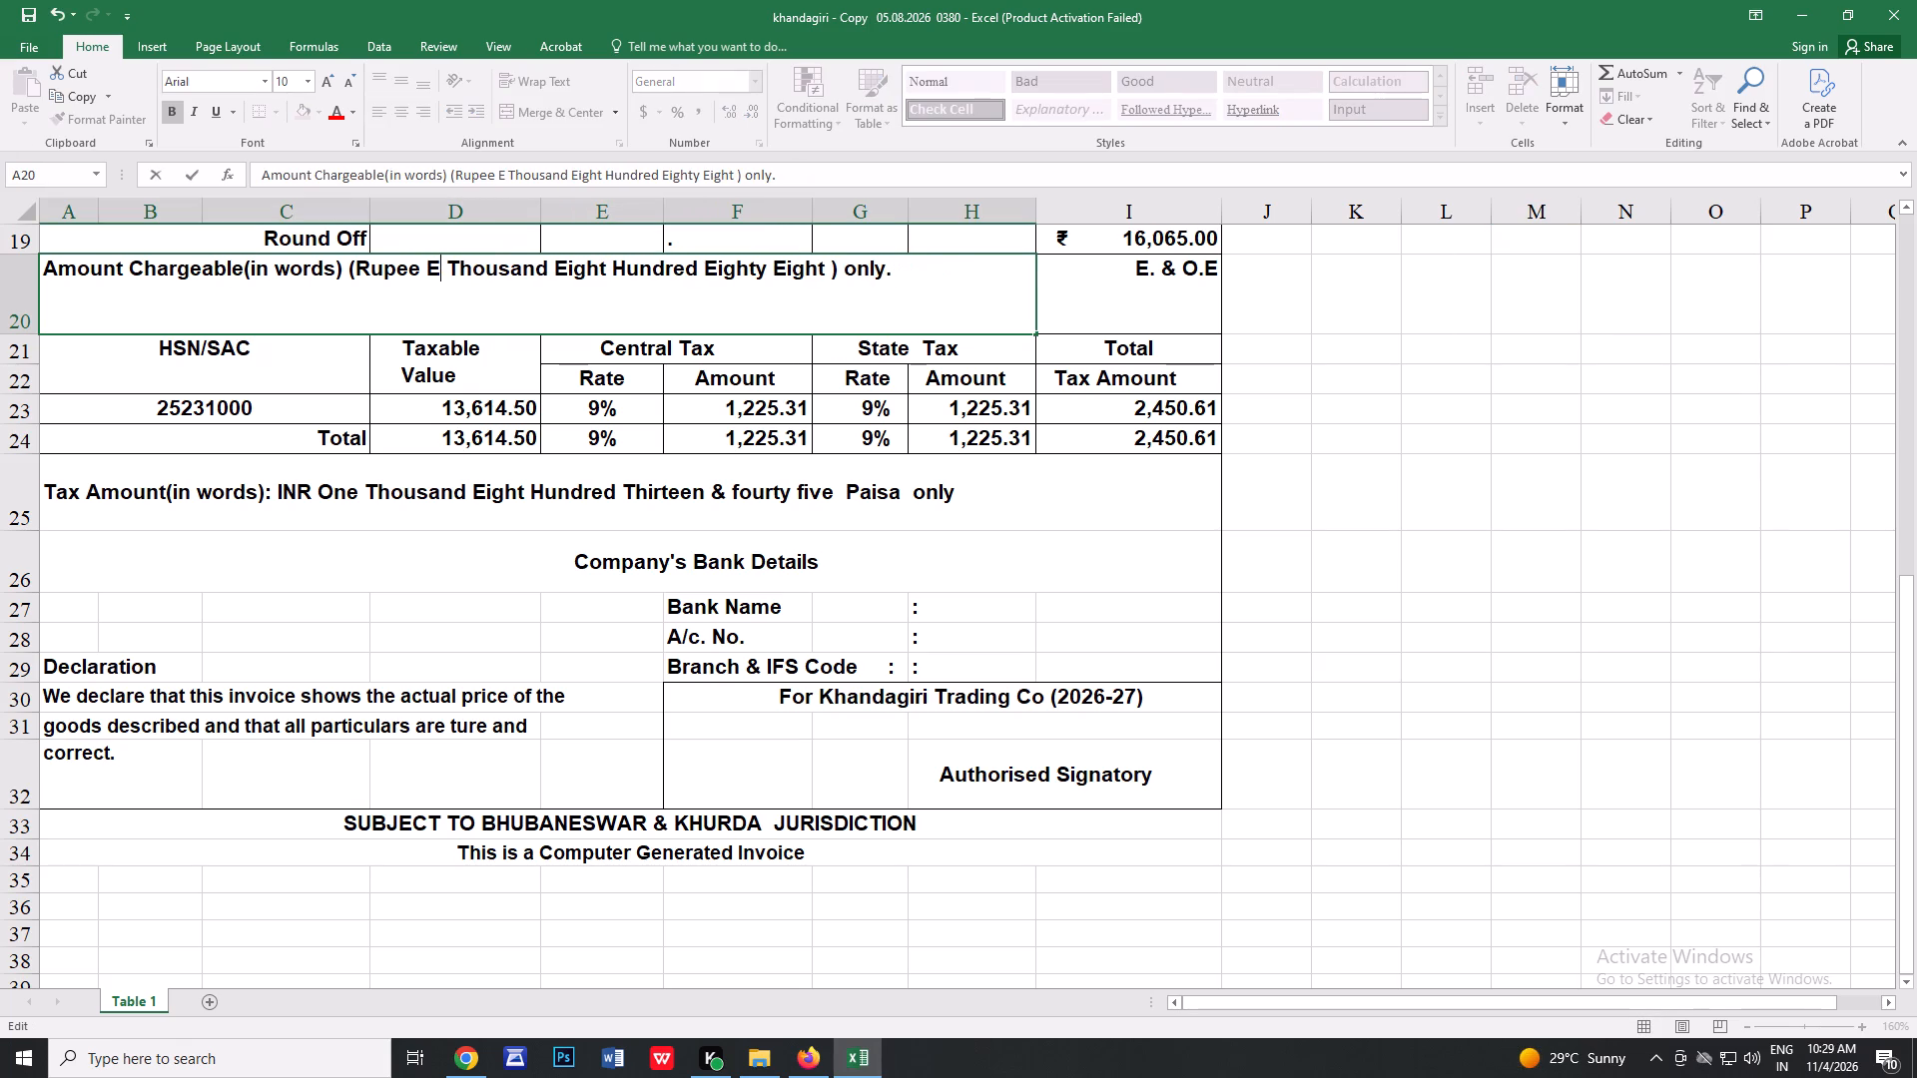
{"action": "key", "text": "BackSpace"}
{"action": "type", "text": "IXTEEN"}
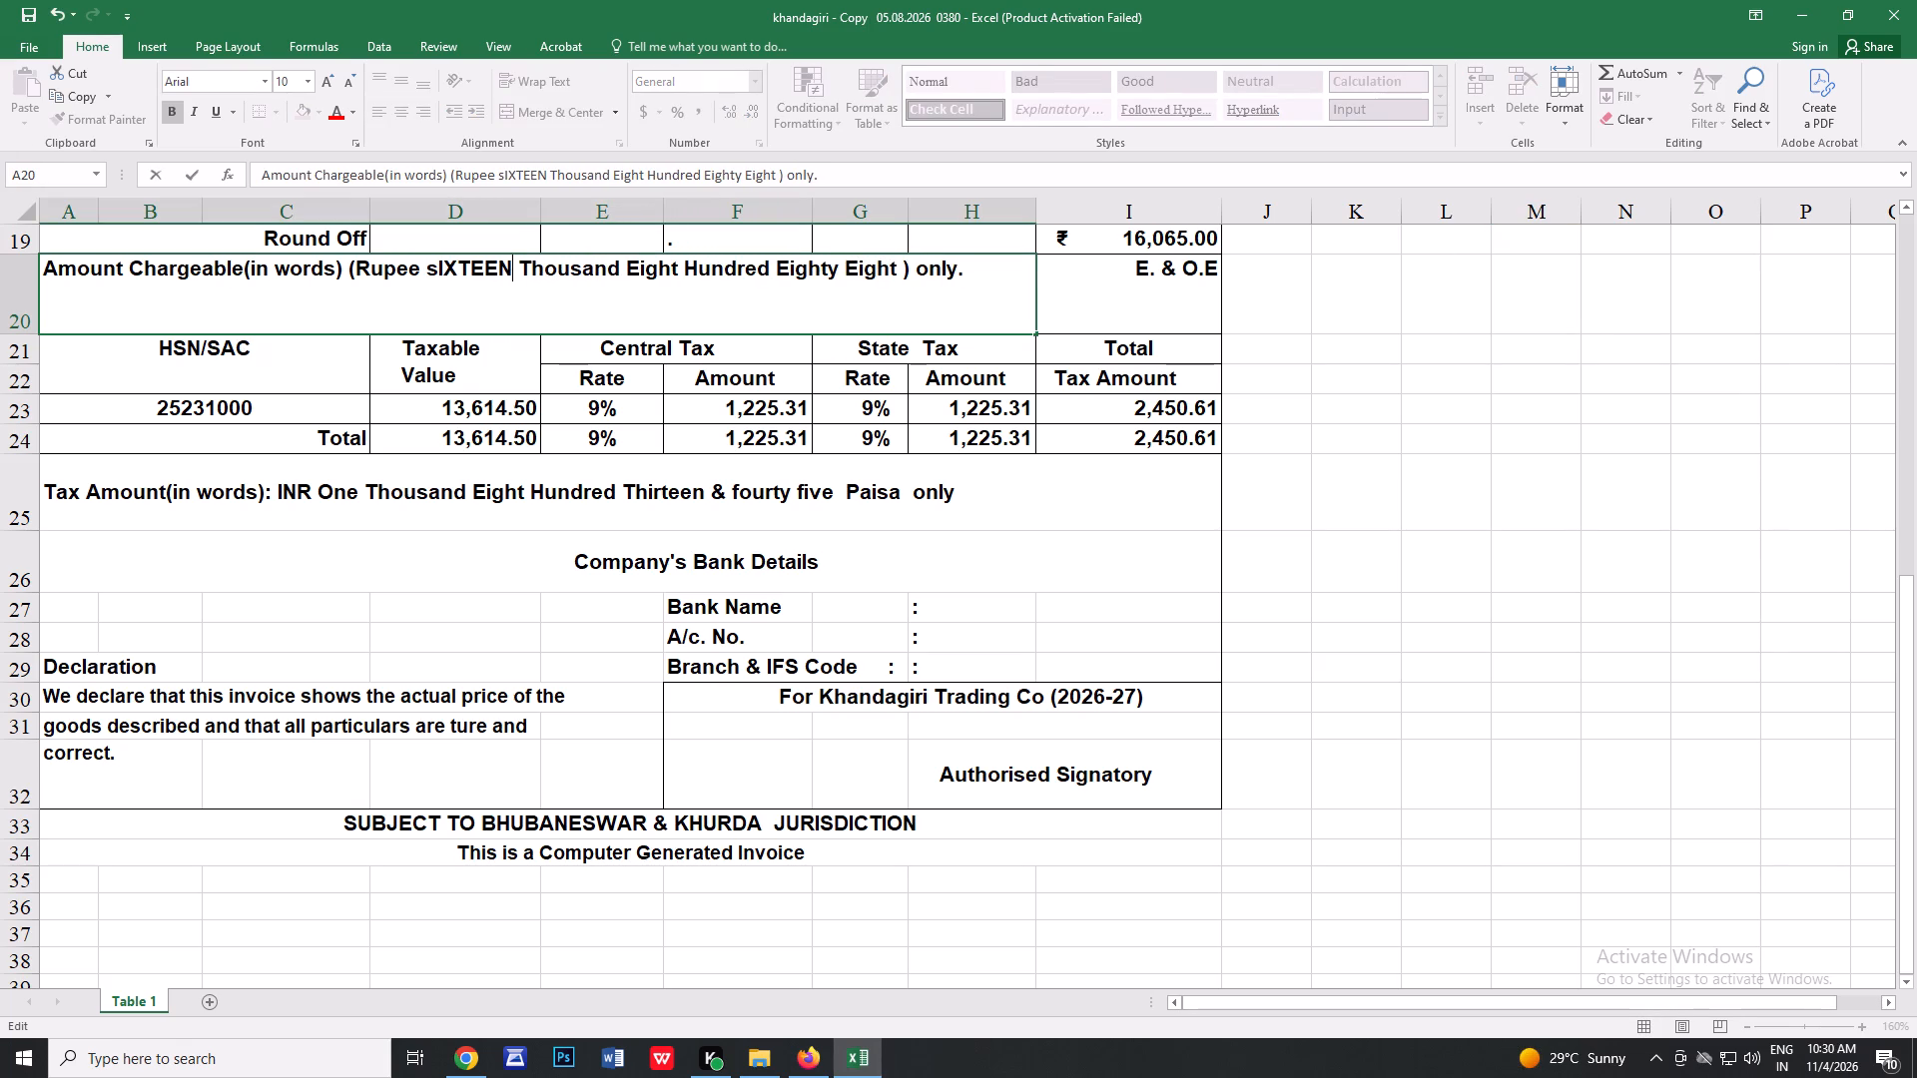
{"action": "key", "text": "BackSpace"}
{"action": "key", "text": "BackSpace"}
{"action": "key", "text": "BackSpace"}
{"action": "key", "text": "BackSpace"}
{"action": "key", "text": "BackSpace"}
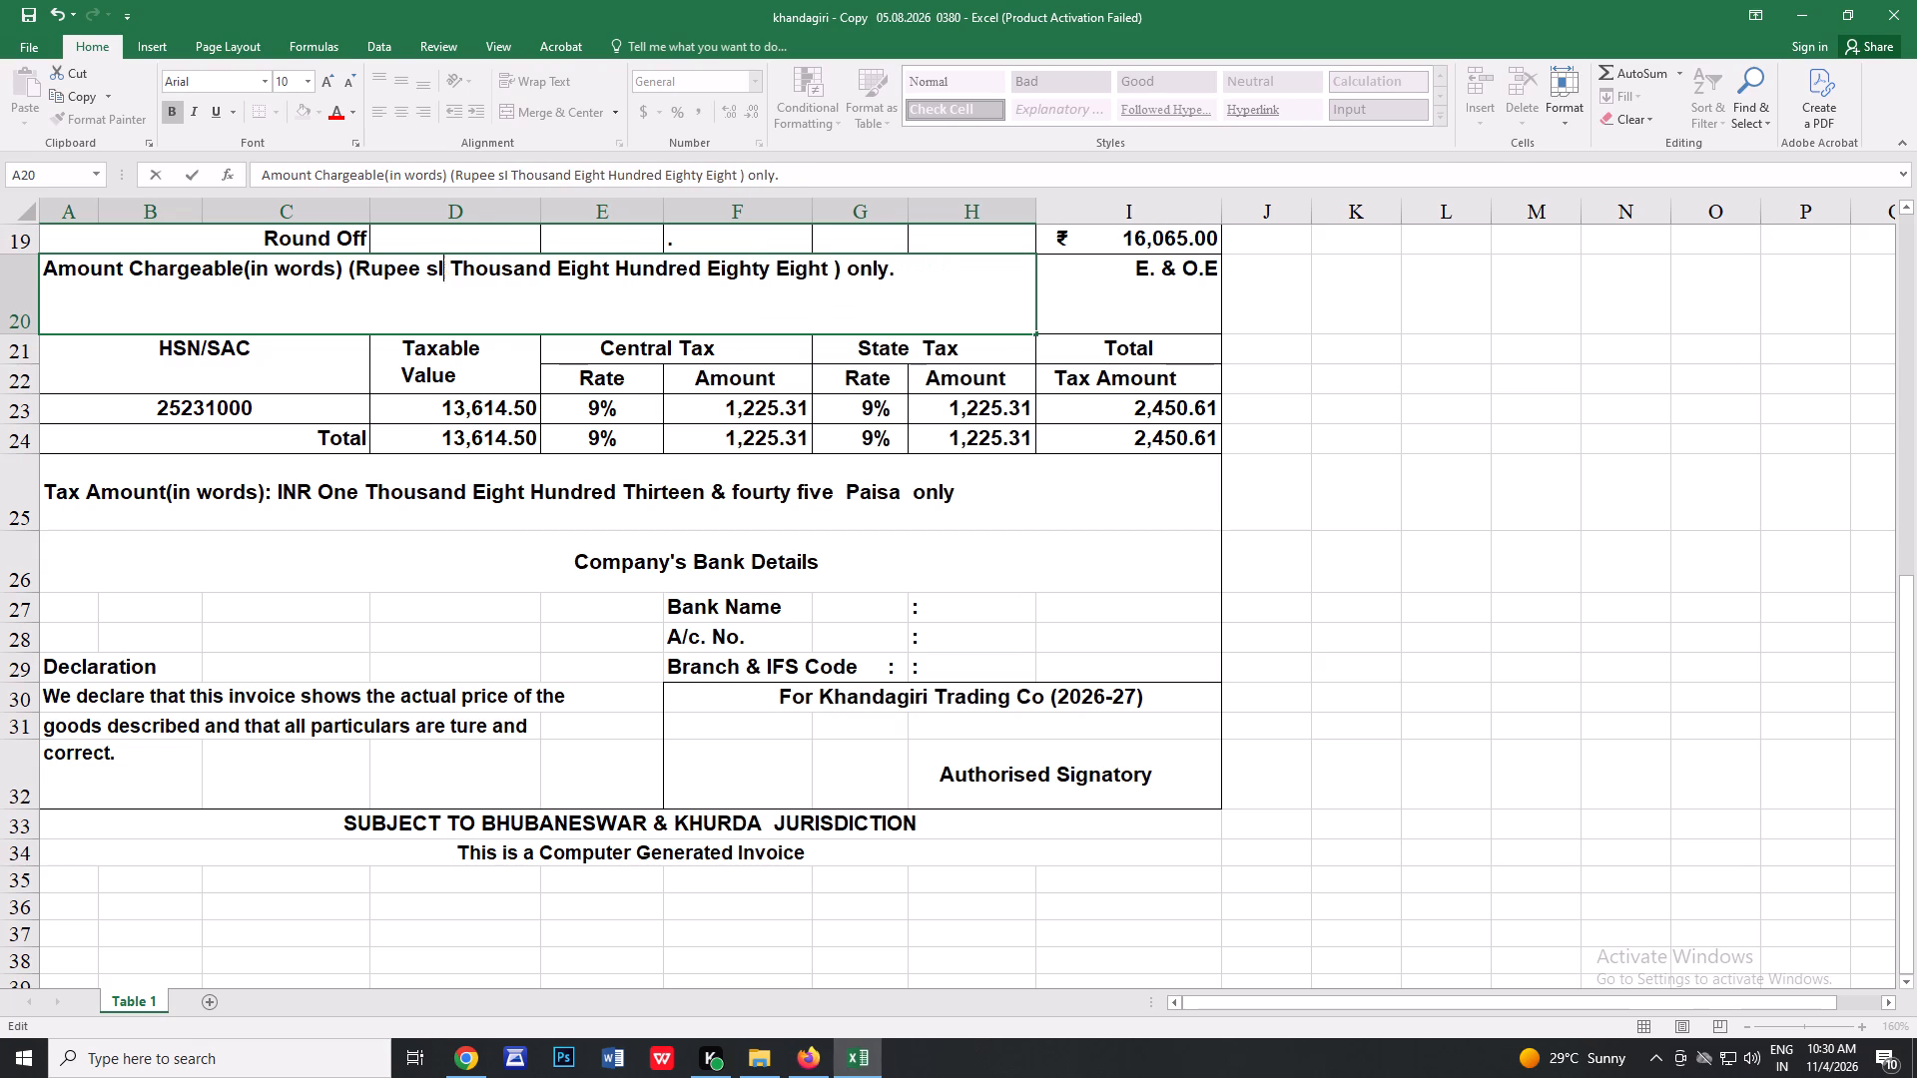
{"action": "key", "text": "BackSpace"}
{"action": "key", "text": "BackSpace"}
{"action": "key", "text": "s"}
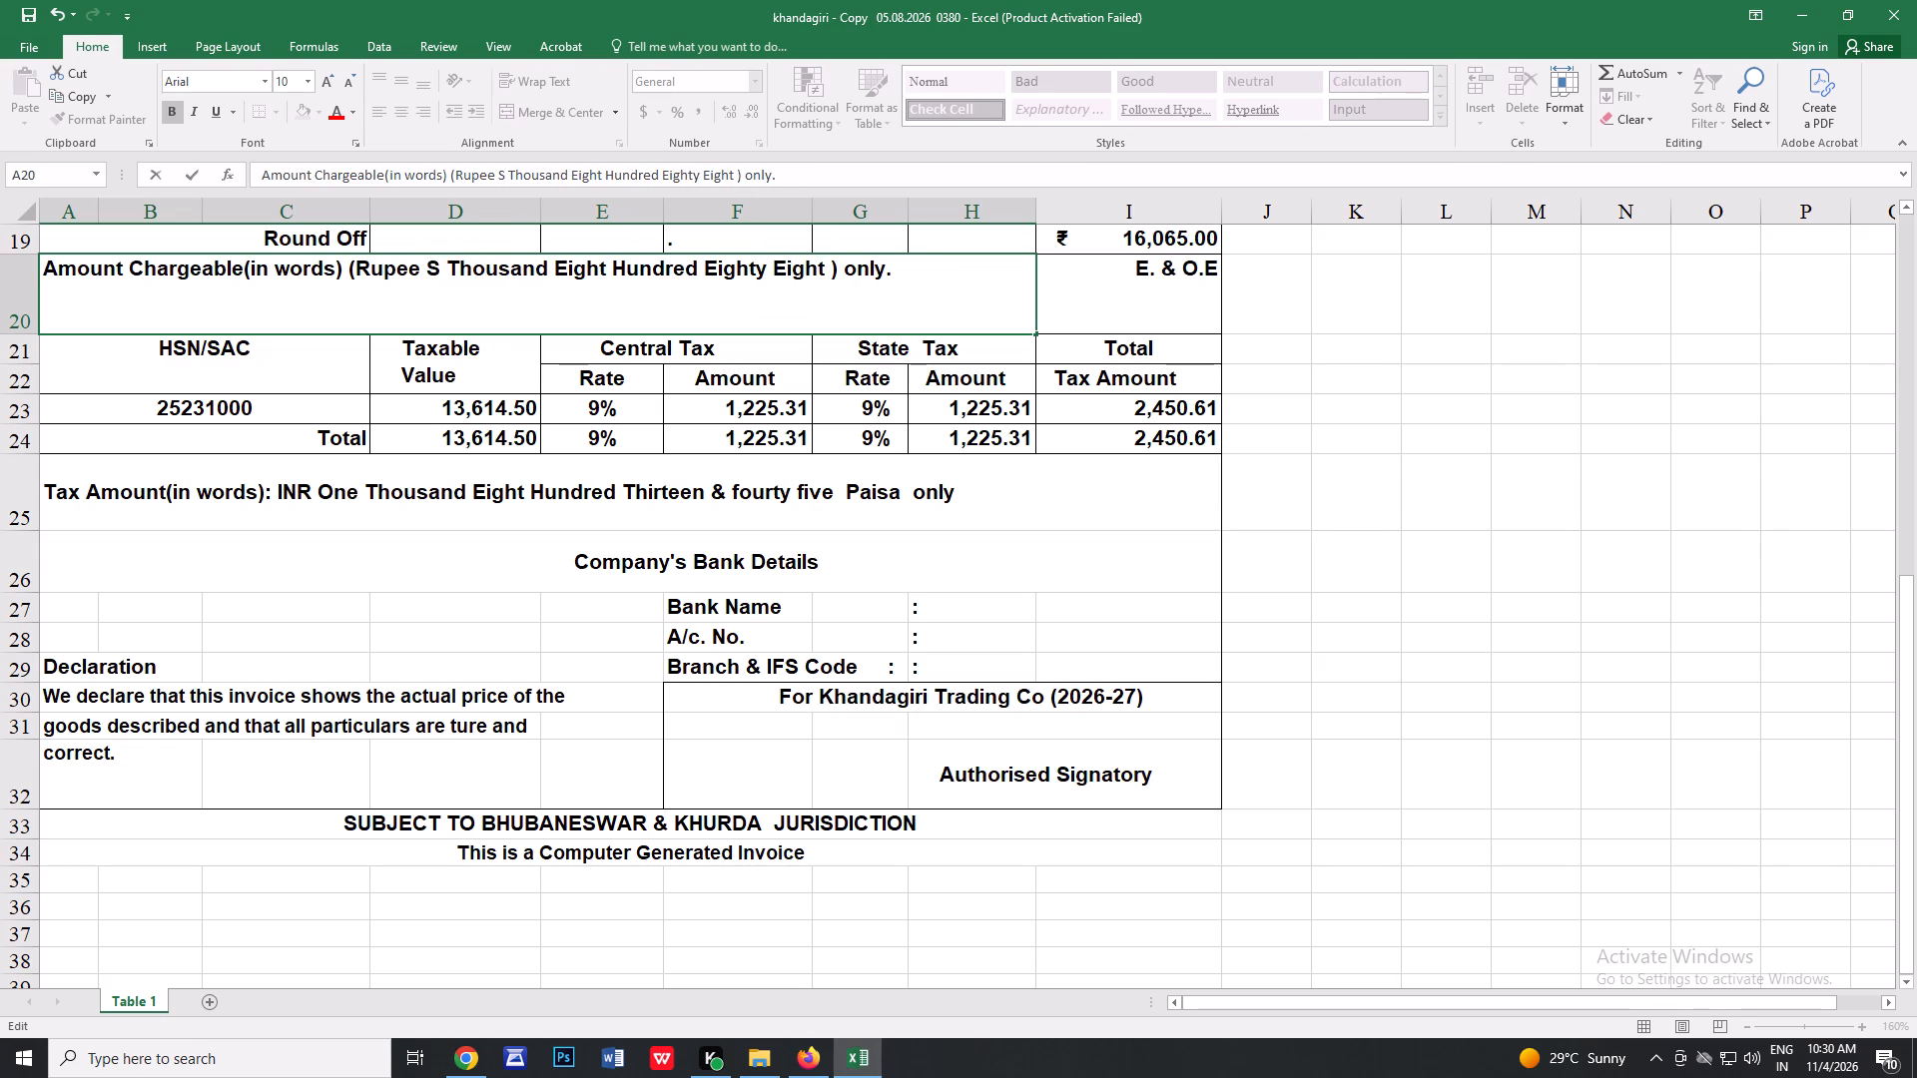
{"action": "type", "text": "ixteen"}
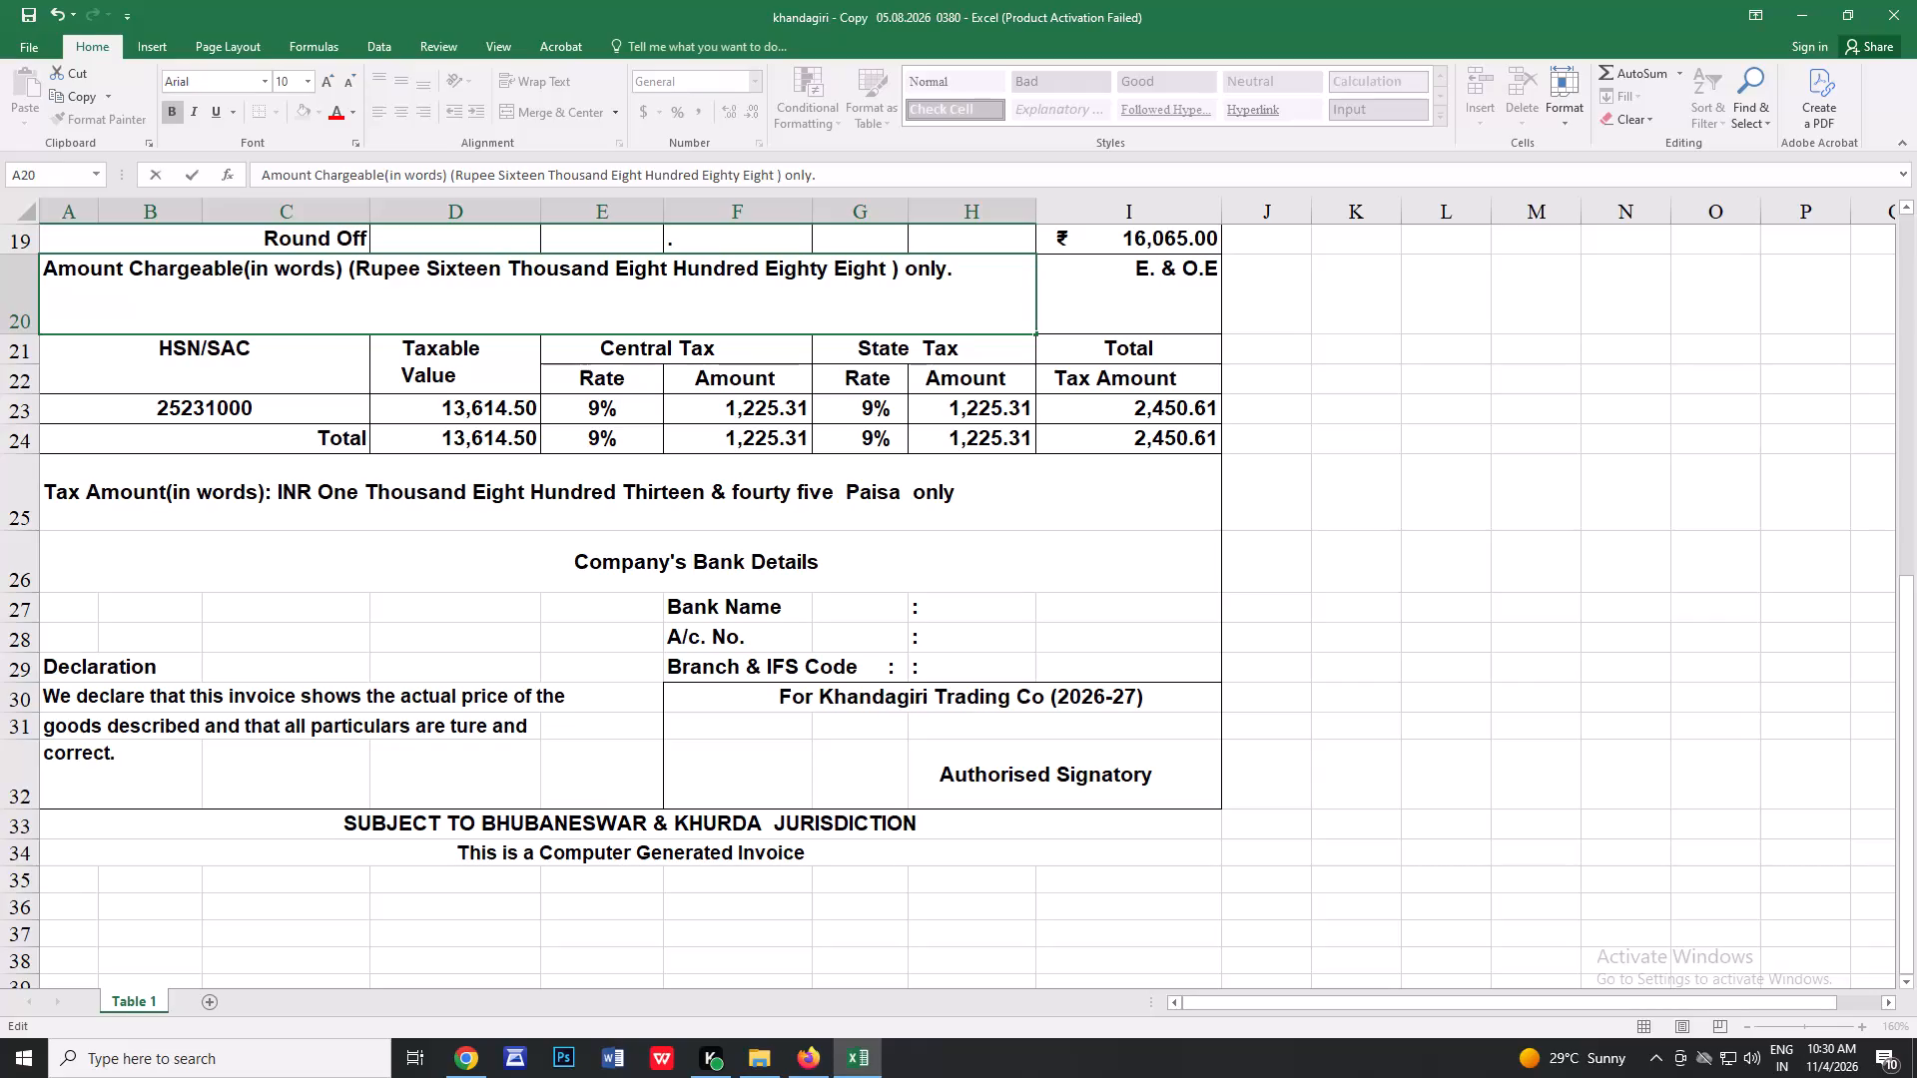
Change the rest of the Amount Chargeable (in words) line so it reads Rupee Sixteen Thousand Eight Sixty Five.
{"action": "key", "text": "Right"}
{"action": "key", "text": "Right"}
{"action": "key", "text": "Right"}
{"action": "key", "text": "Right"}
{"action": "key", "text": "Right"}
{"action": "key", "text": "Right"}
{"action": "key", "text": "Right"}
{"action": "key", "text": "Right"}
{"action": "key", "text": "Right"}
{"action": "key", "text": "Right"}
{"action": "key", "text": "Right"}
{"action": "key", "text": "Right"}
{"action": "key", "text": "Right"}
{"action": "key", "text": "Right"}
{"action": "key", "text": "Right"}
{"action": "key", "text": "Right"}
{"action": "key", "text": "Right"}
{"action": "key", "text": "Right"}
{"action": "key", "text": "Right"}
{"action": "key", "text": "Right"}
{"action": "key", "text": "Right"}
{"action": "key", "text": "Right"}
{"action": "key", "text": "Right"}
{"action": "key", "text": "Right"}
{"action": "key", "text": "Right"}
{"action": "key", "text": "Right"}
{"action": "key", "text": "Right"}
{"action": "key", "text": "Right"}
{"action": "key", "text": "Right"}
{"action": "key", "text": "Right"}
{"action": "key", "text": "Right"}
{"action": "key", "text": "Right"}
{"action": "key", "text": "Right"}
{"action": "key", "text": "Right"}
{"action": "key", "text": "Right"}
{"action": "key", "text": "Right"}
{"action": "key", "text": "BackSpace"}
{"action": "key", "text": "BackSpace"}
{"action": "key", "text": "BackSpace"}
{"action": "key", "text": "BackSpace"}
{"action": "key", "text": "BackSpace"}
{"action": "key", "text": "BackSpace"}
{"action": "key", "text": "BackSpace"}
{"action": "key", "text": "BackSpace"}
{"action": "key", "text": "BackSpace"}
{"action": "key", "text": "BackSpace"}
{"action": "key", "text": "BackSpace"}
{"action": "key", "text": "BackSpace"}
{"action": "key", "text": "BackSpace"}
{"action": "key", "text": "BackSpace"}
{"action": "key", "text": "BackSpace"}
{"action": "key", "text": "BackSpace"}
{"action": "key", "text": "BackSpace"}
{"action": "key", "text": "BackSpace"}
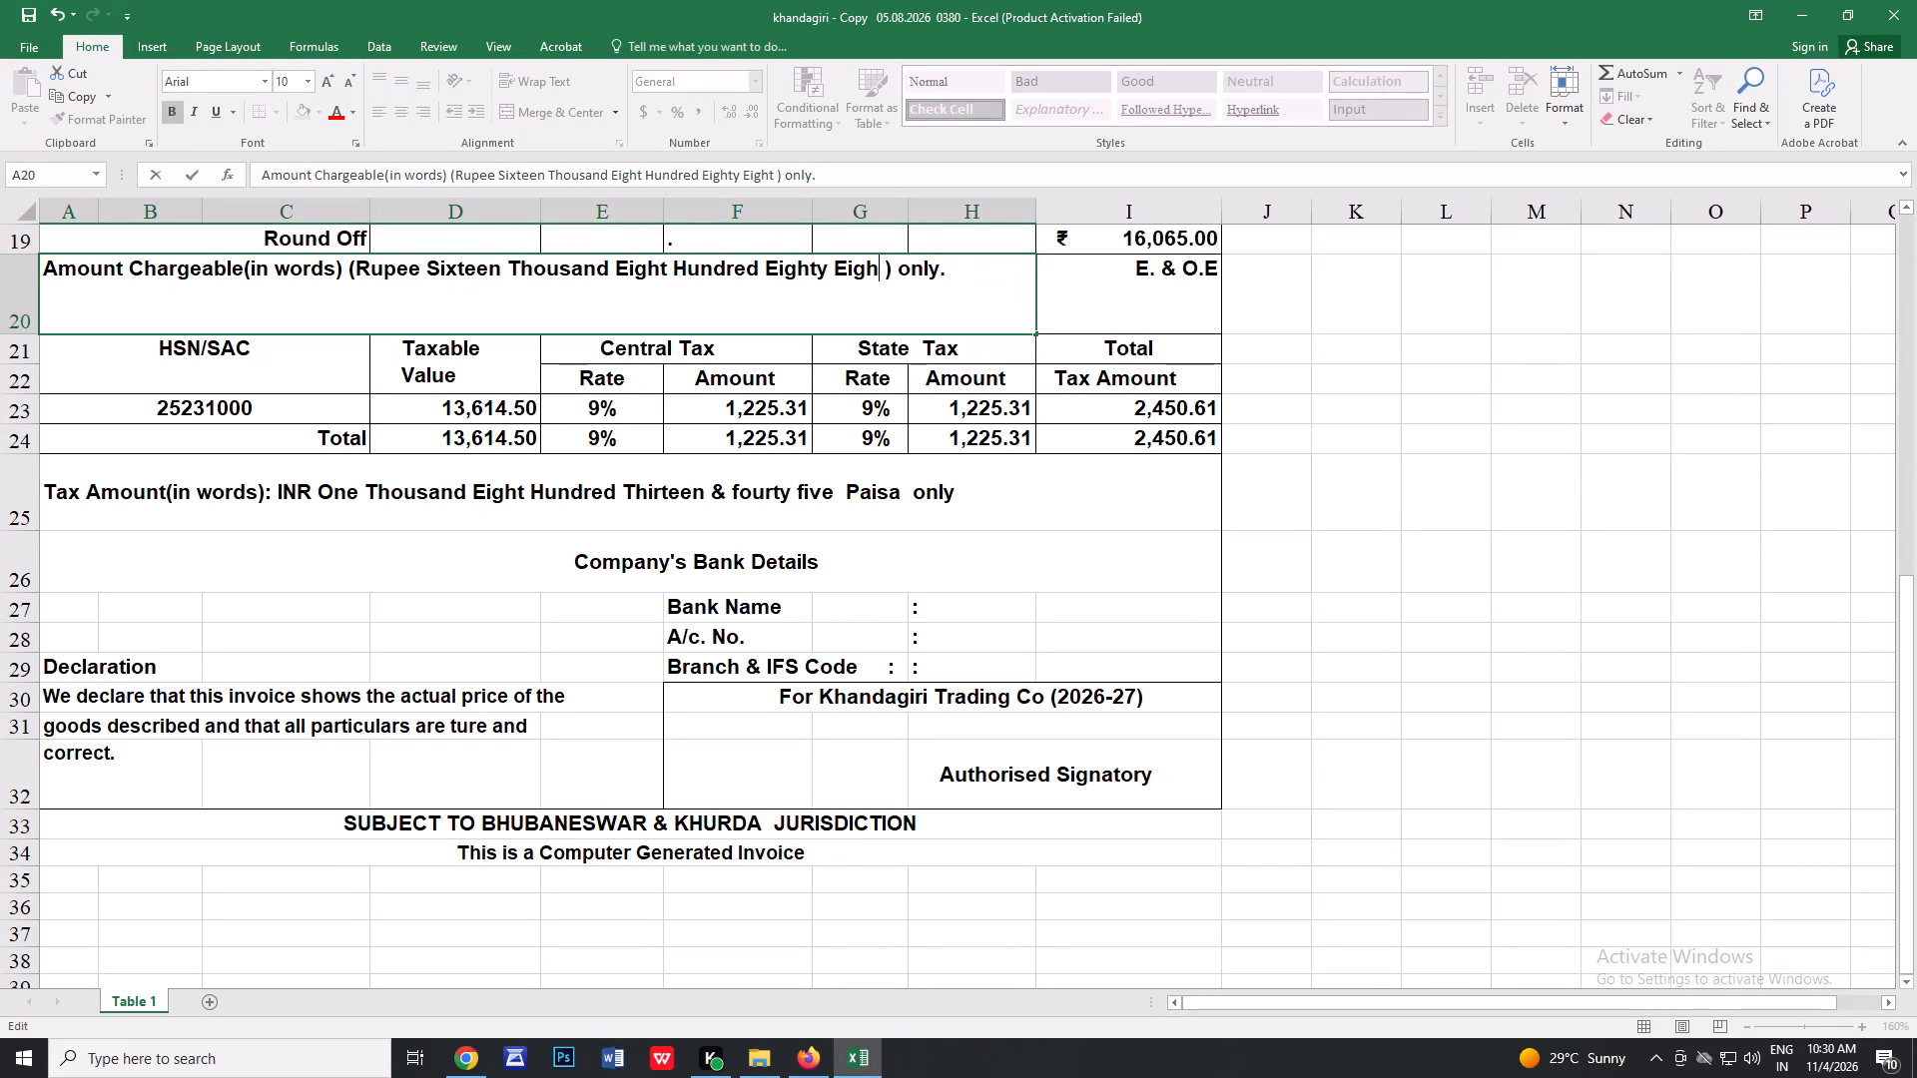
{"action": "key", "text": "BackSpace"}
{"action": "key", "text": "BackSpace"}
{"action": "key", "text": "BackSpace"}
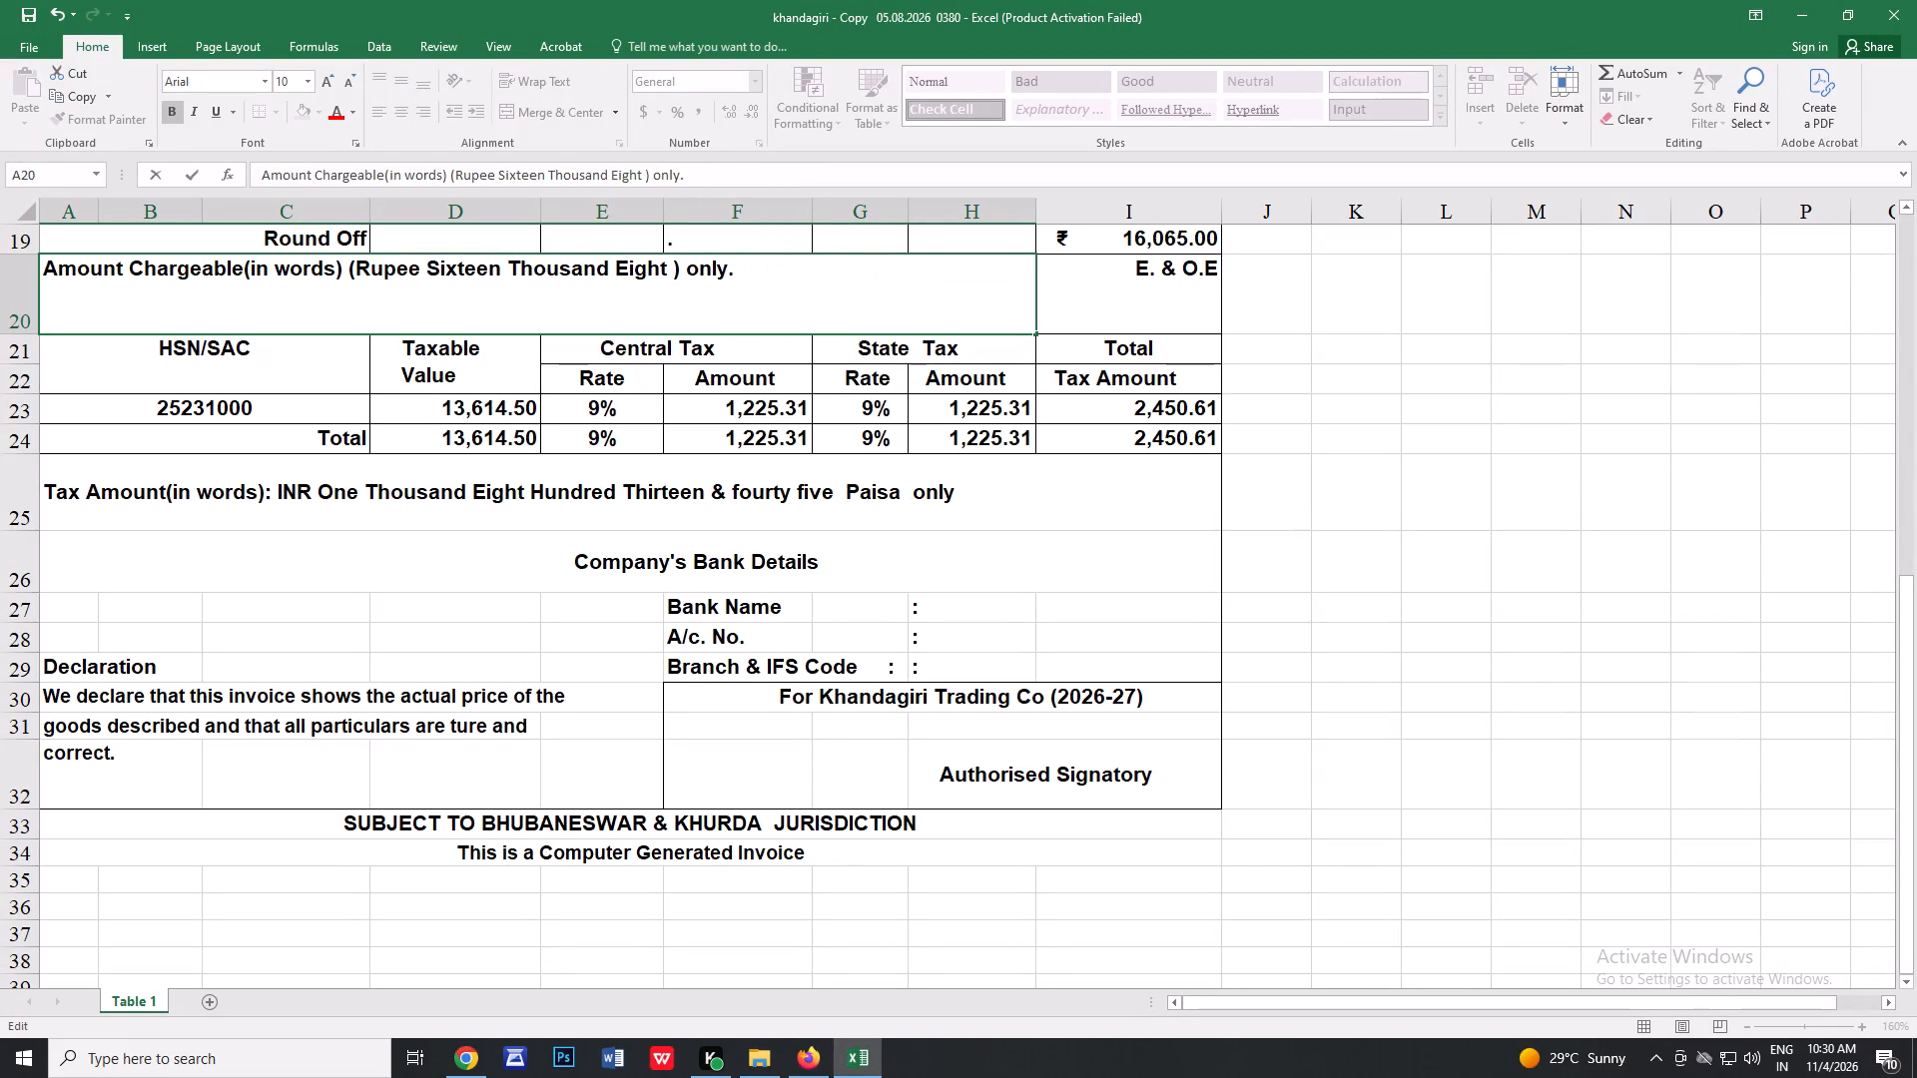
{"action": "type", "text": "ixty f"}
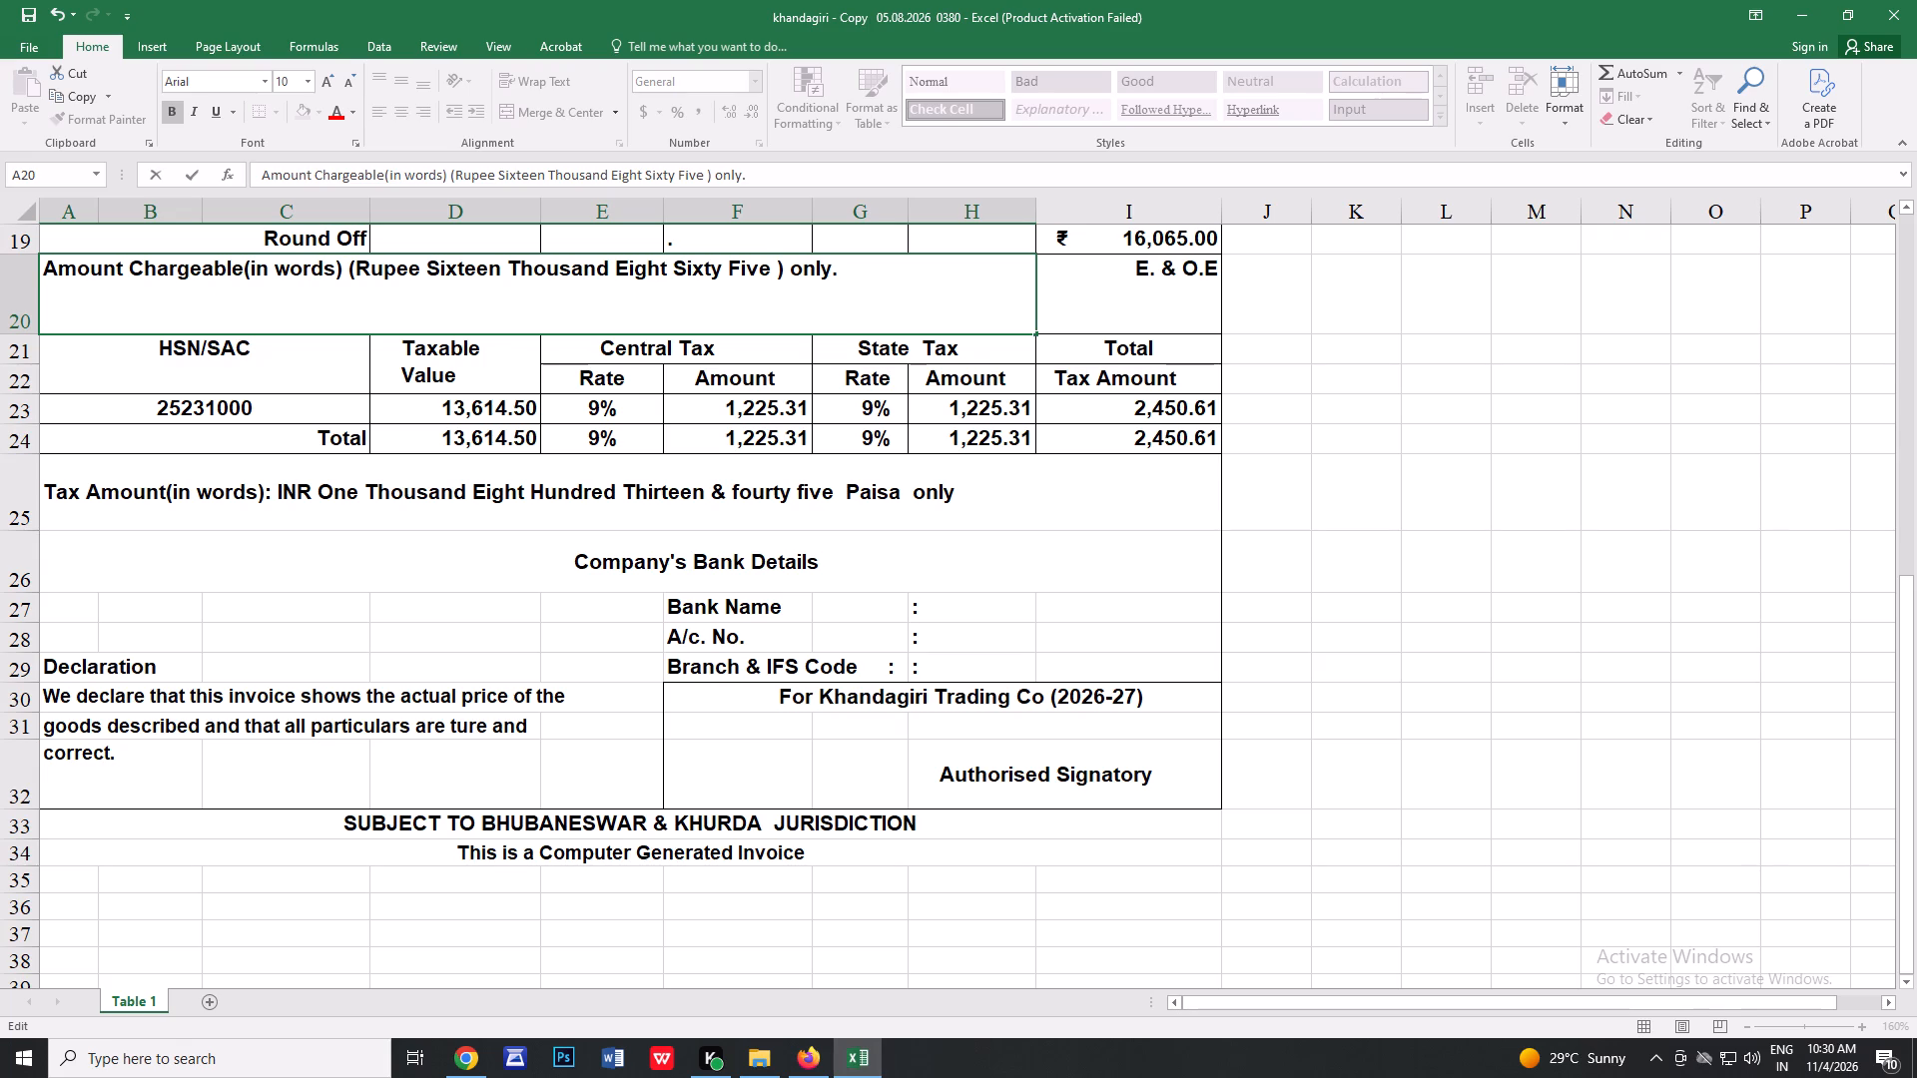
Change the thousands and hundreds in the Tax Amount (in words) line to Two Thousand Four Hundred.
{"action": "double_click", "coordinate": [354, 496]}
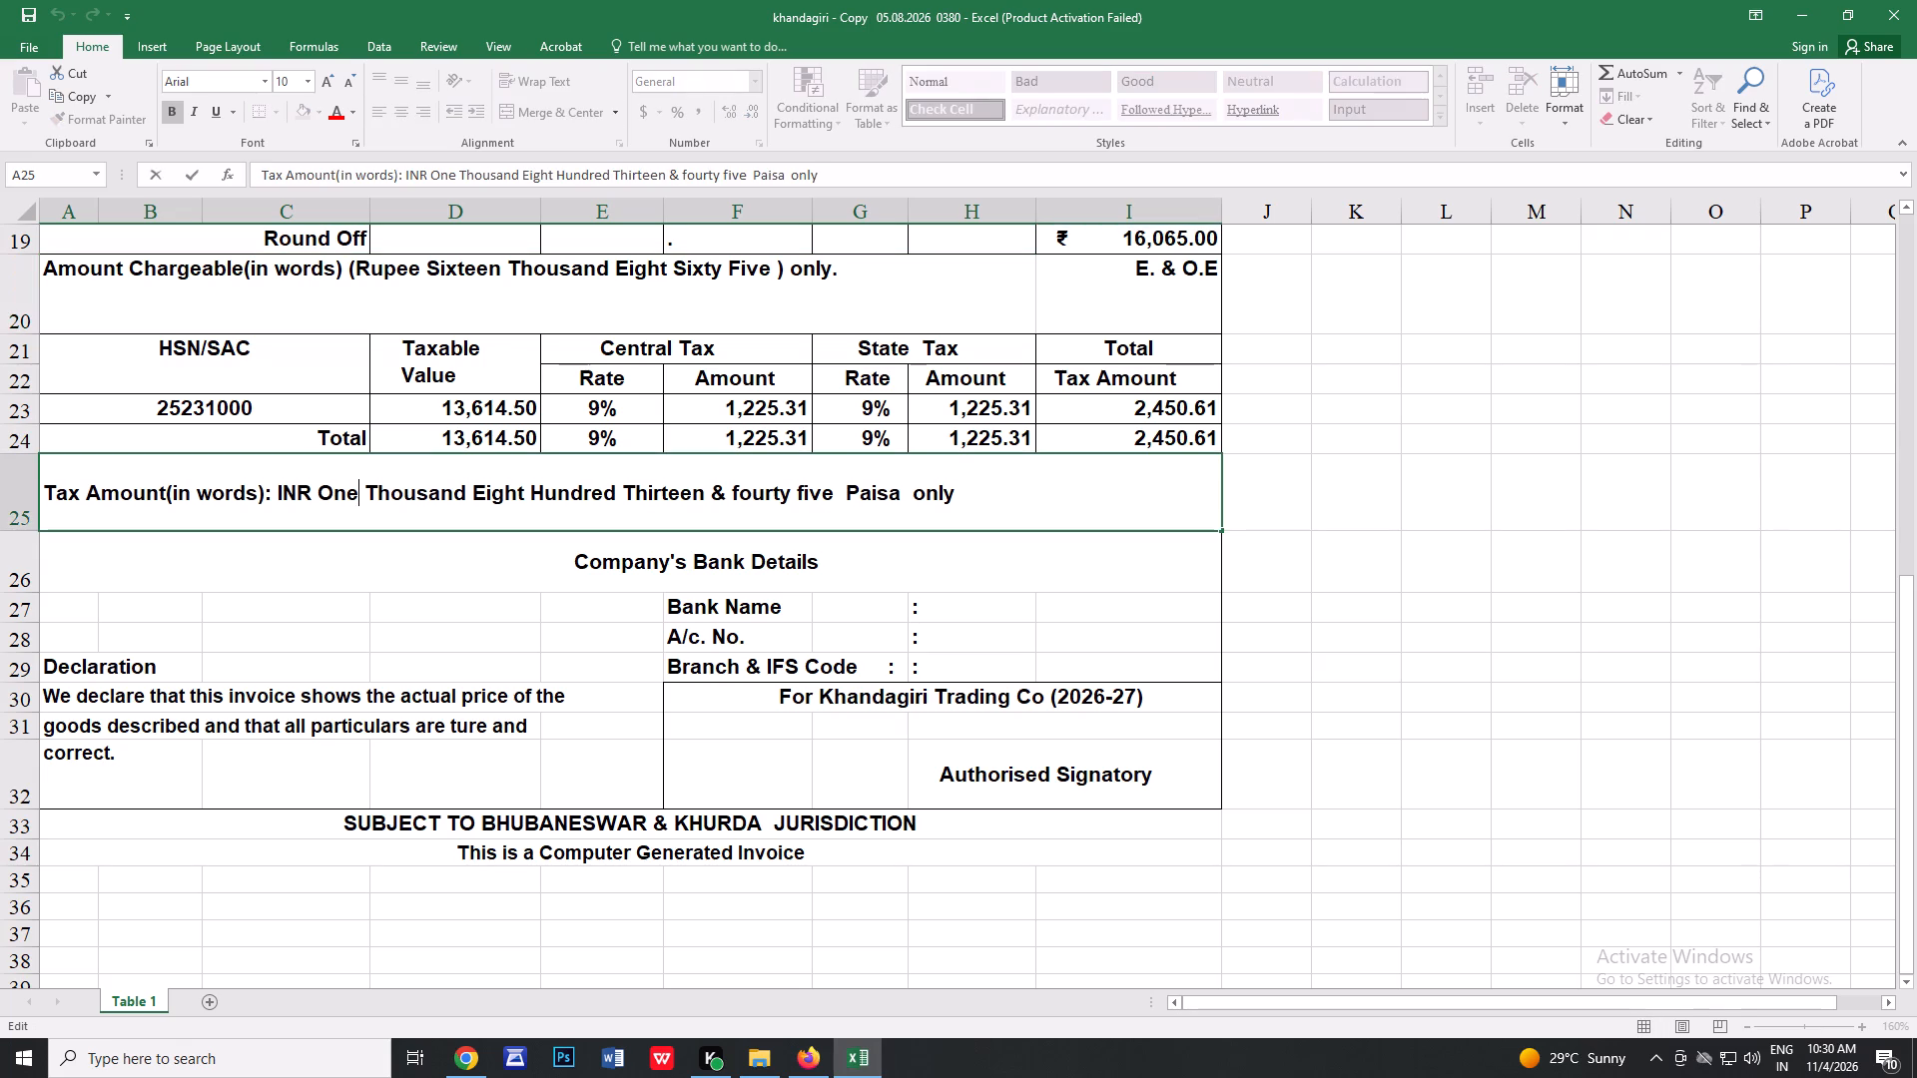
{"action": "key", "text": "BackSpace"}
{"action": "key", "text": "BackSpace"}
{"action": "key", "text": "BackSpace"}
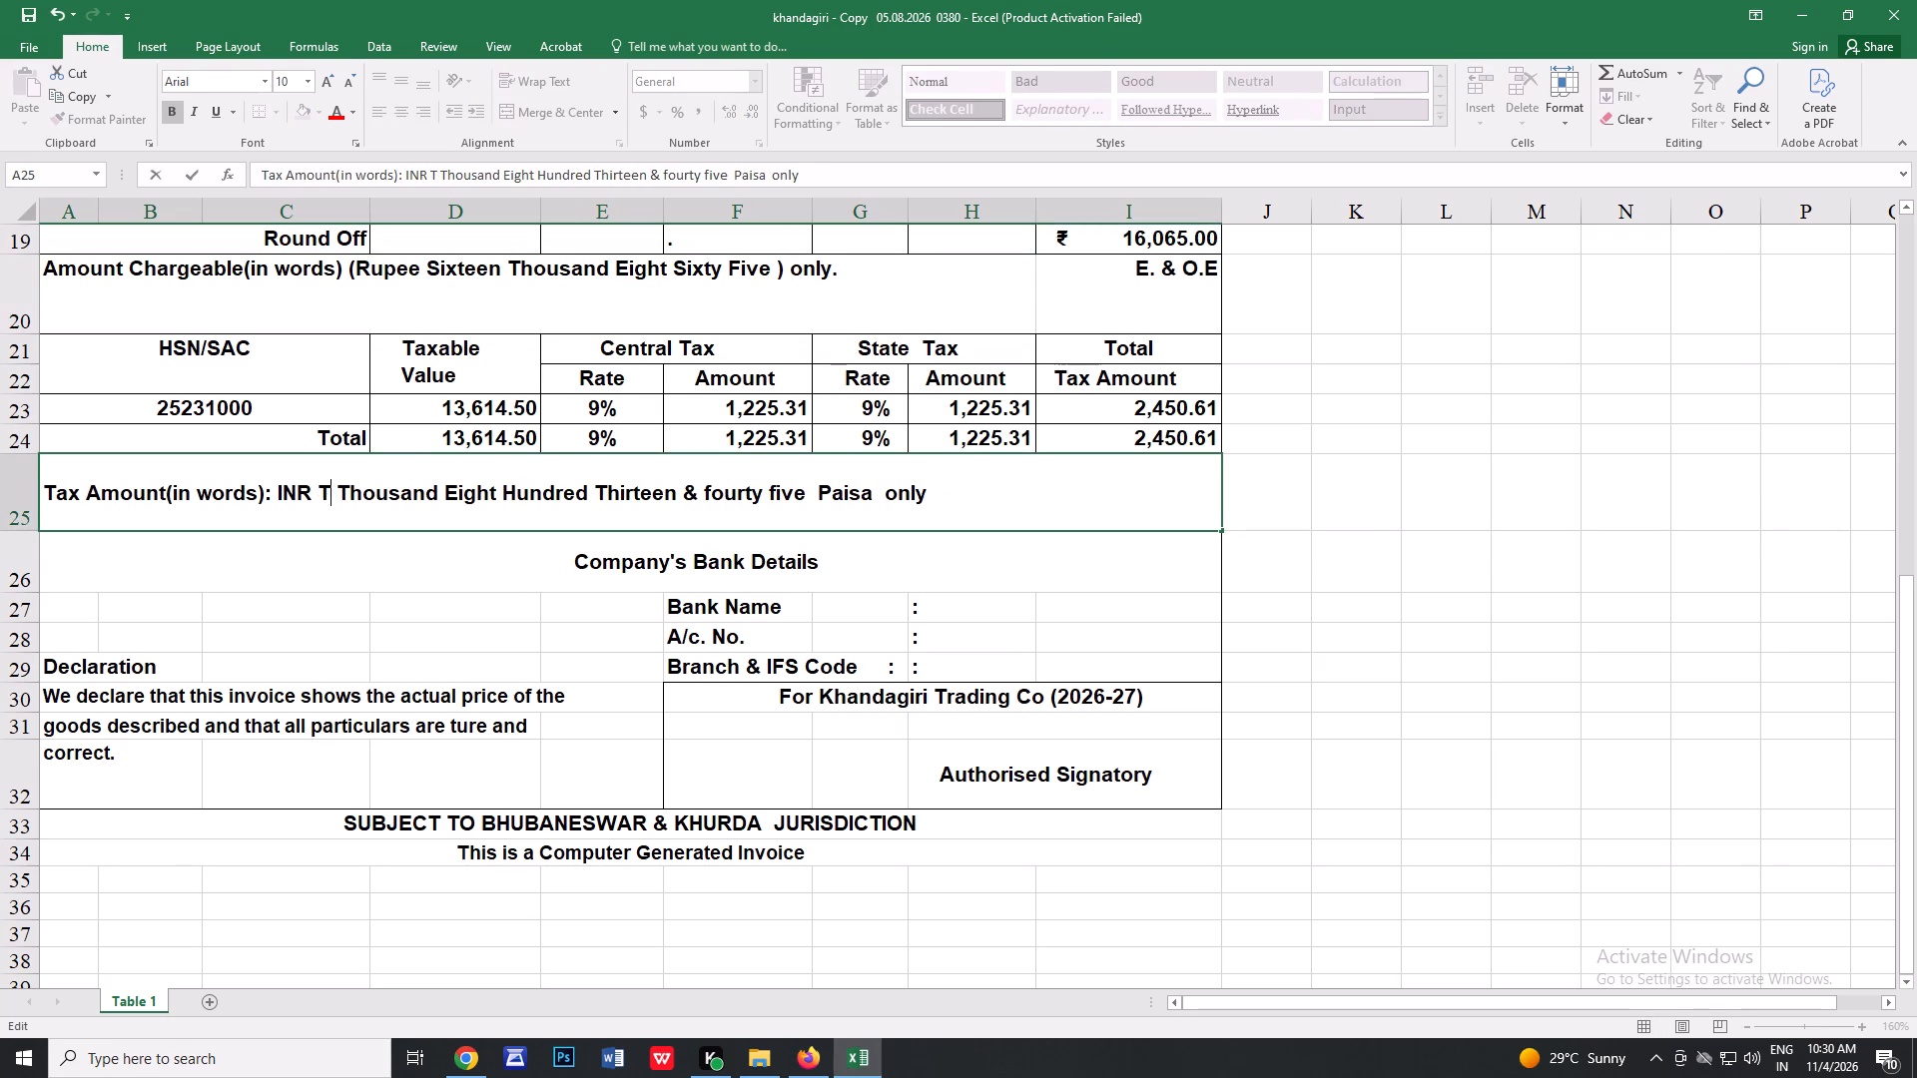
{"action": "type", "text": "wo"}
{"action": "key", "text": "Right"}
{"action": "key", "text": "Right"}
{"action": "key", "text": "Right"}
{"action": "key", "text": "Right"}
{"action": "key", "text": "Right"}
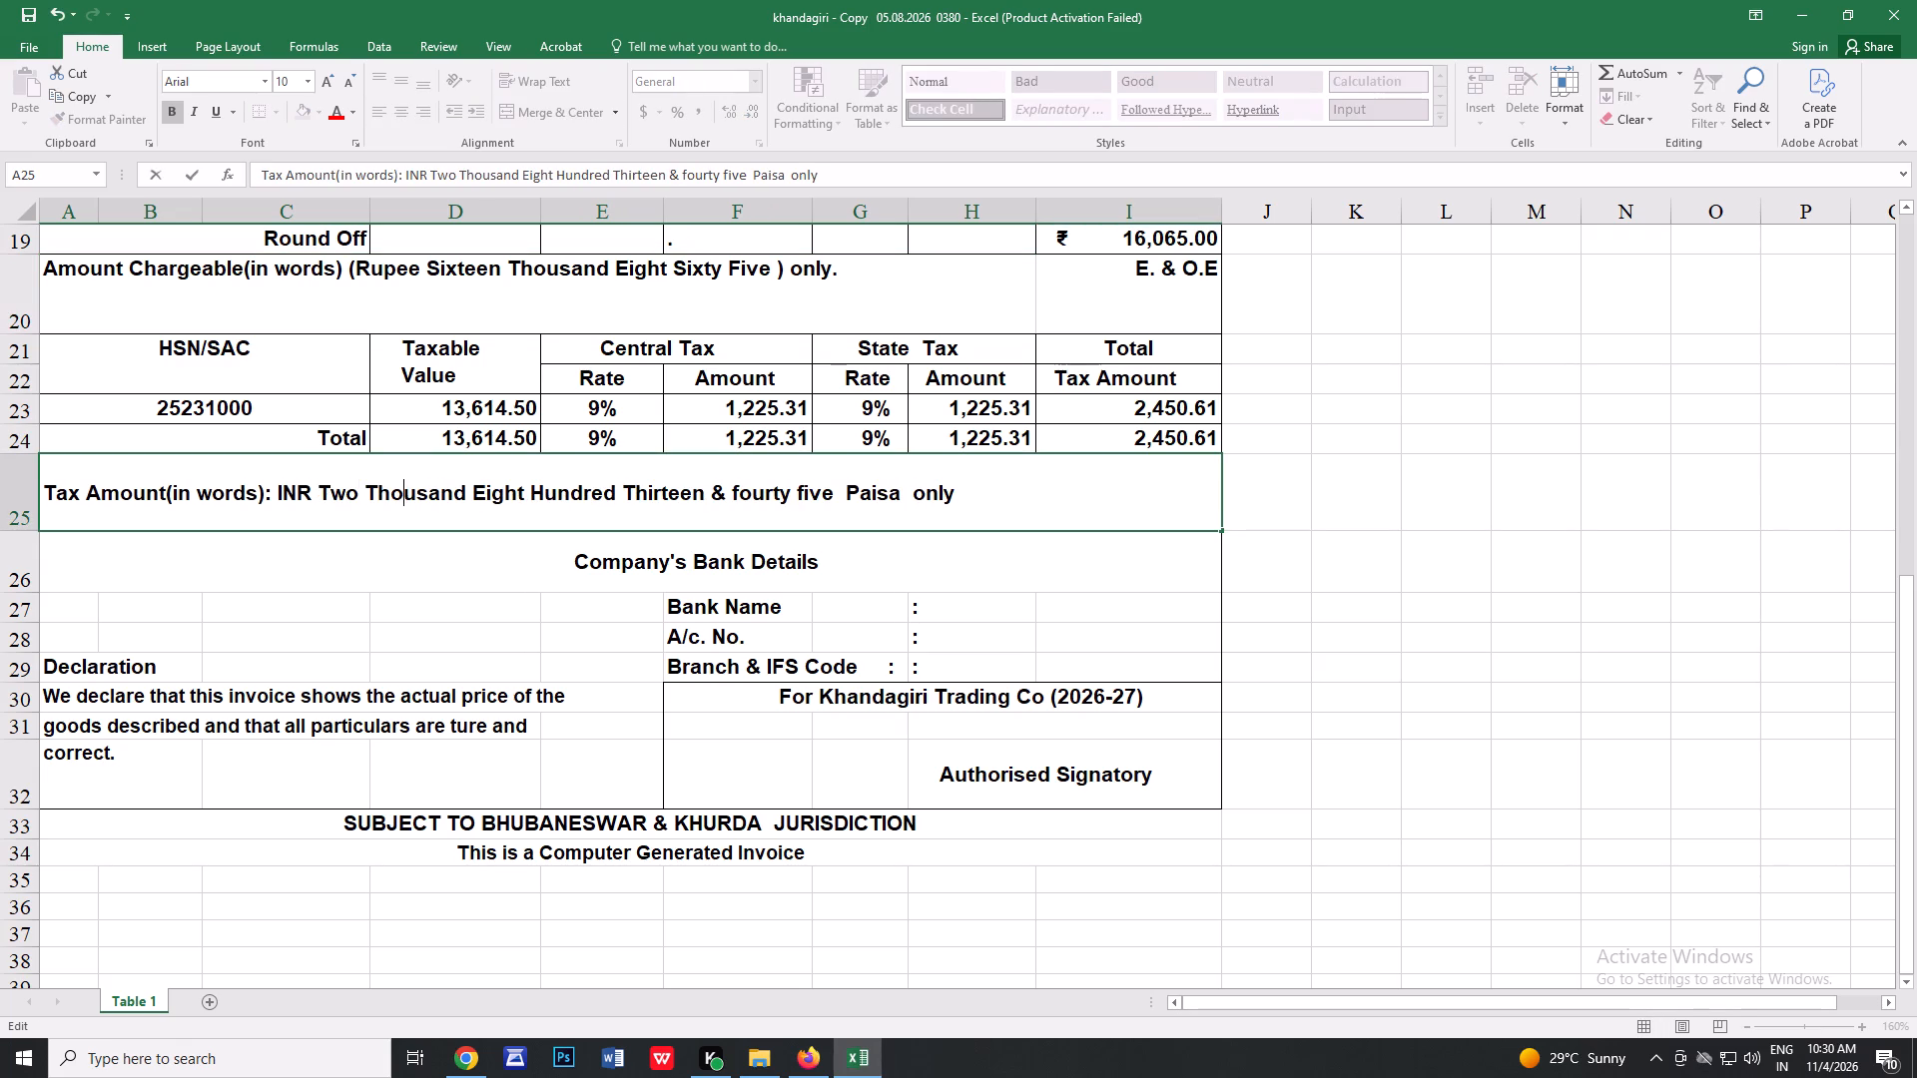
{"action": "key", "text": "Right"}
{"action": "key", "text": "Right"}
{"action": "key", "text": "Right"}
{"action": "key", "text": "Right"}
{"action": "key", "text": "Right"}
{"action": "key", "text": "Right"}
{"action": "key", "text": "Right"}
{"action": "key", "text": "Right"}
{"action": "key", "text": "Right"}
{"action": "key", "text": "Right"}
{"action": "key", "text": "Right"}
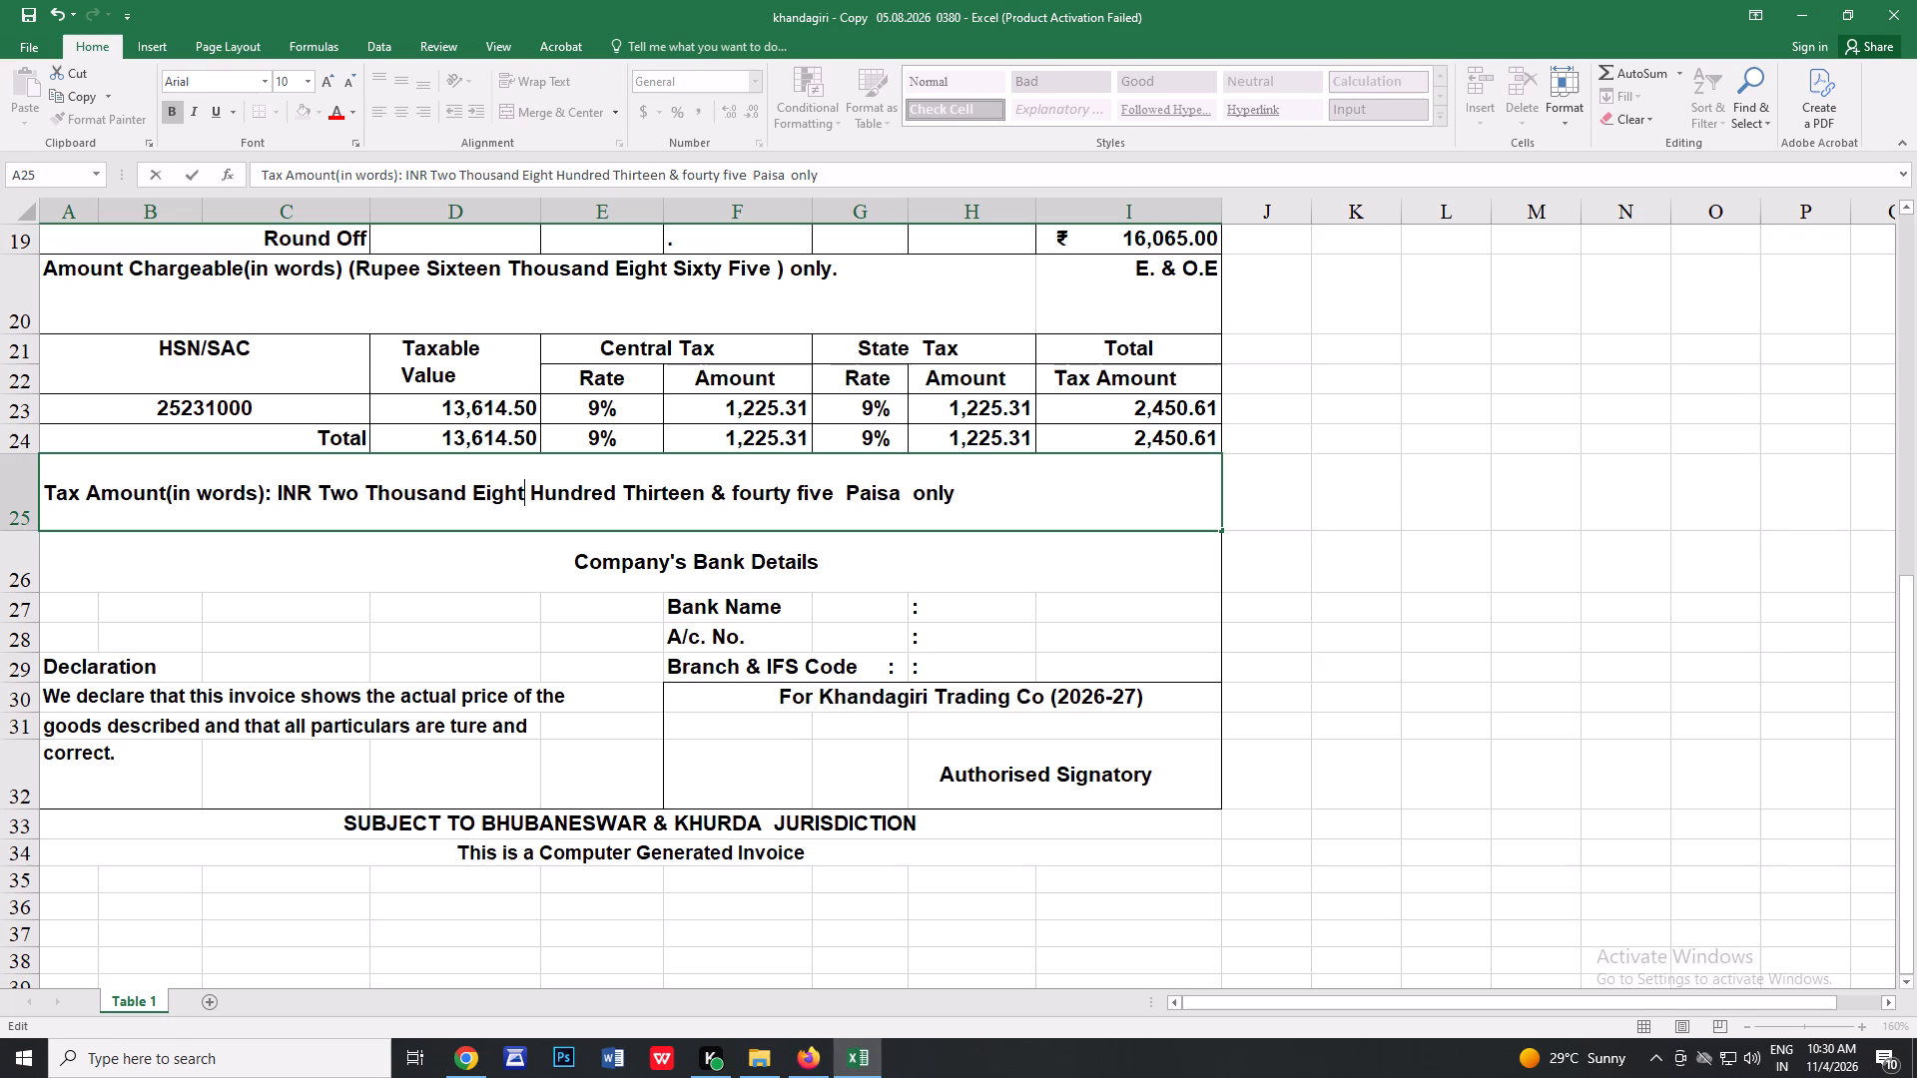
{"action": "key", "text": "Left"}
{"action": "key", "text": "BackSpace"}
{"action": "key", "text": "BackSpace"}
{"action": "key", "text": "BackSpace"}
{"action": "key", "text": "BackSpace"}
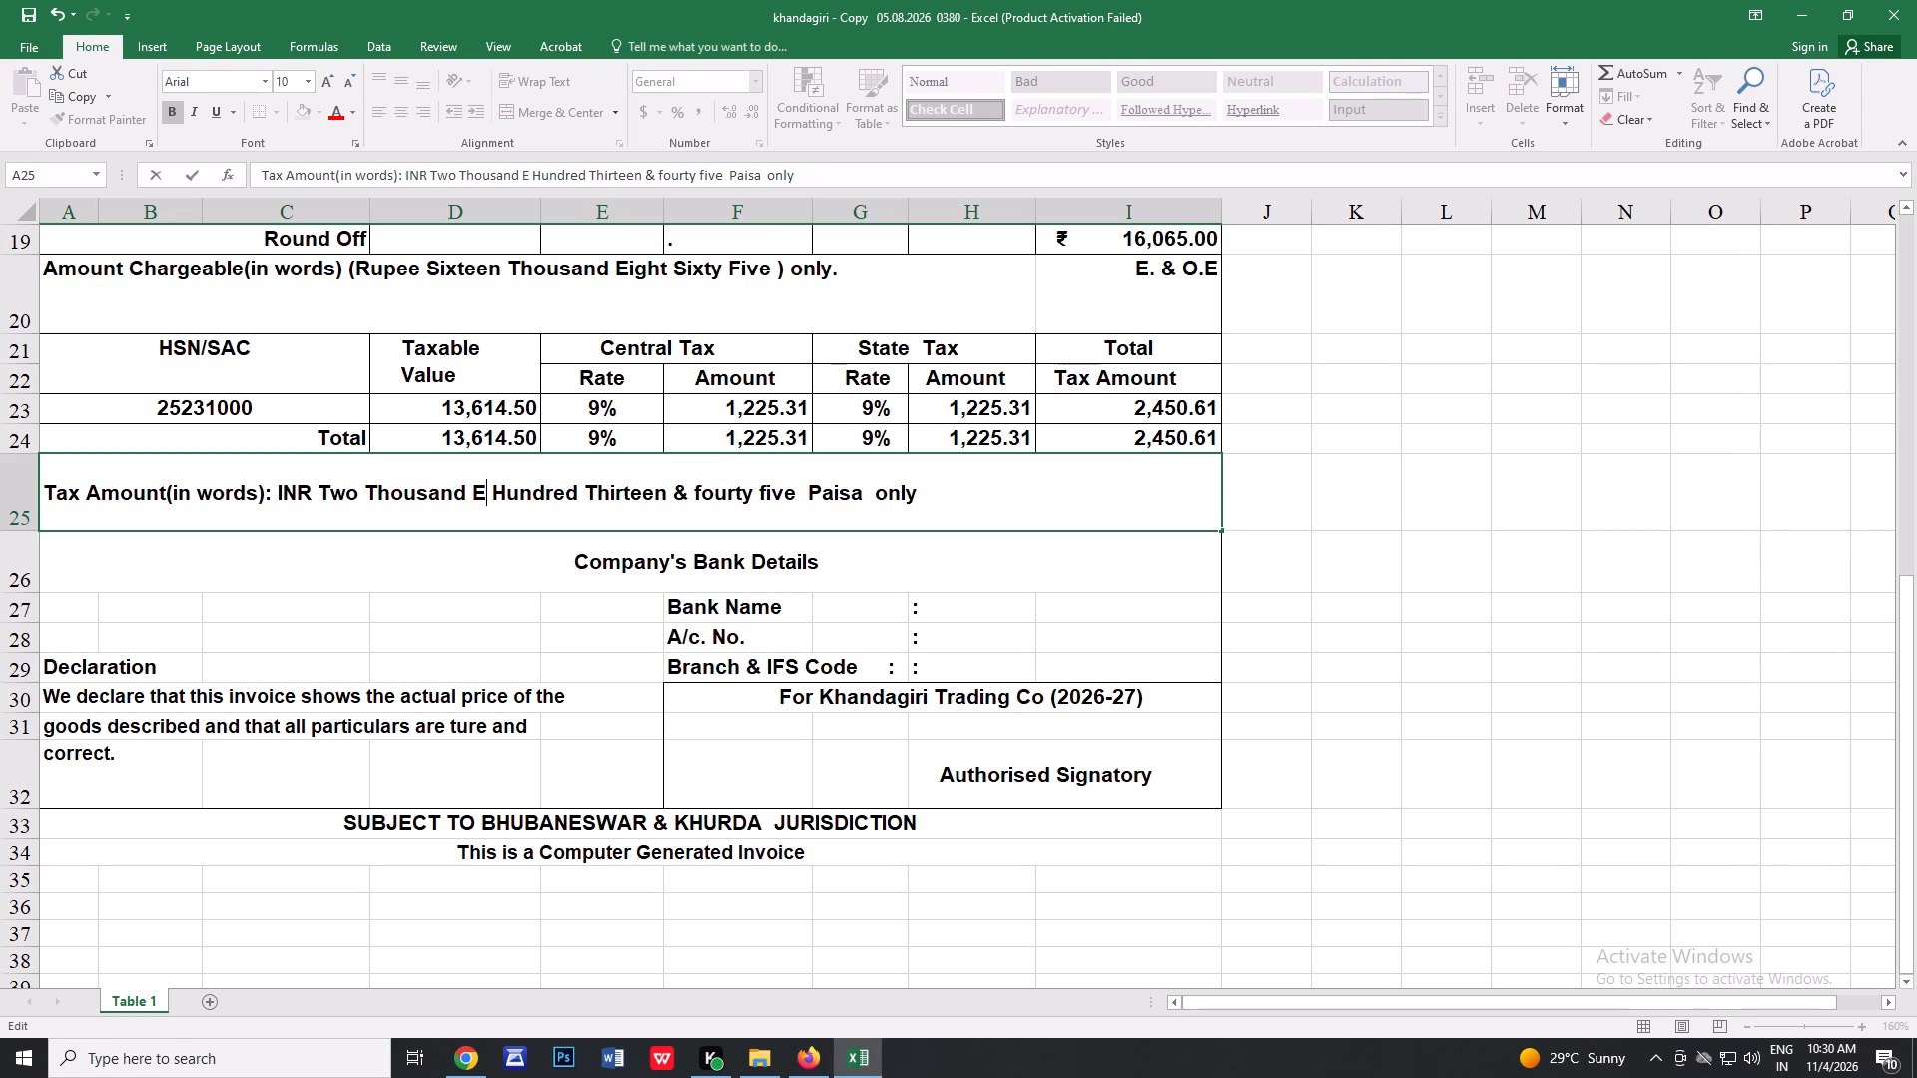
{"action": "key", "text": "BackSpace"}
{"action": "type", "text": "our"}
Replace the word after Hundred in the Tax Amount (in words) line with Fifty.
{"action": "key", "text": "Right"}
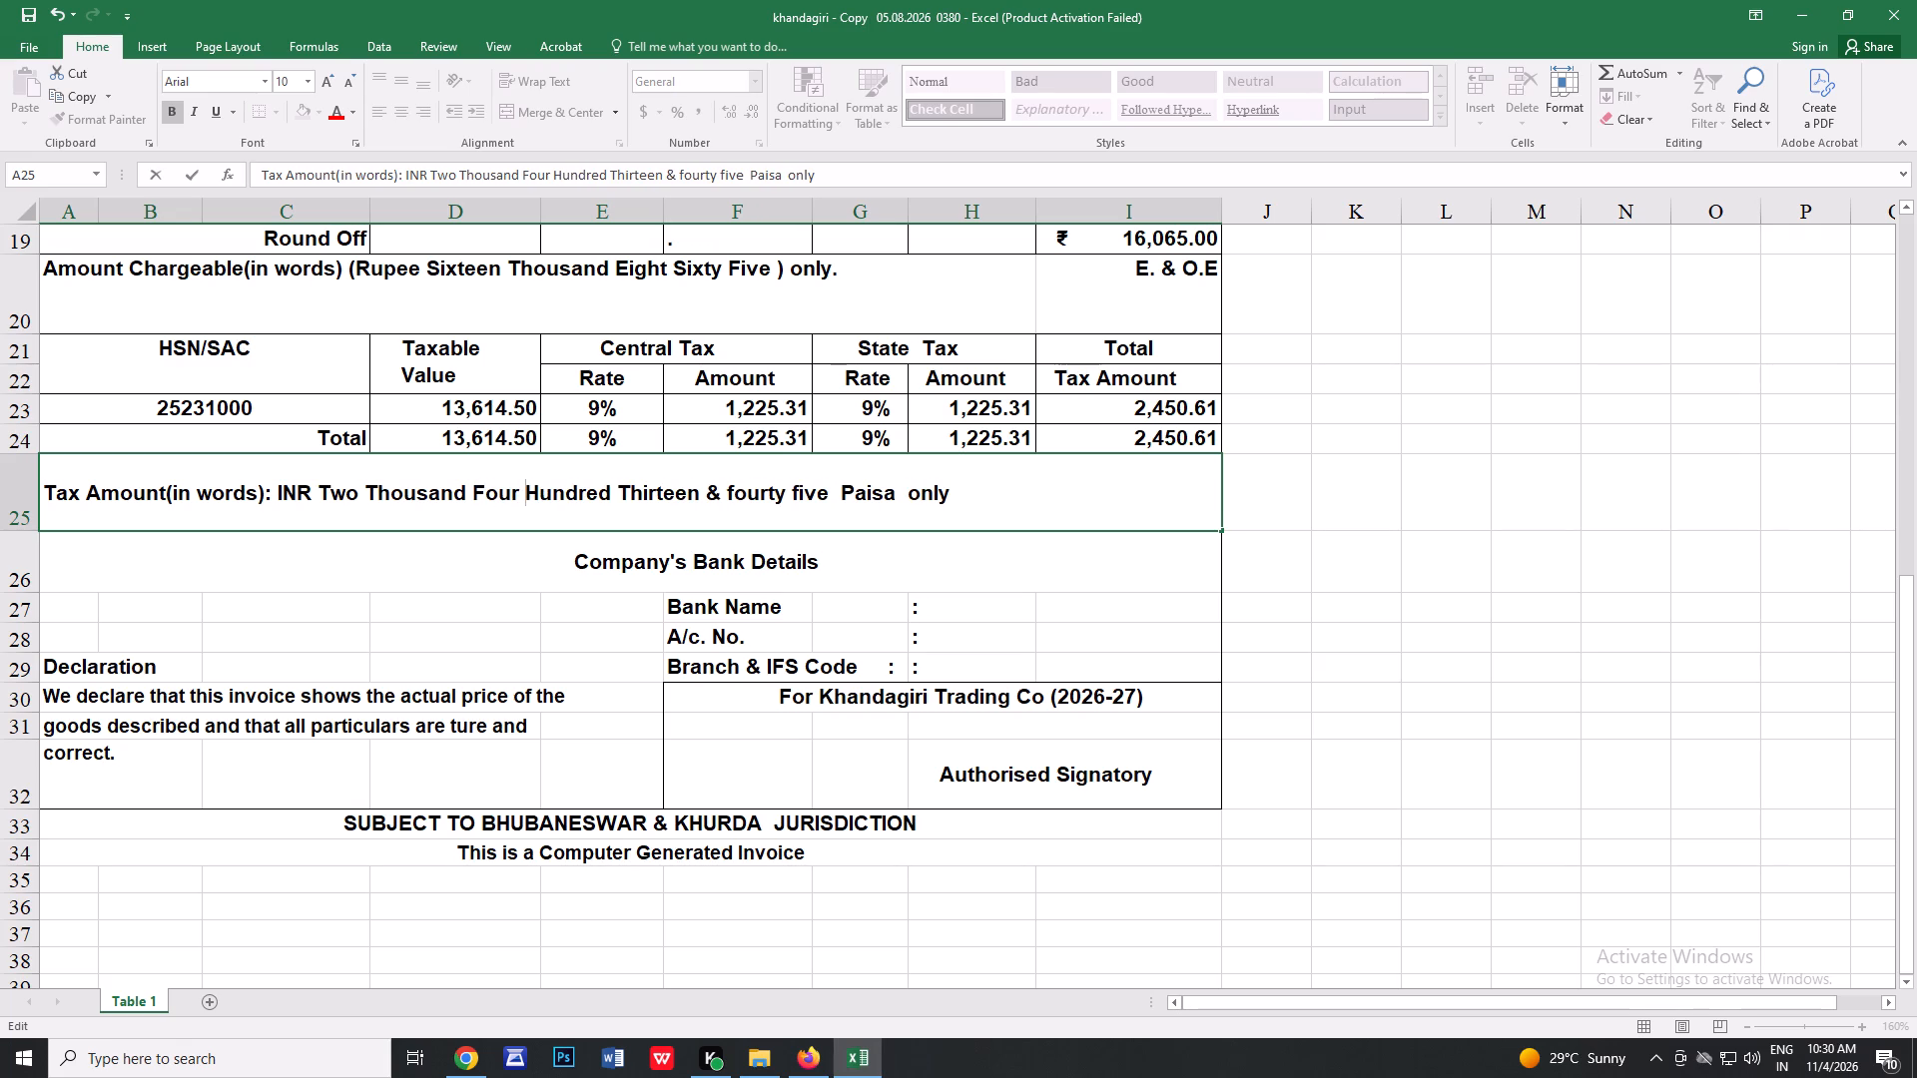
{"action": "key", "text": "Right"}
{"action": "key", "text": "Right"}
{"action": "key", "text": "Right"}
{"action": "key", "text": "Right"}
{"action": "key", "text": "Right"}
{"action": "key", "text": "Right"}
{"action": "key", "text": "Right"}
{"action": "key", "text": "Right"}
{"action": "key", "text": "Right"}
{"action": "key", "text": "Right"}
{"action": "key", "text": "Right"}
{"action": "key", "text": "Right"}
{"action": "key", "text": "Right"}
{"action": "key", "text": "Right"}
{"action": "key", "text": "Right"}
{"action": "key", "text": "Right"}
{"action": "key", "text": "Right"}
{"action": "key", "text": "Left"}
{"action": "key", "text": "BackSpace"}
{"action": "key", "text": "BackSpace"}
{"action": "key", "text": "BackSpace"}
{"action": "key", "text": "BackSpace"}
{"action": "key", "text": "BackSpace"}
{"action": "key", "text": "BackSpace"}
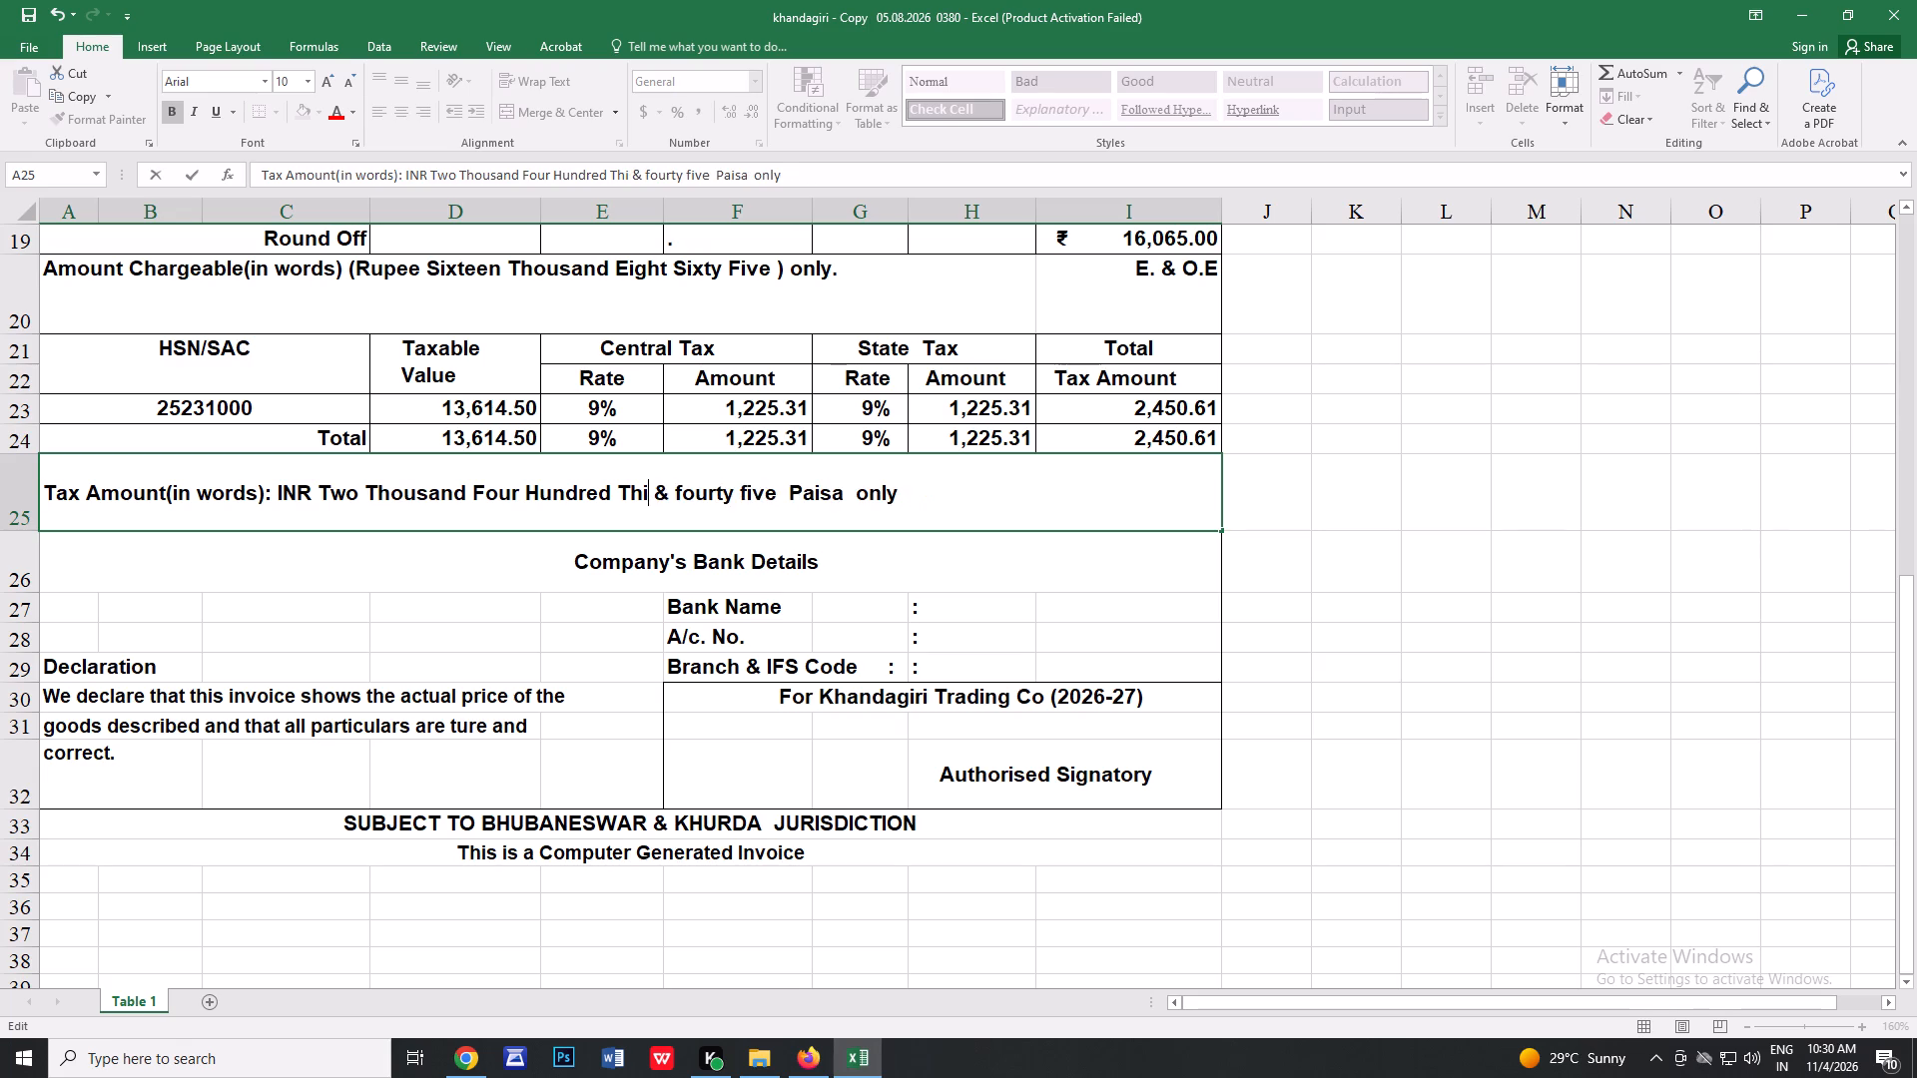
{"action": "key", "text": "BackSpace"}
{"action": "key", "text": "BackSpace"}
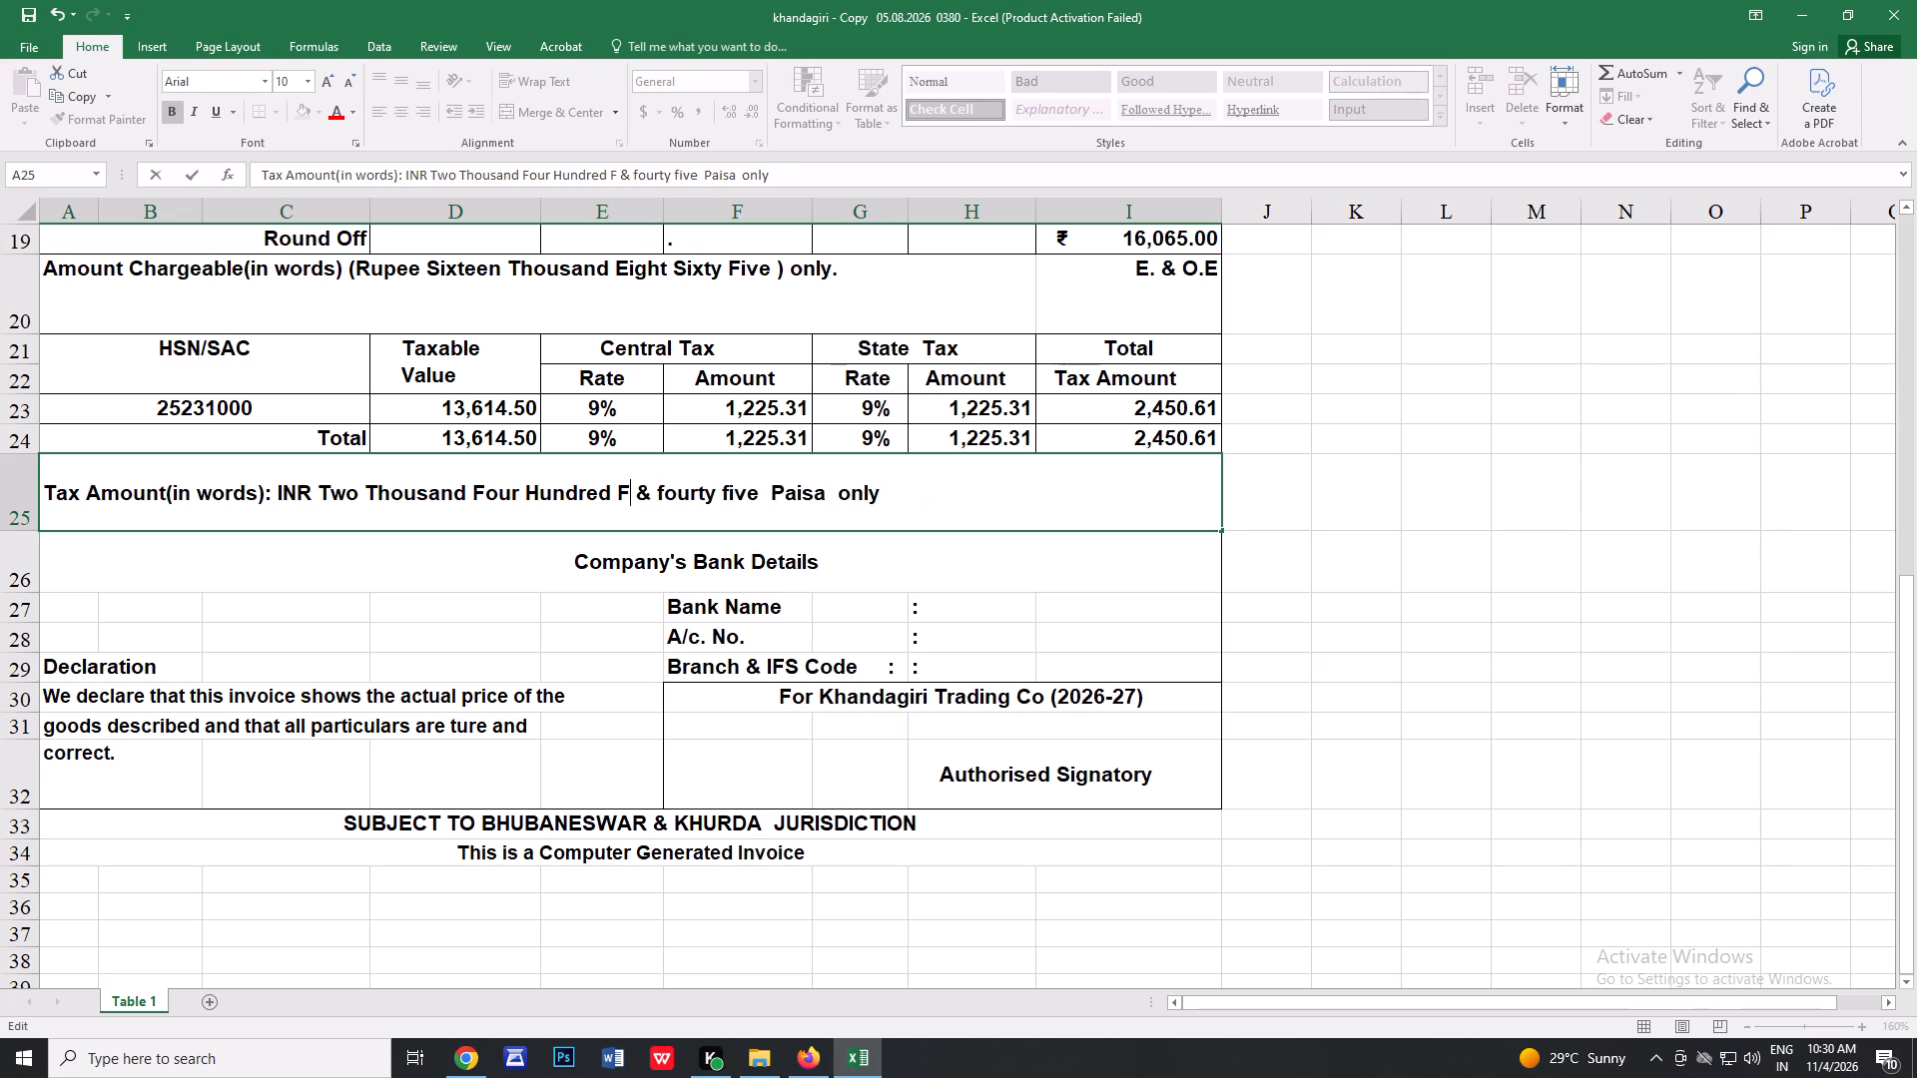
{"action": "type", "text": "ifty"}
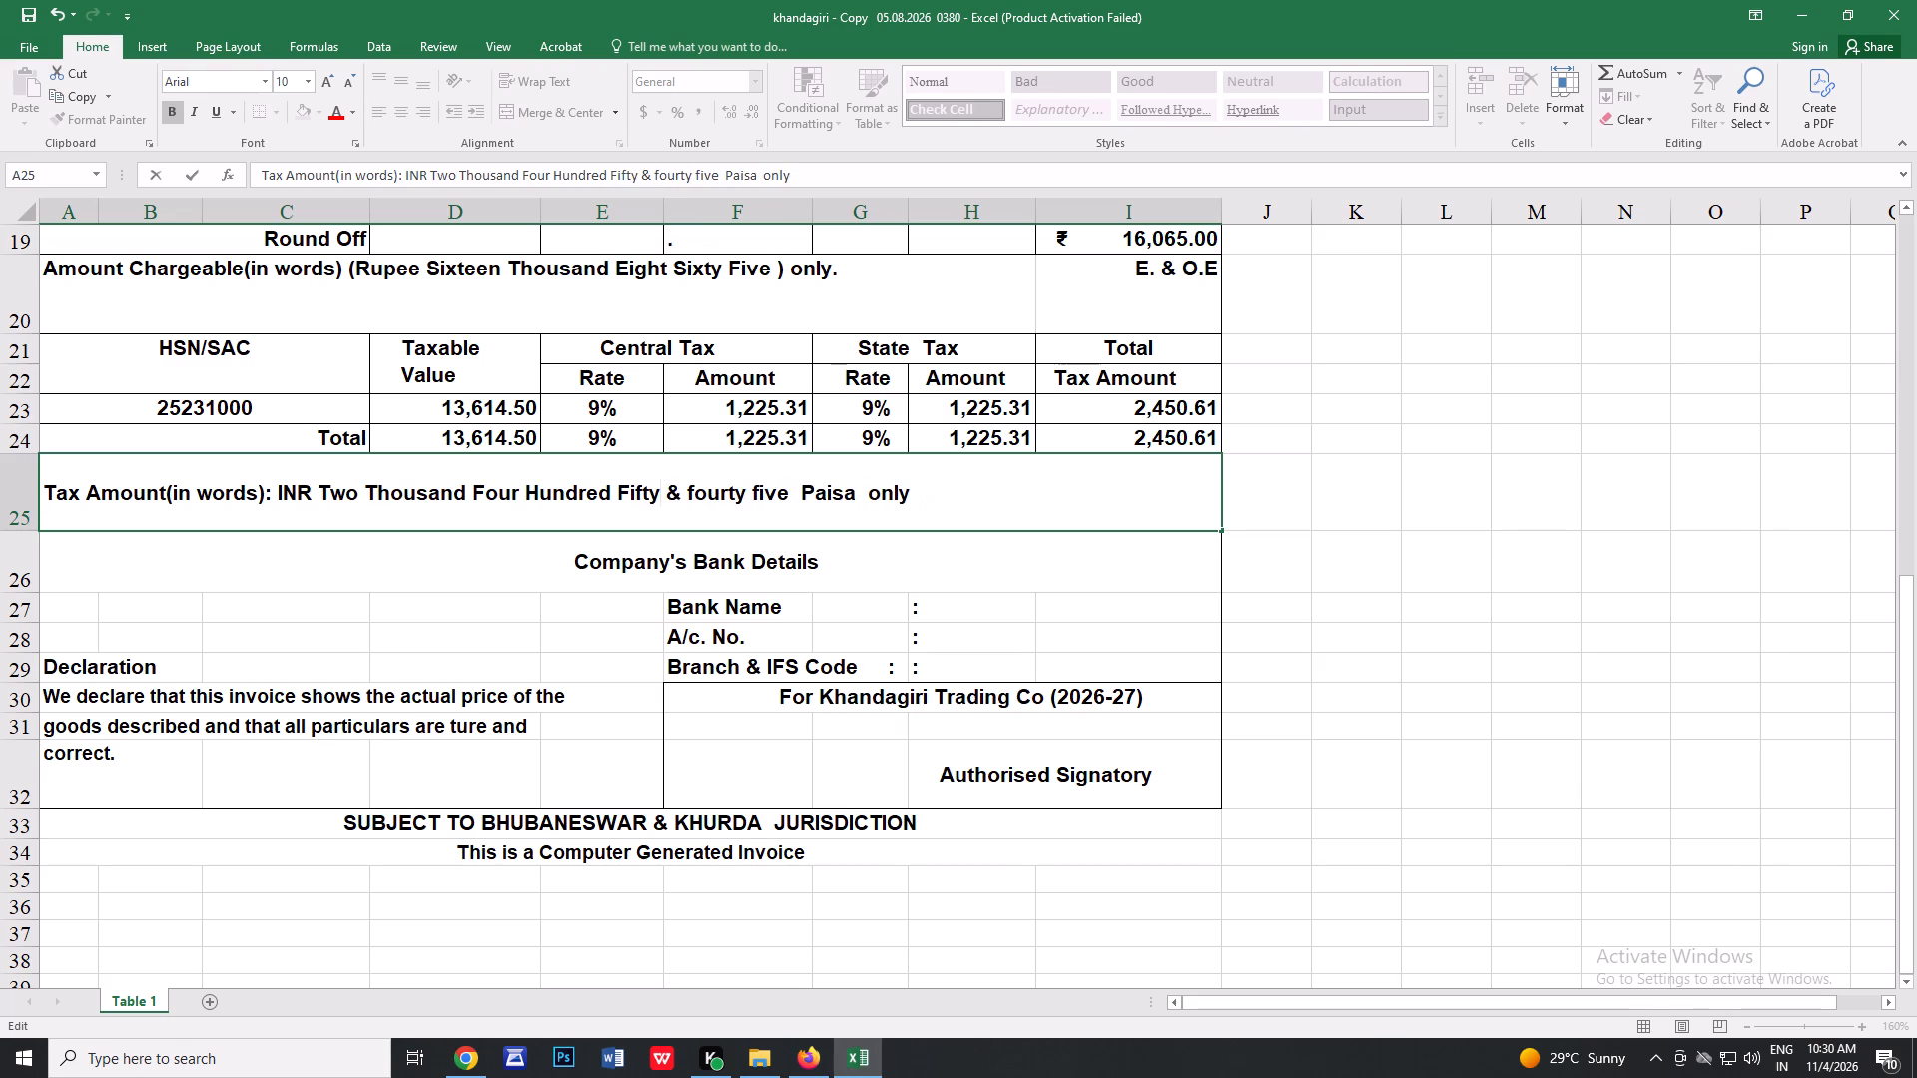
Change the Paisa figure in the Tax Amount (in words) line to sixty one.
{"action": "key", "text": "Right"}
{"action": "key", "text": "Right"}
{"action": "key", "text": "Right"}
{"action": "key", "text": "Right"}
{"action": "key", "text": "Right"}
{"action": "key", "text": "Right"}
{"action": "key", "text": "Right"}
{"action": "key", "text": "Right"}
{"action": "key", "text": "Right"}
{"action": "key", "text": "Right"}
{"action": "key", "text": "Right"}
{"action": "key", "text": "Right"}
{"action": "key", "text": "Right"}
{"action": "key", "text": "Right"}
{"action": "key", "text": "BackSpace"}
{"action": "key", "text": "BackSpace"}
{"action": "key", "text": "BackSpace"}
{"action": "key", "text": "BackSpace"}
{"action": "key", "text": "BackSpace"}
{"action": "key", "text": "BackSpace"}
{"action": "key", "text": "BackSpace"}
{"action": "key", "text": "BackSpace"}
{"action": "key", "text": "BackSpace"}
{"action": "key", "text": "BackSpace"}
{"action": "key", "text": "BackSpace"}
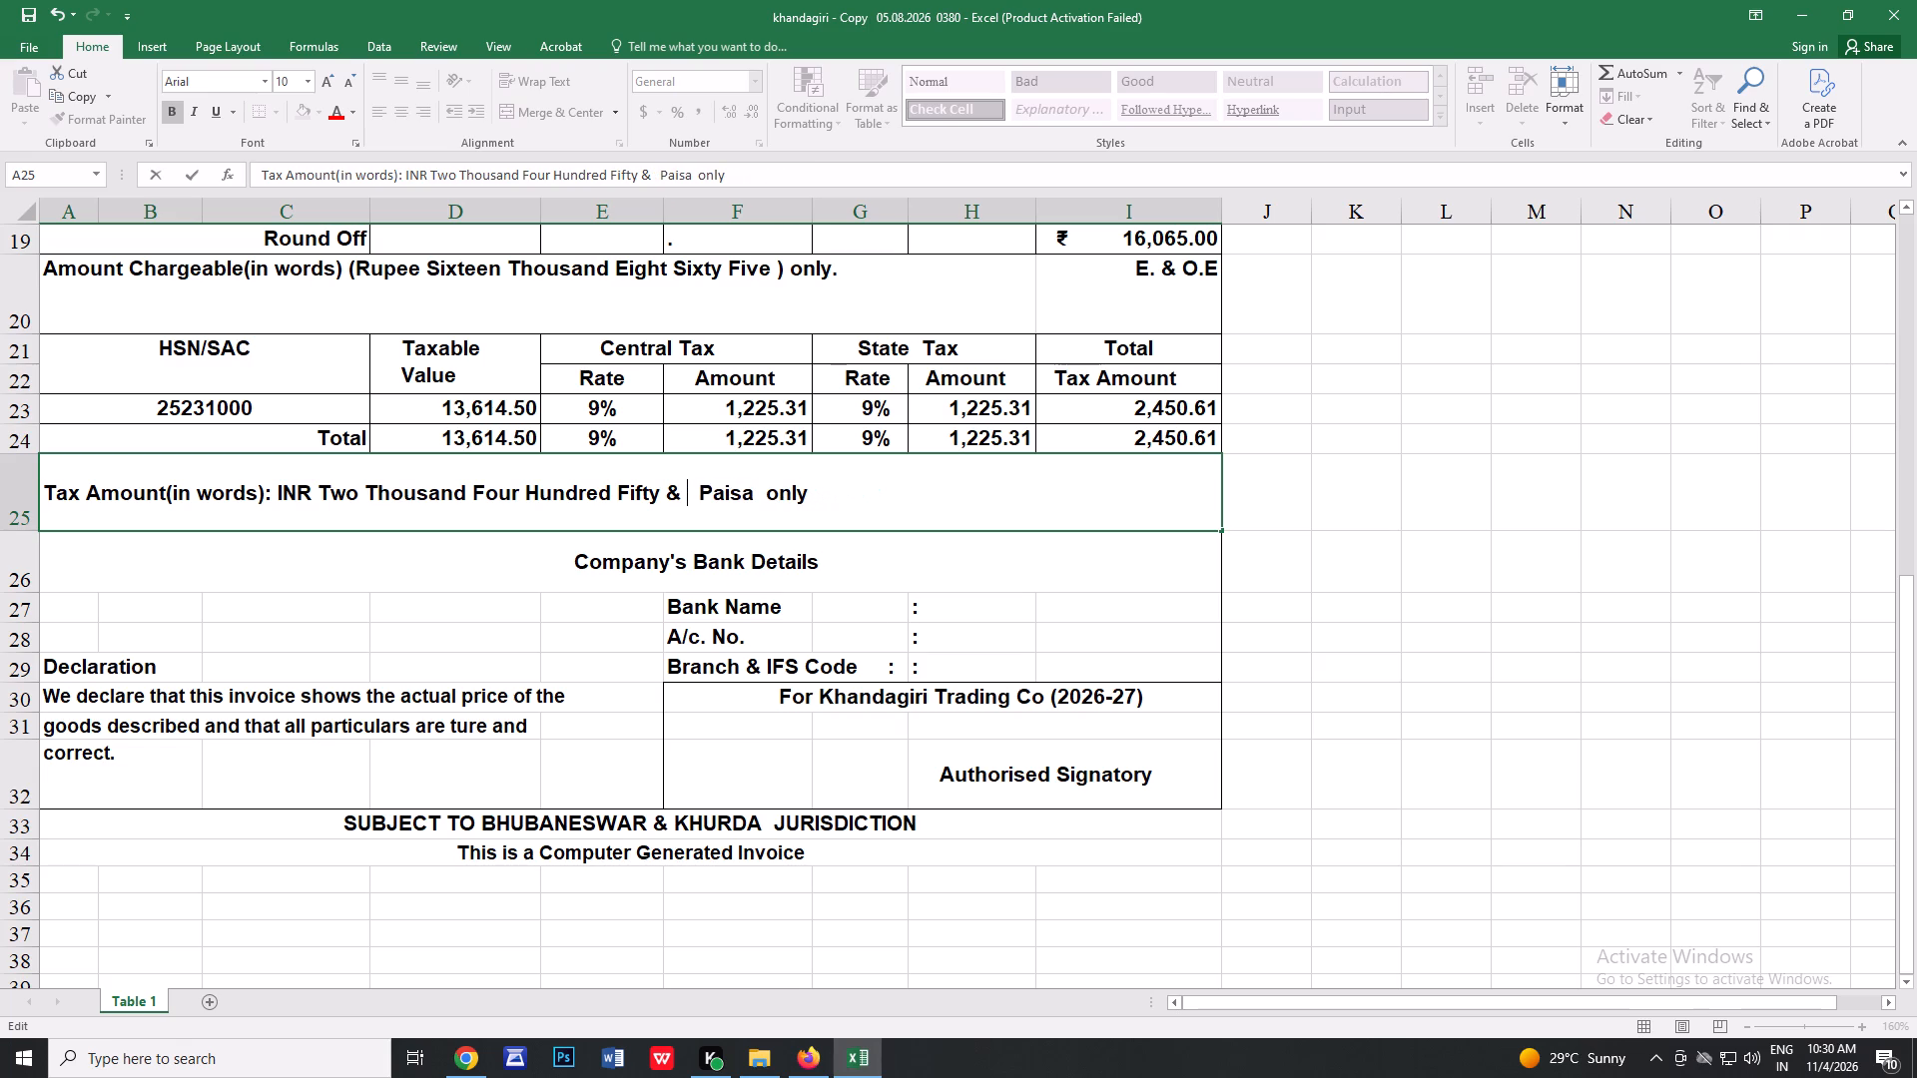
{"action": "type", "text": "sixty one"}
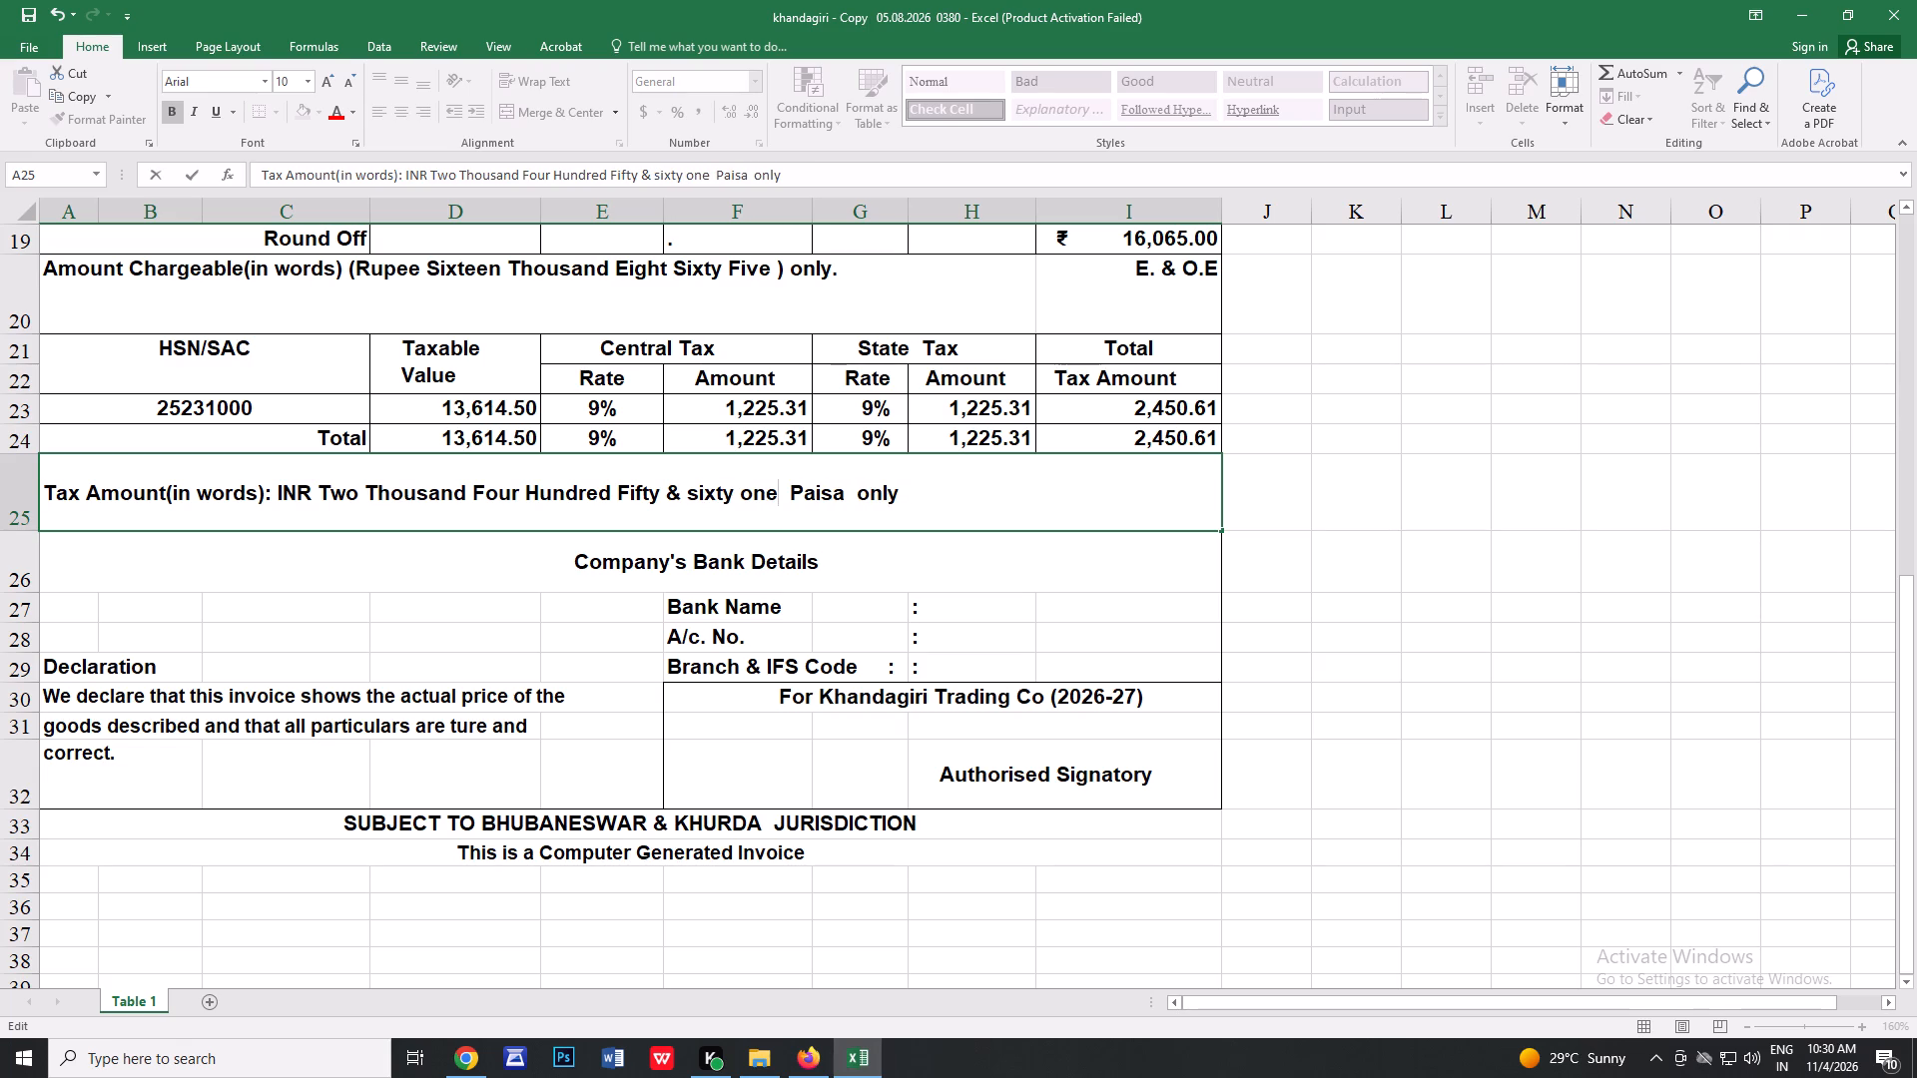
{"action": "left_click", "coordinate": [1450, 554]}
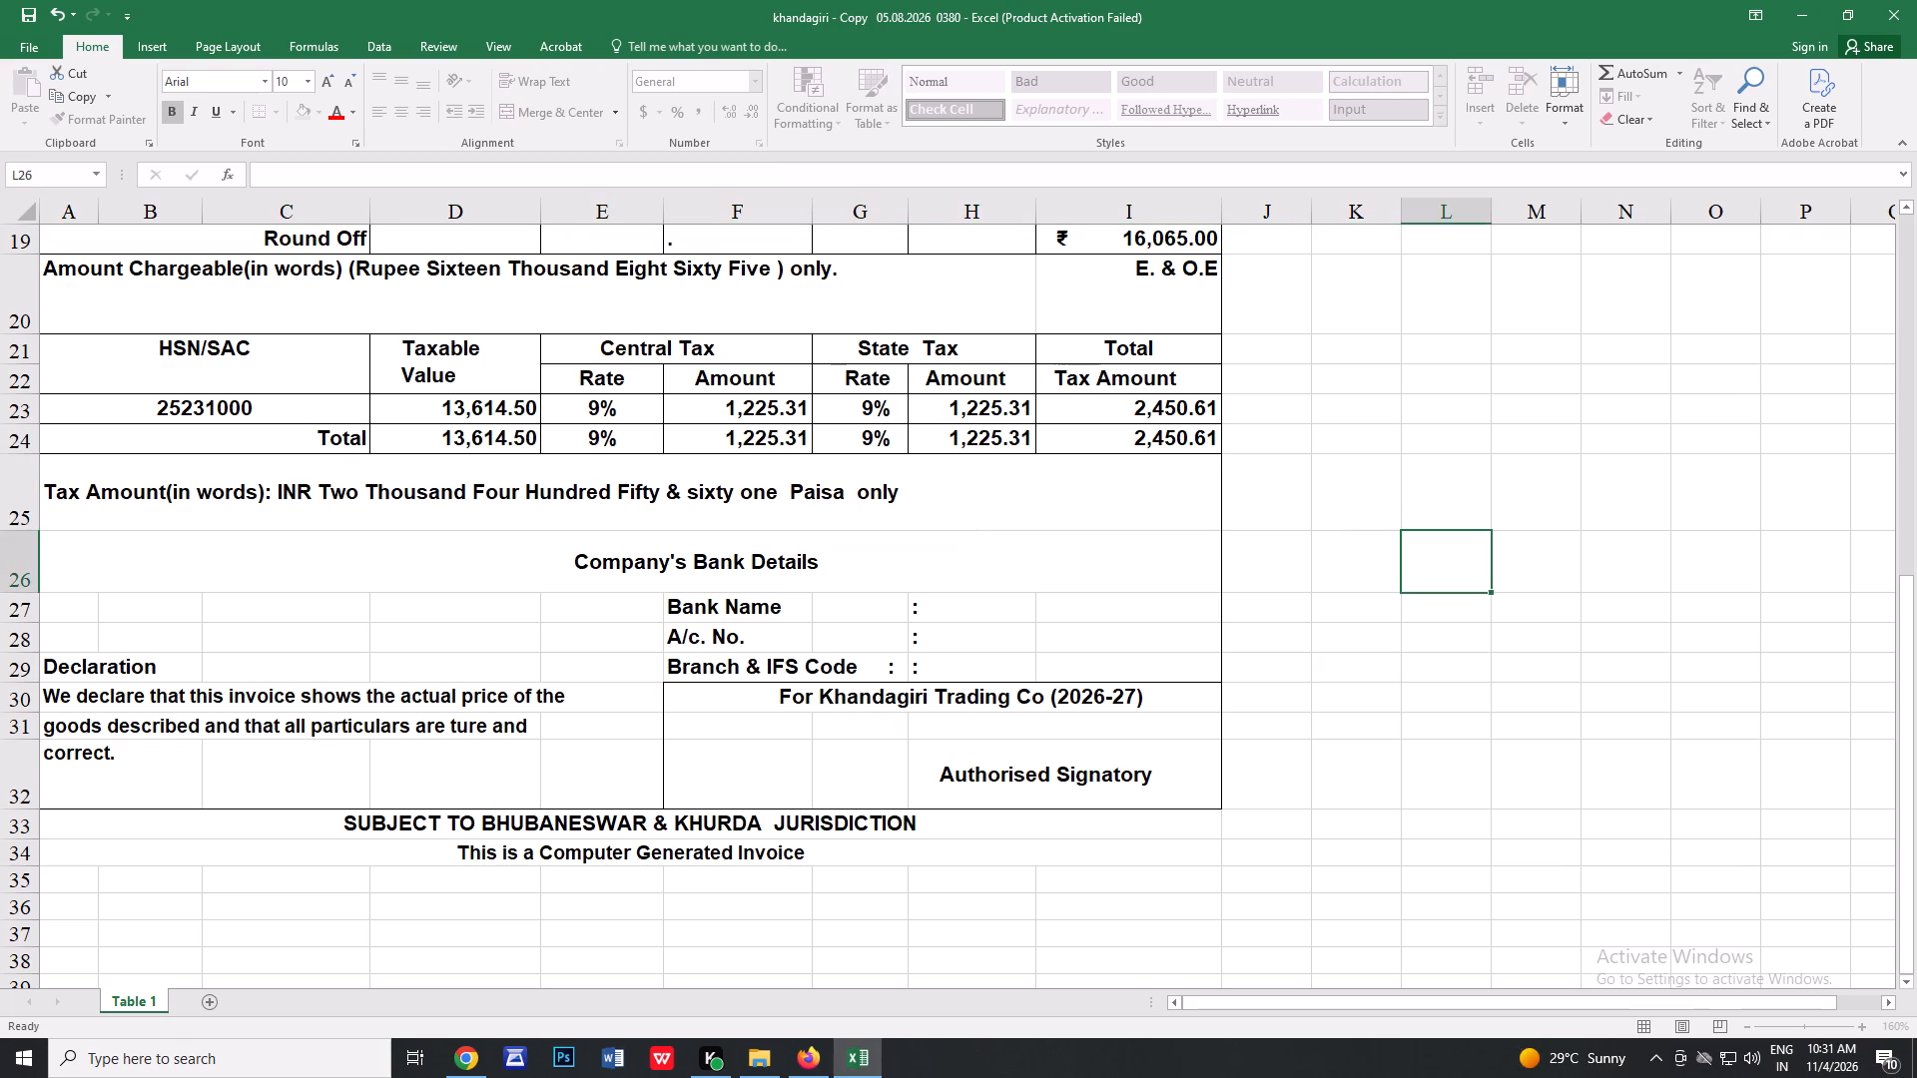
Print page 1 to 1 of the cement invoice in grayscale on the EPSON L3250 Series printer.
{"action": "key", "text": "ctrl+p"}
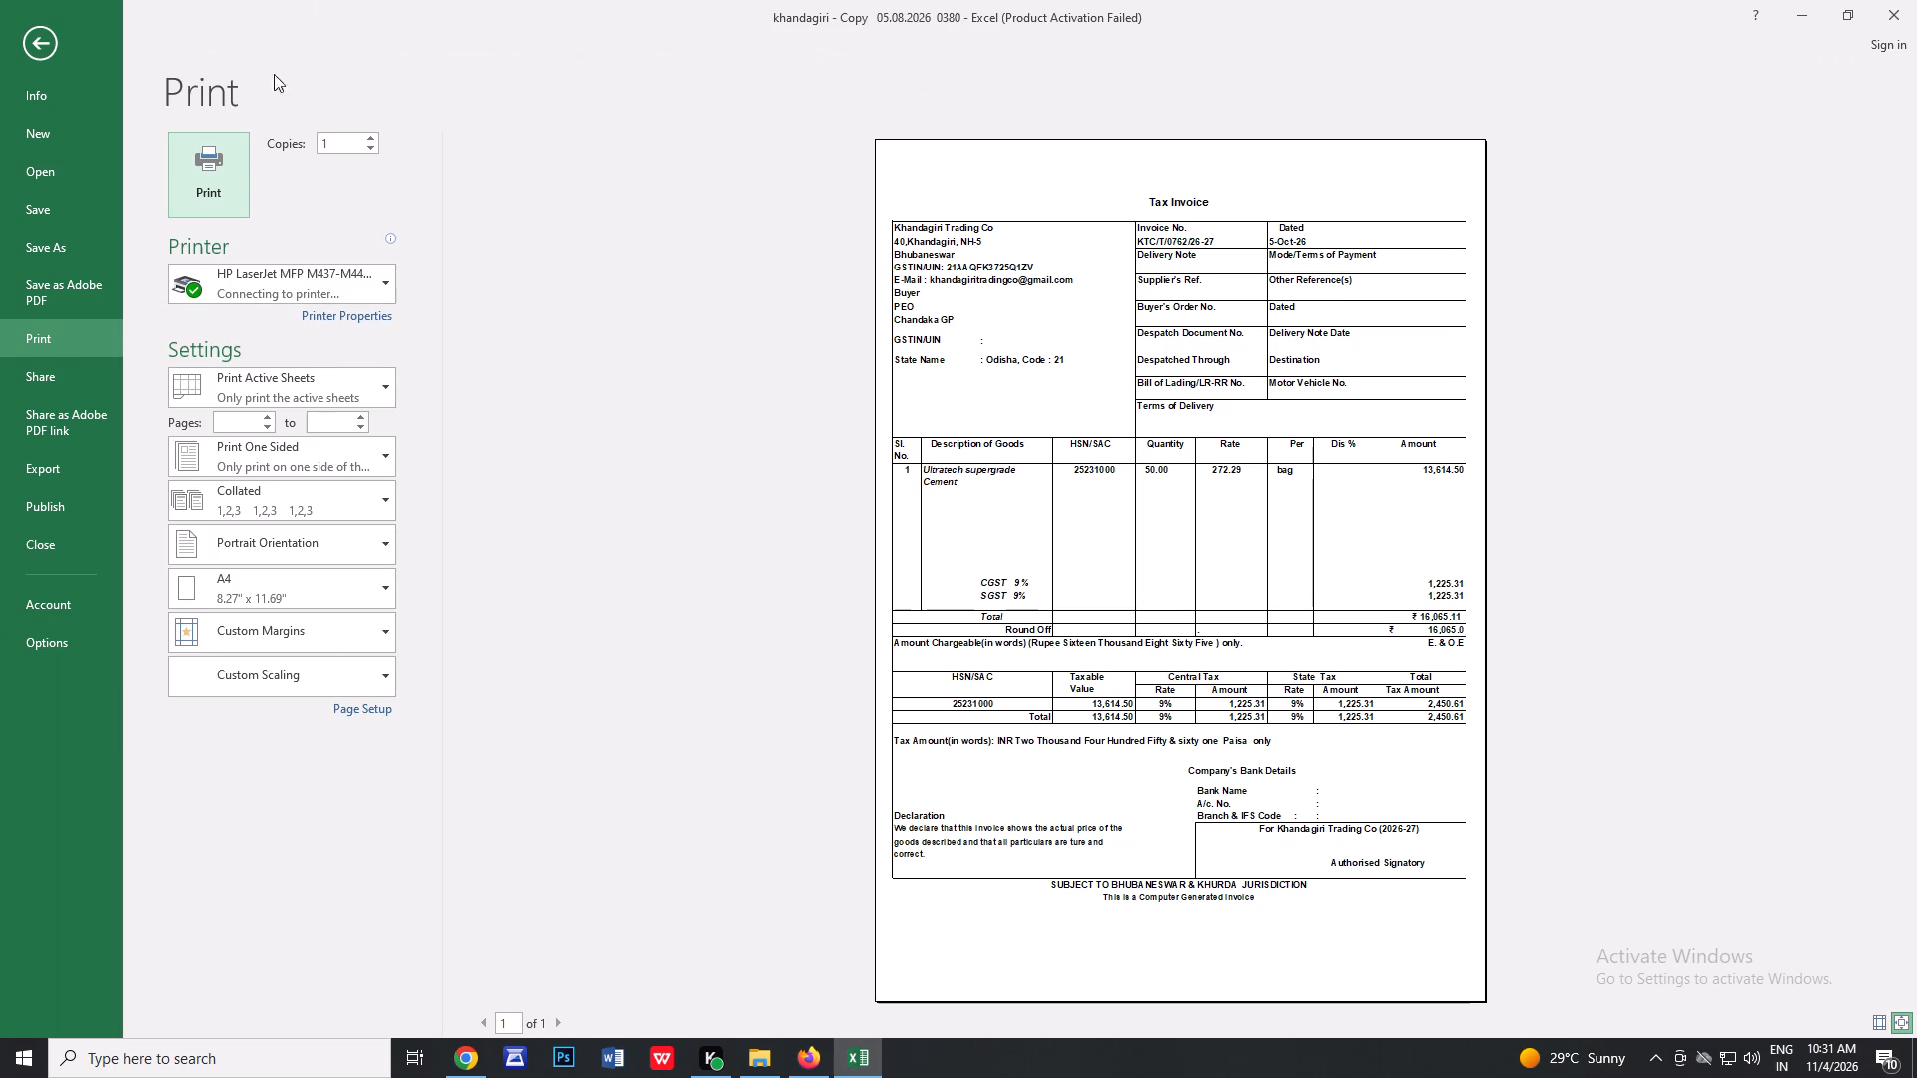
{"action": "left_click", "coordinate": [249, 290]}
{"action": "left_click", "coordinate": [247, 315]}
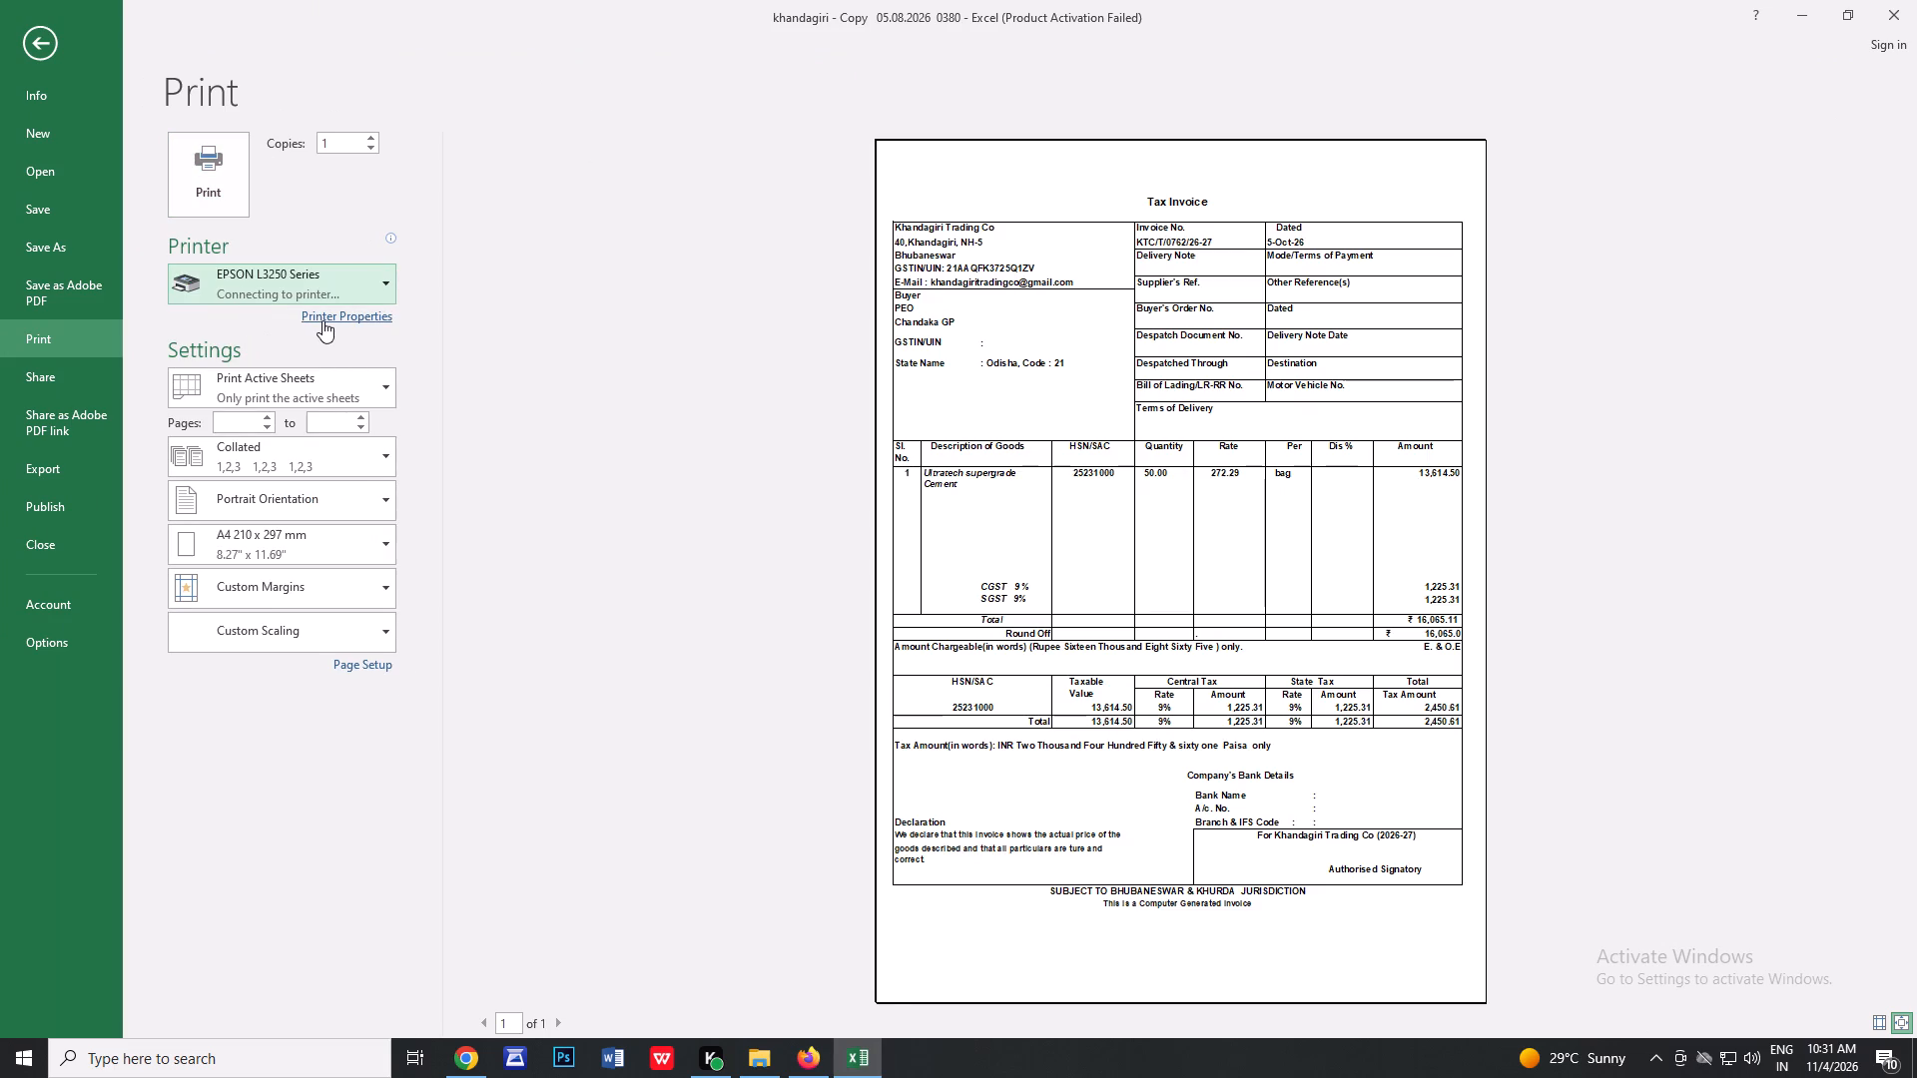
{"action": "left_click", "coordinate": [322, 320]}
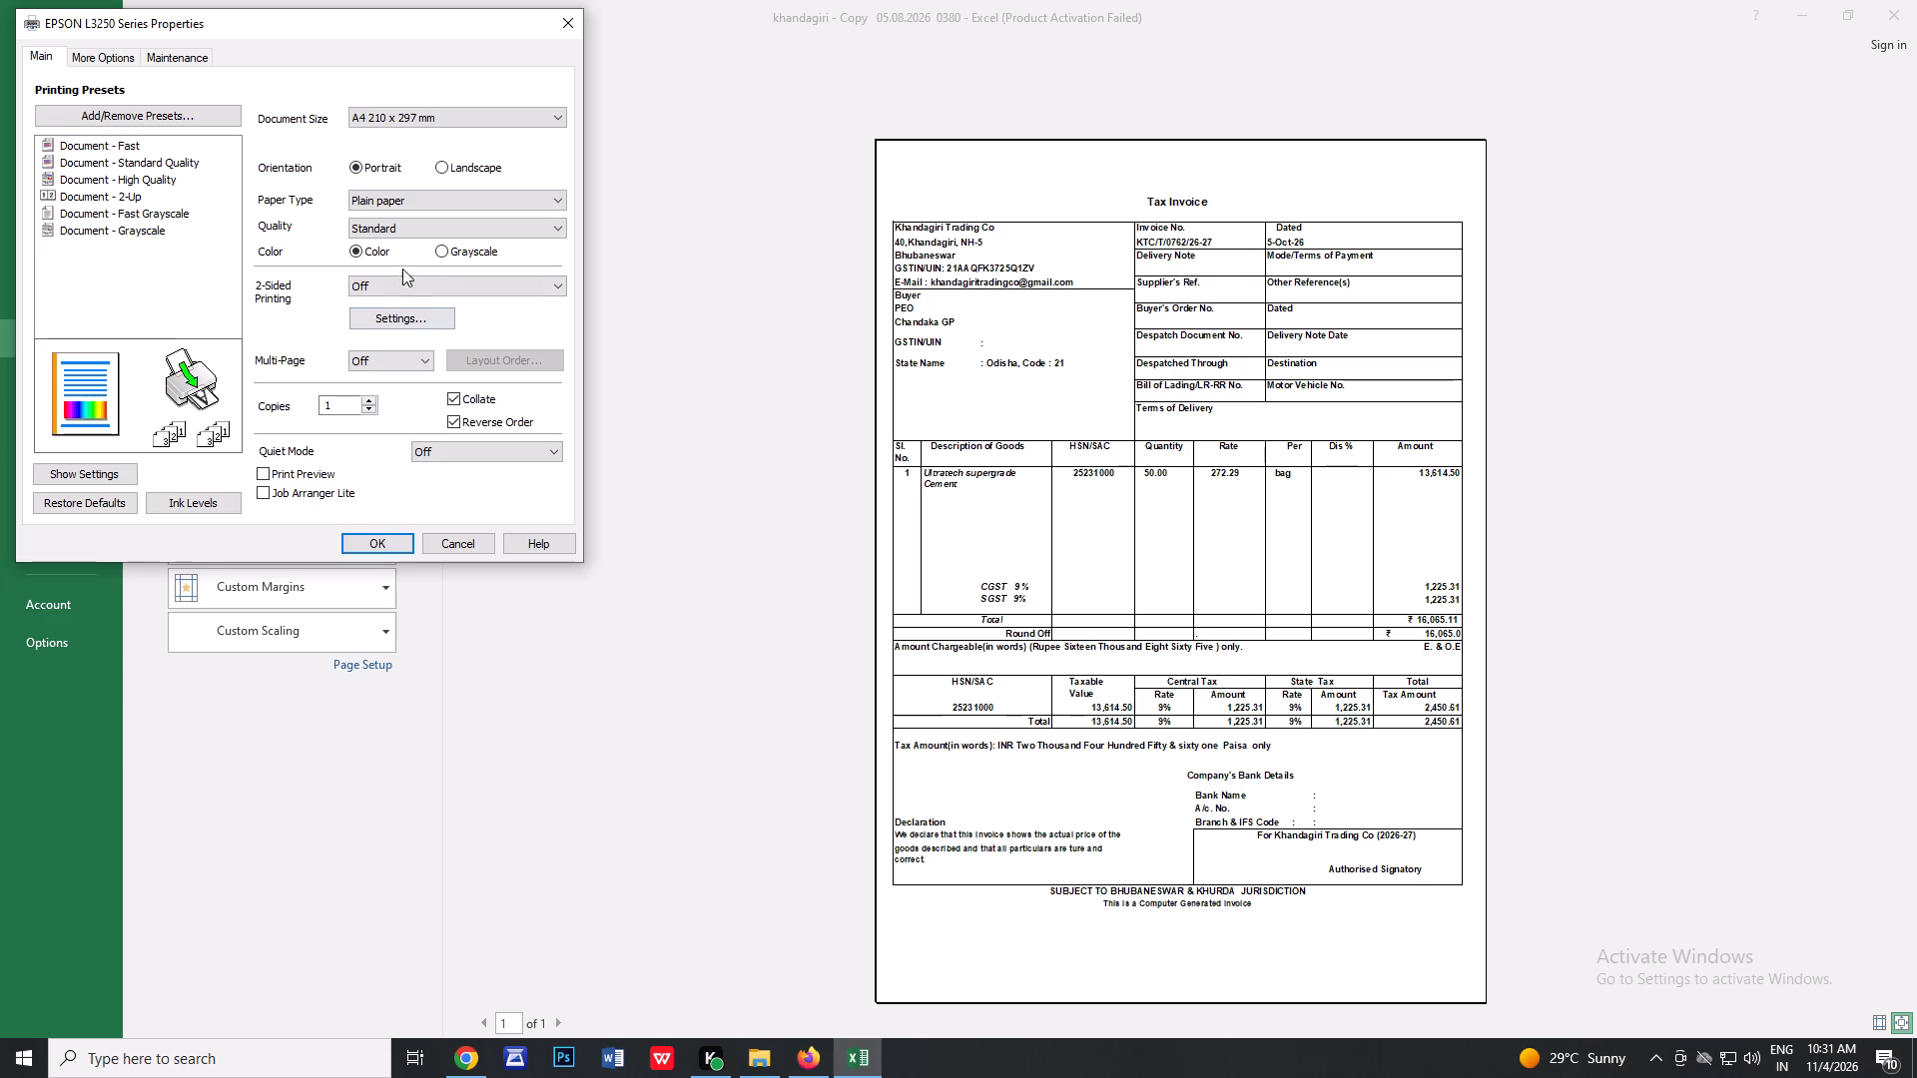
{"action": "left_click", "coordinate": [441, 249]}
{"action": "left_click", "coordinate": [364, 537]}
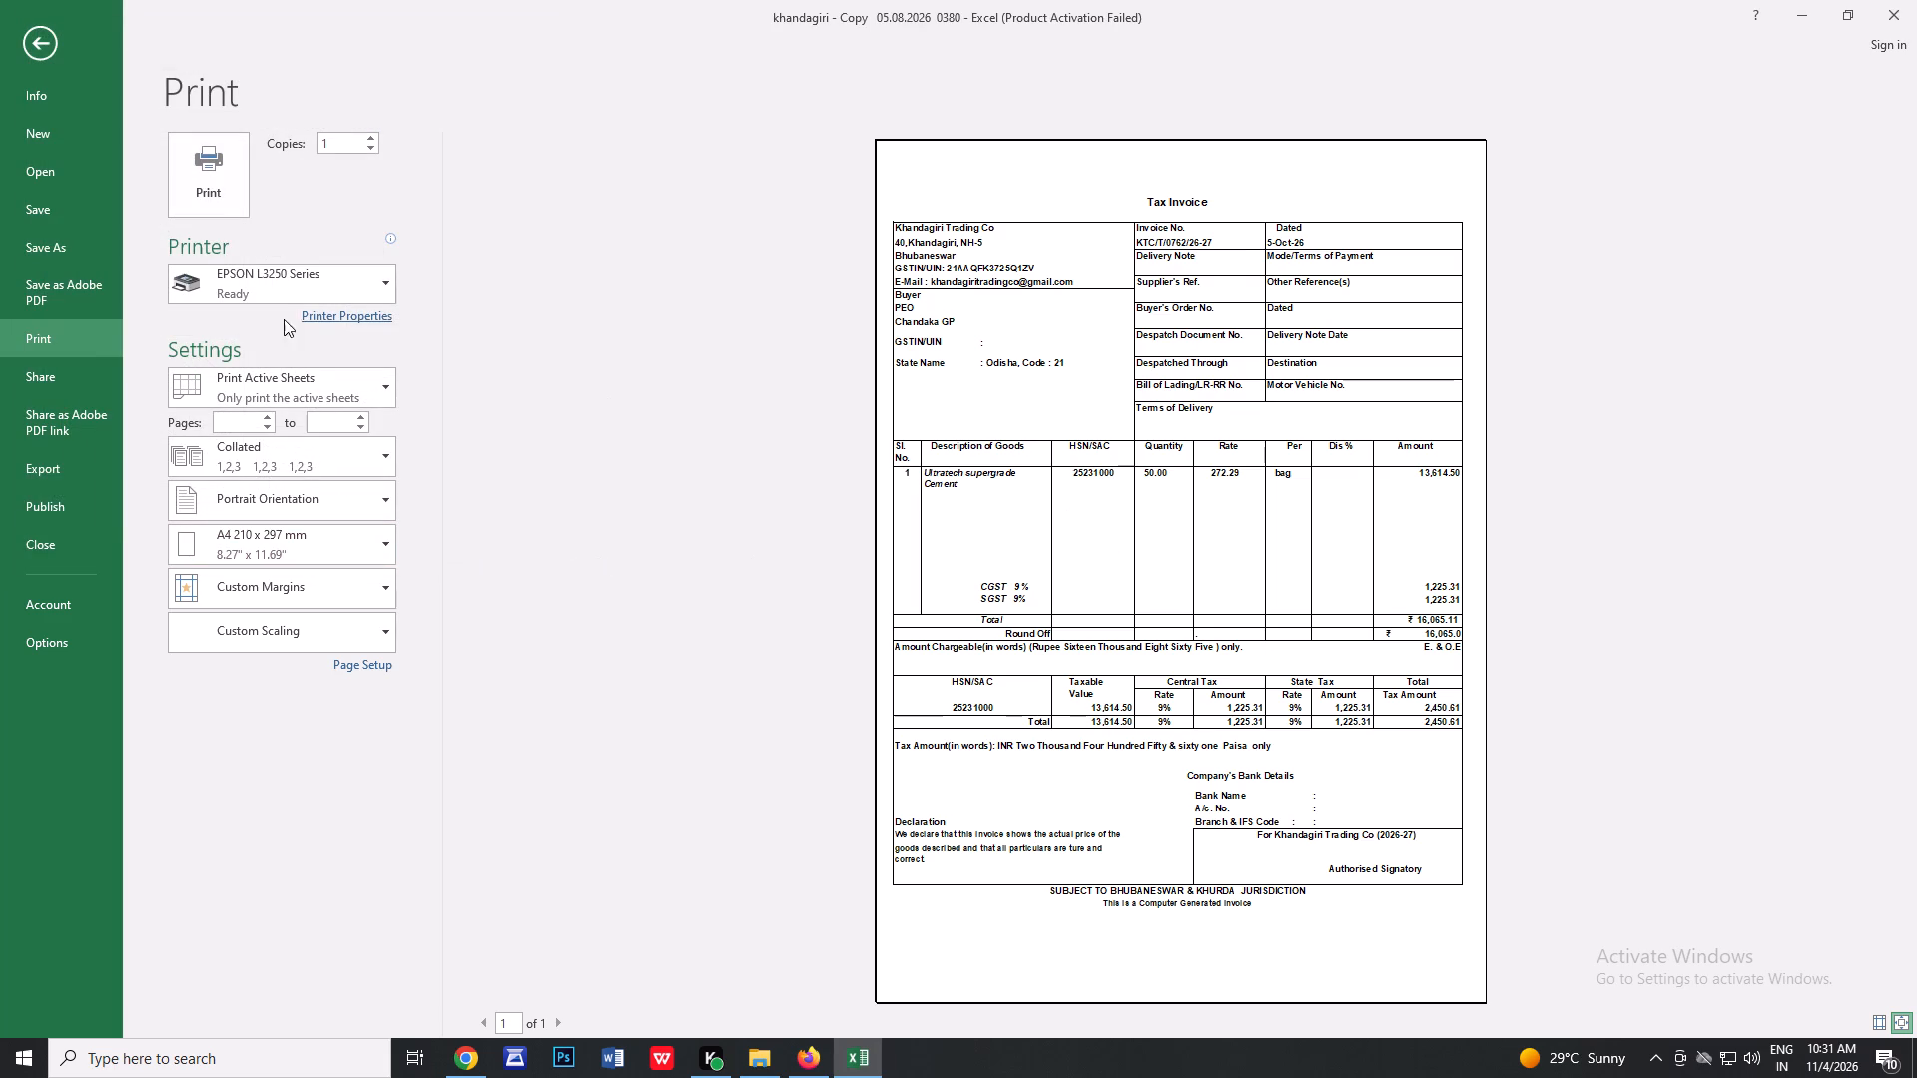
{"action": "left_click", "coordinate": [270, 414]}
{"action": "left_click", "coordinate": [363, 413]}
{"action": "left_click", "coordinate": [213, 189]}
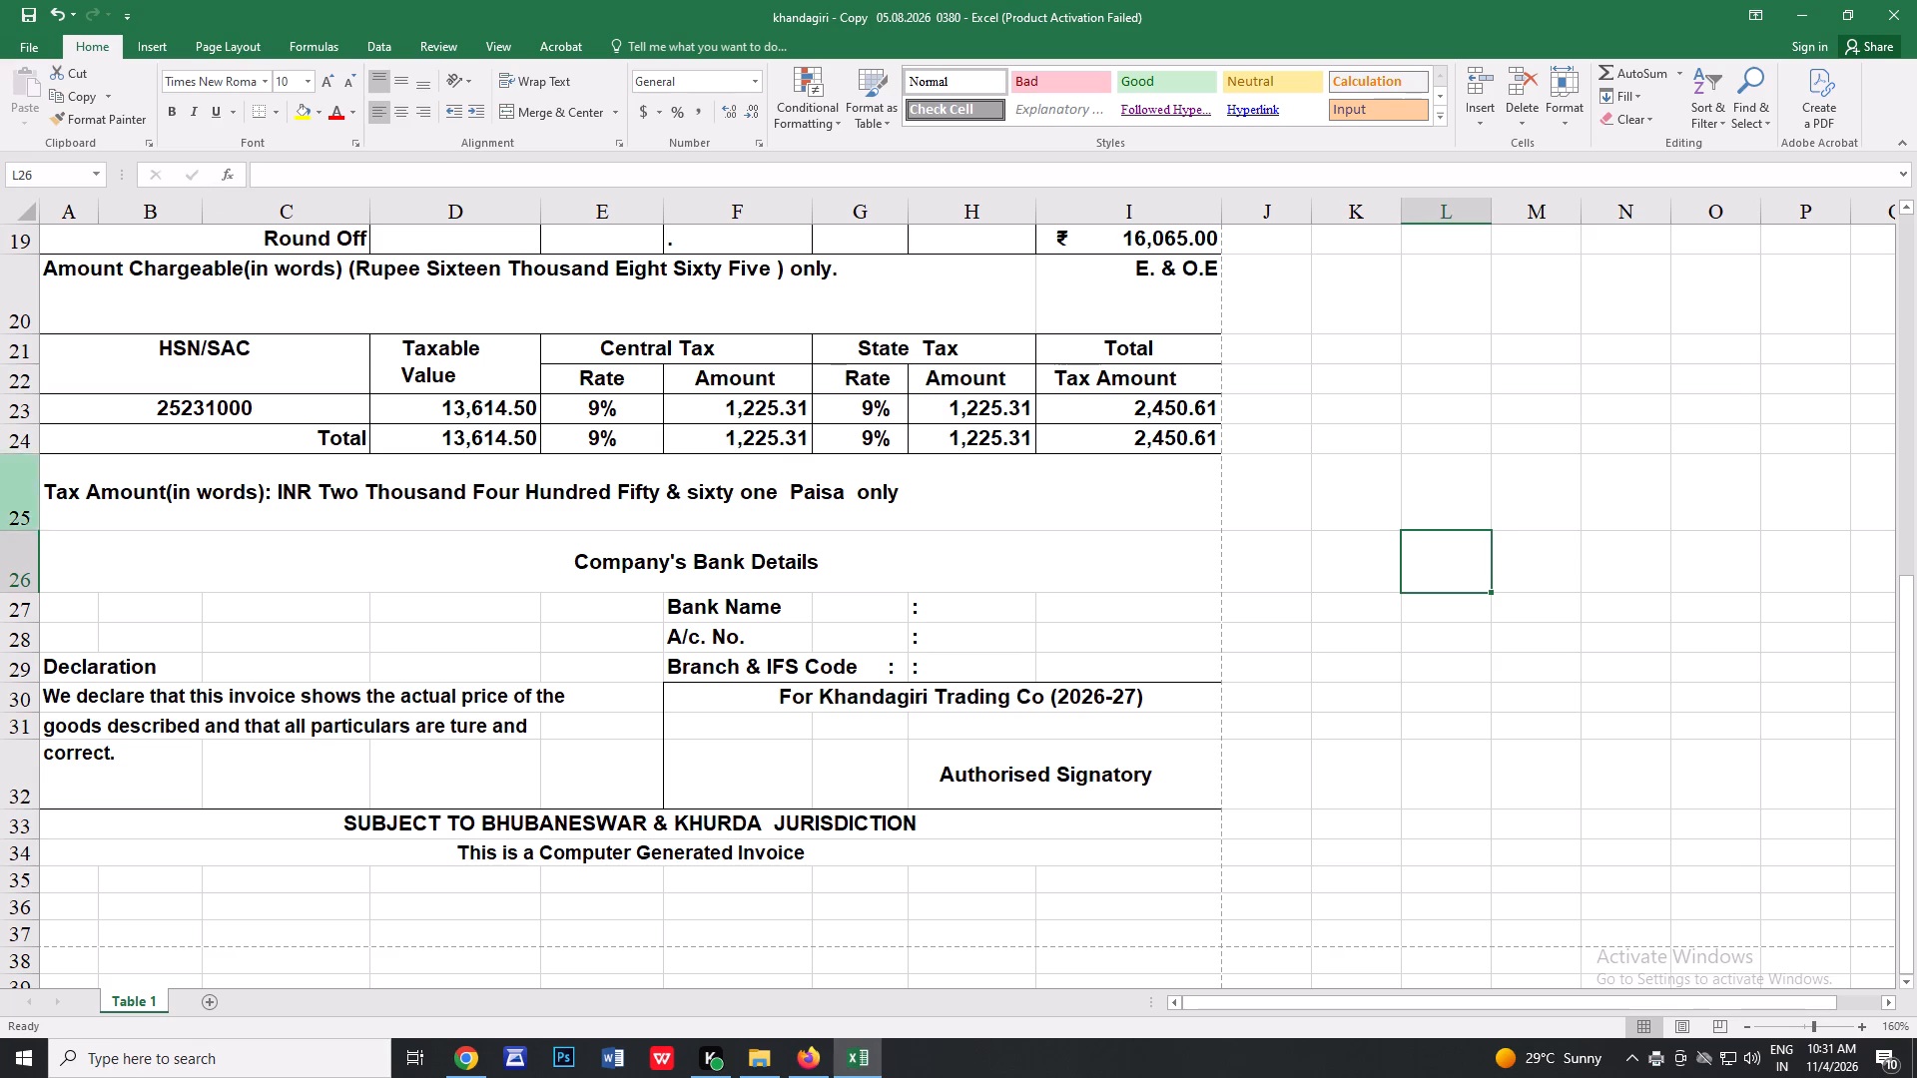
From File Explorer, open the workbook gujurat 19.08.2026 0561 in Excel 2016 and enable editing.
{"action": "left_click", "coordinate": [765, 1064]}
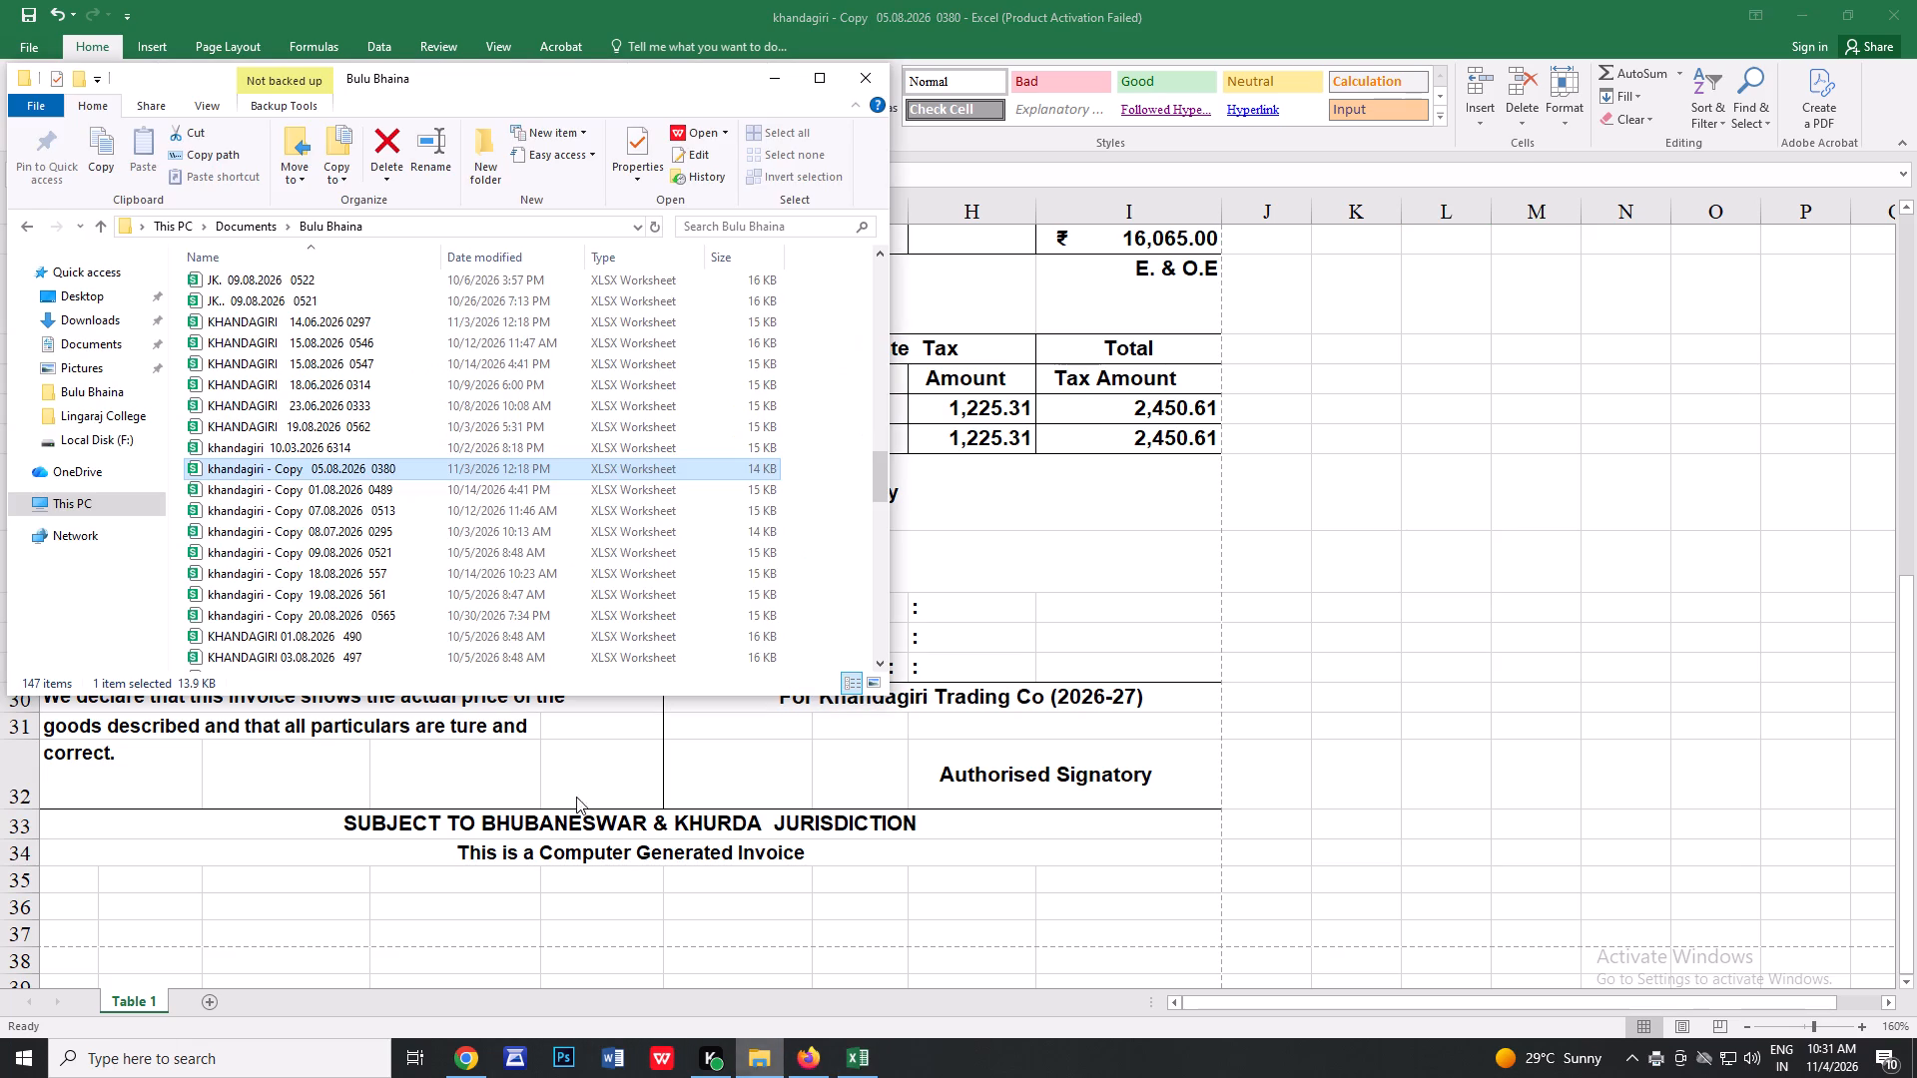
{"action": "scroll", "coordinate": [286, 500], "scroll_direction": "up", "scroll_amount": 6}
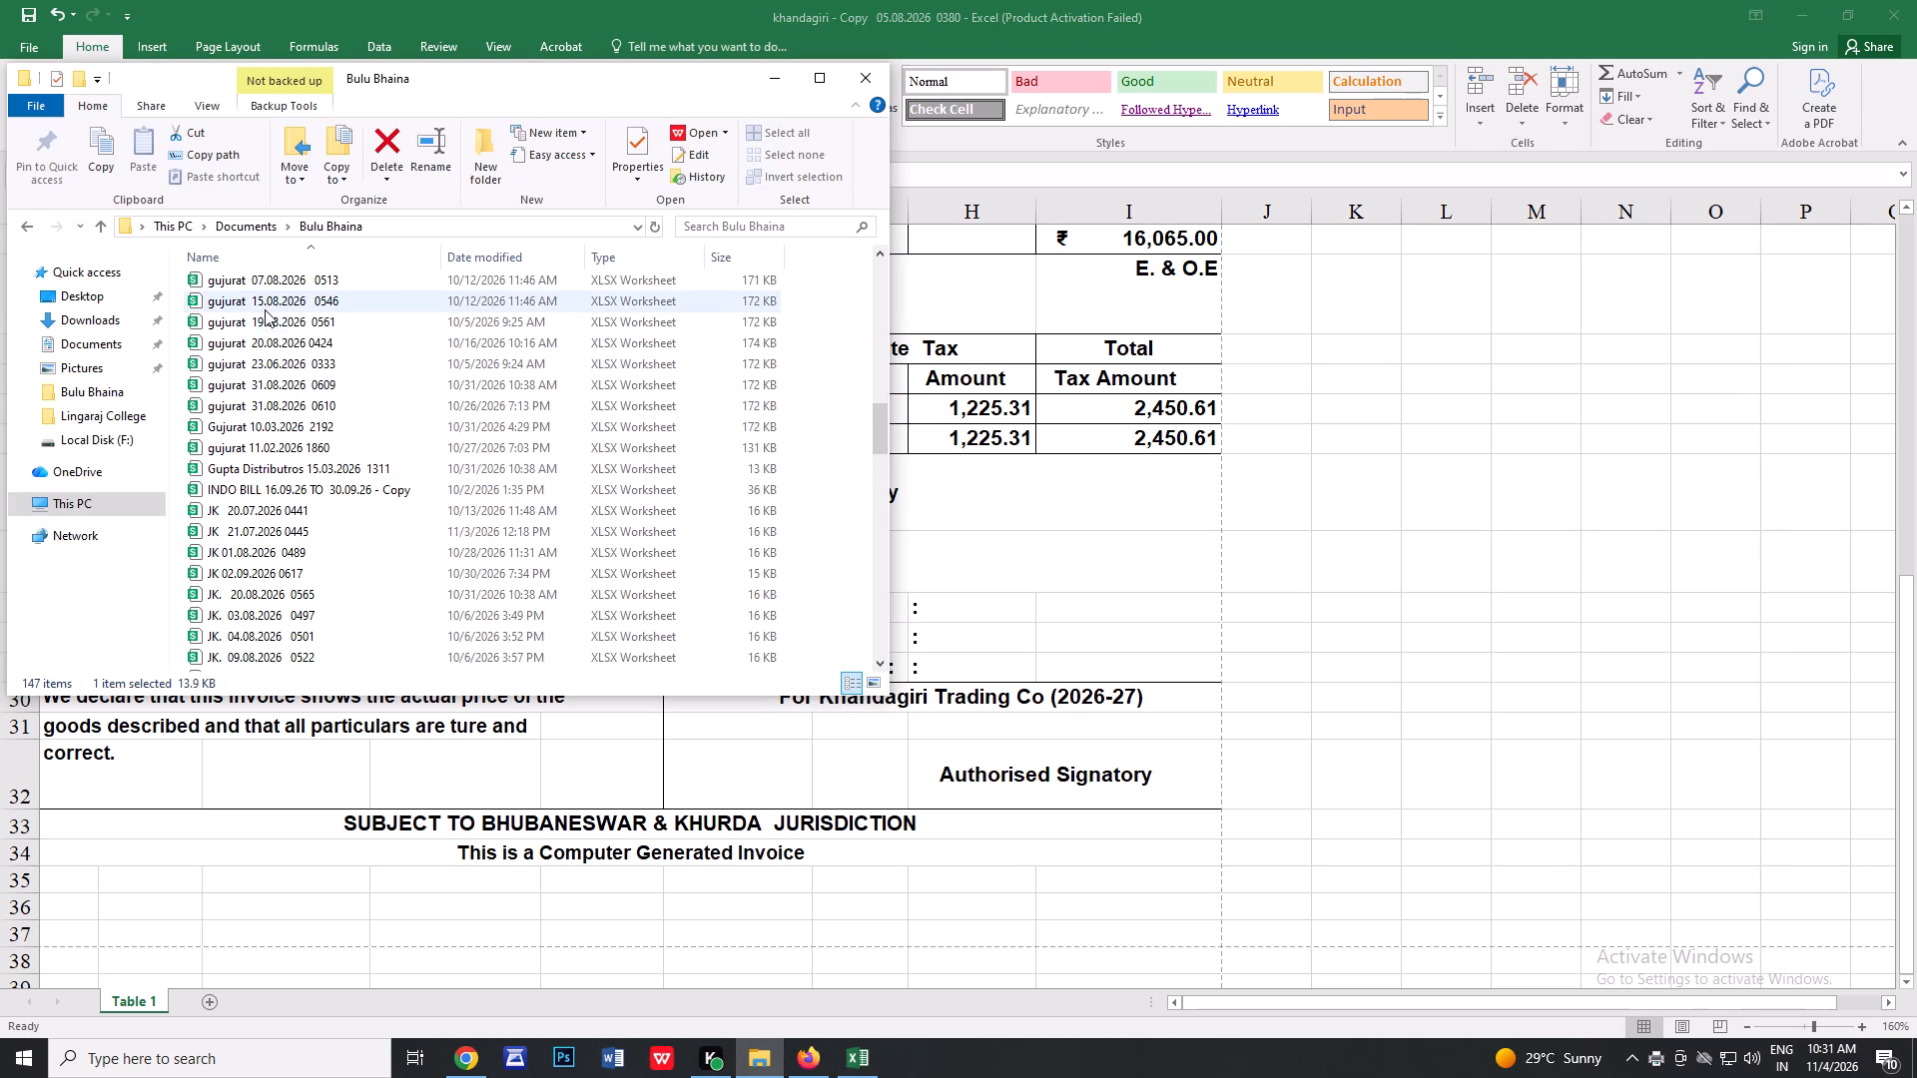
{"action": "right_click", "coordinate": [271, 320]}
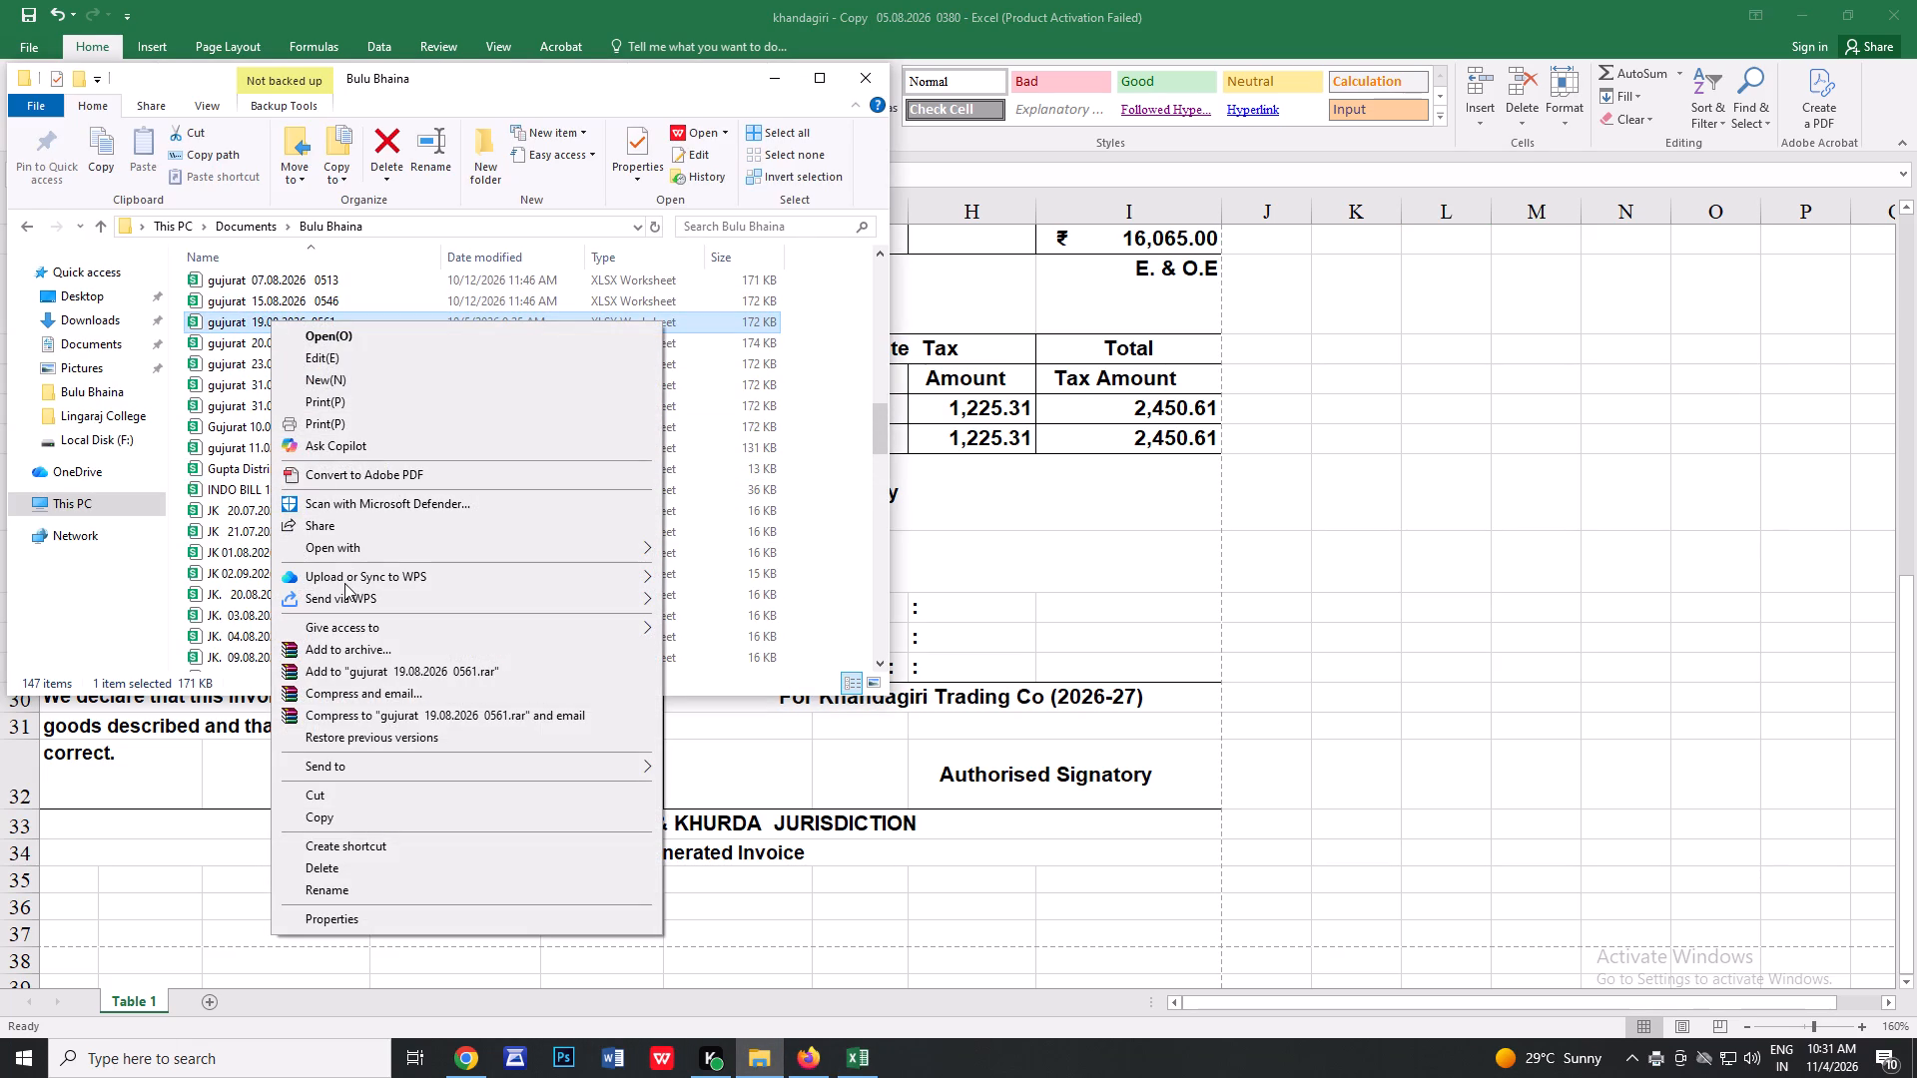
{"action": "left_click", "coordinate": [352, 546]}
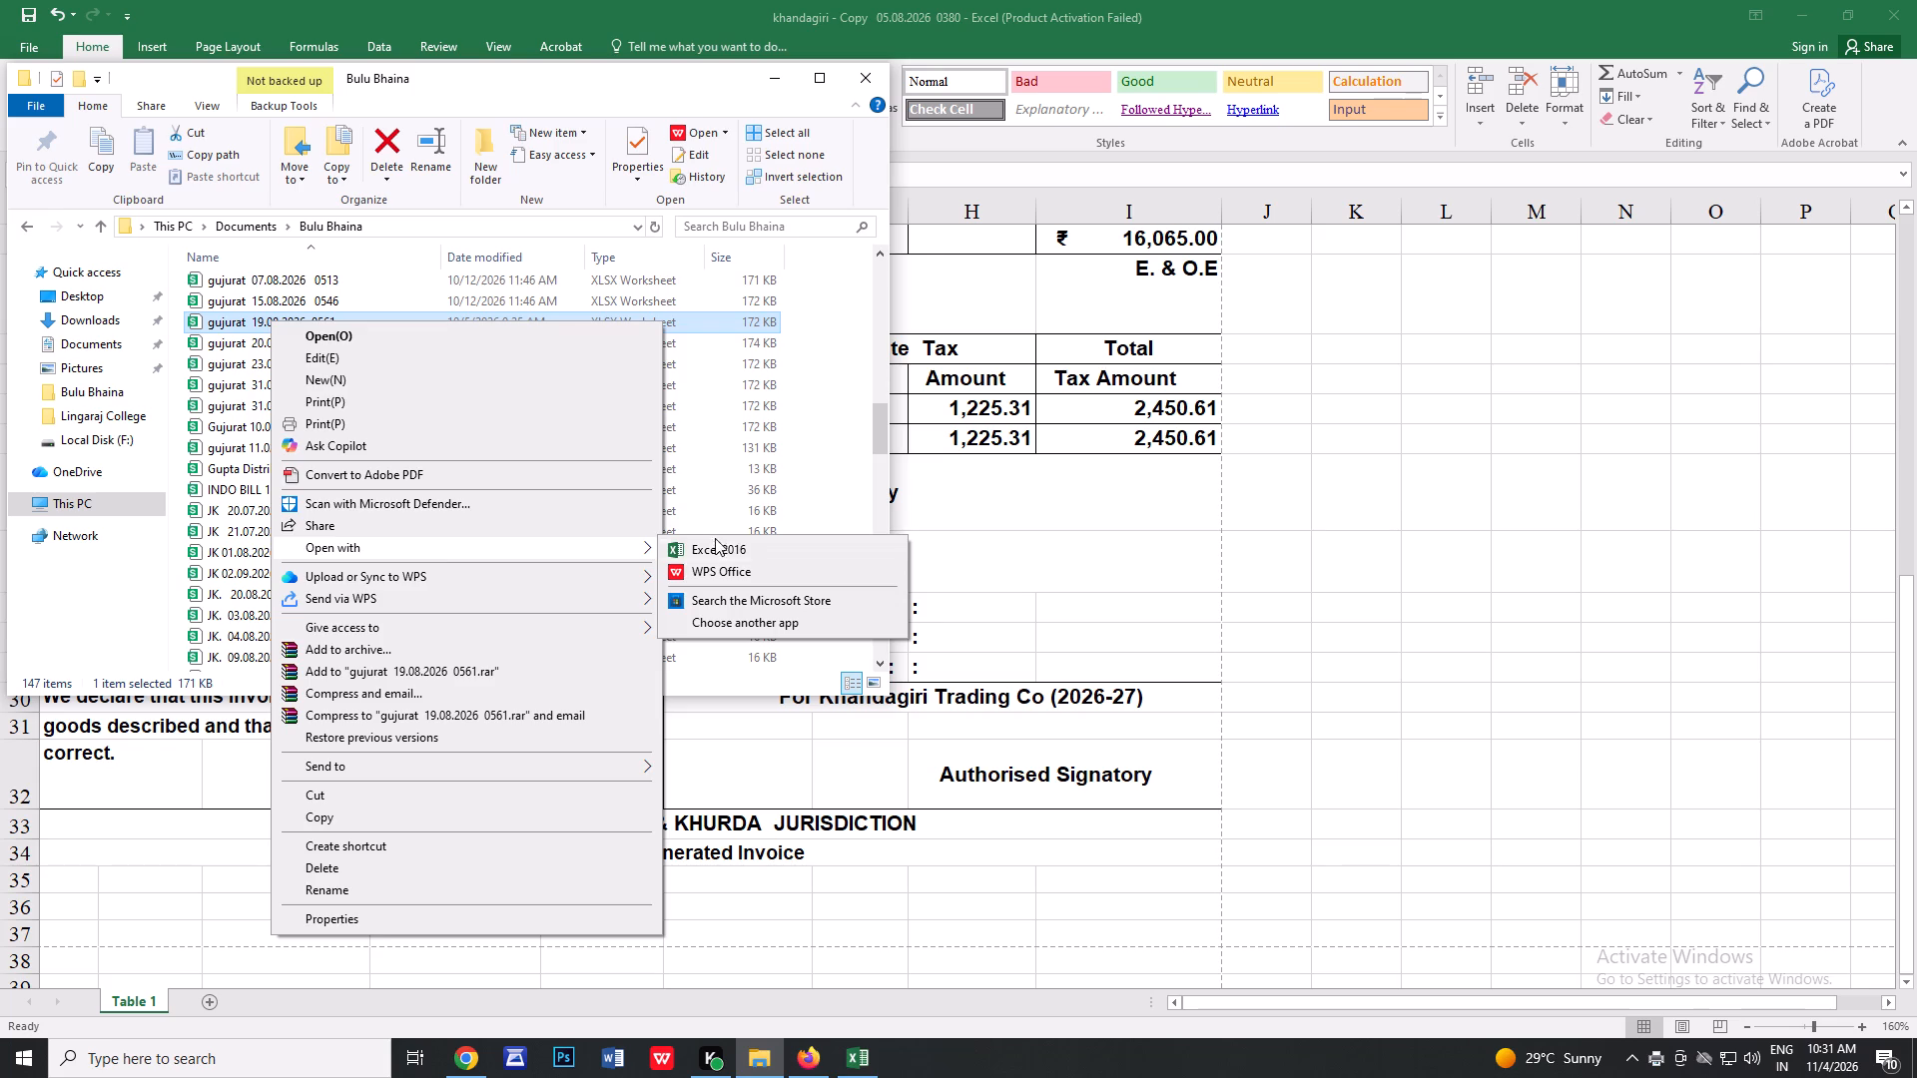
{"action": "left_click", "coordinate": [709, 547]}
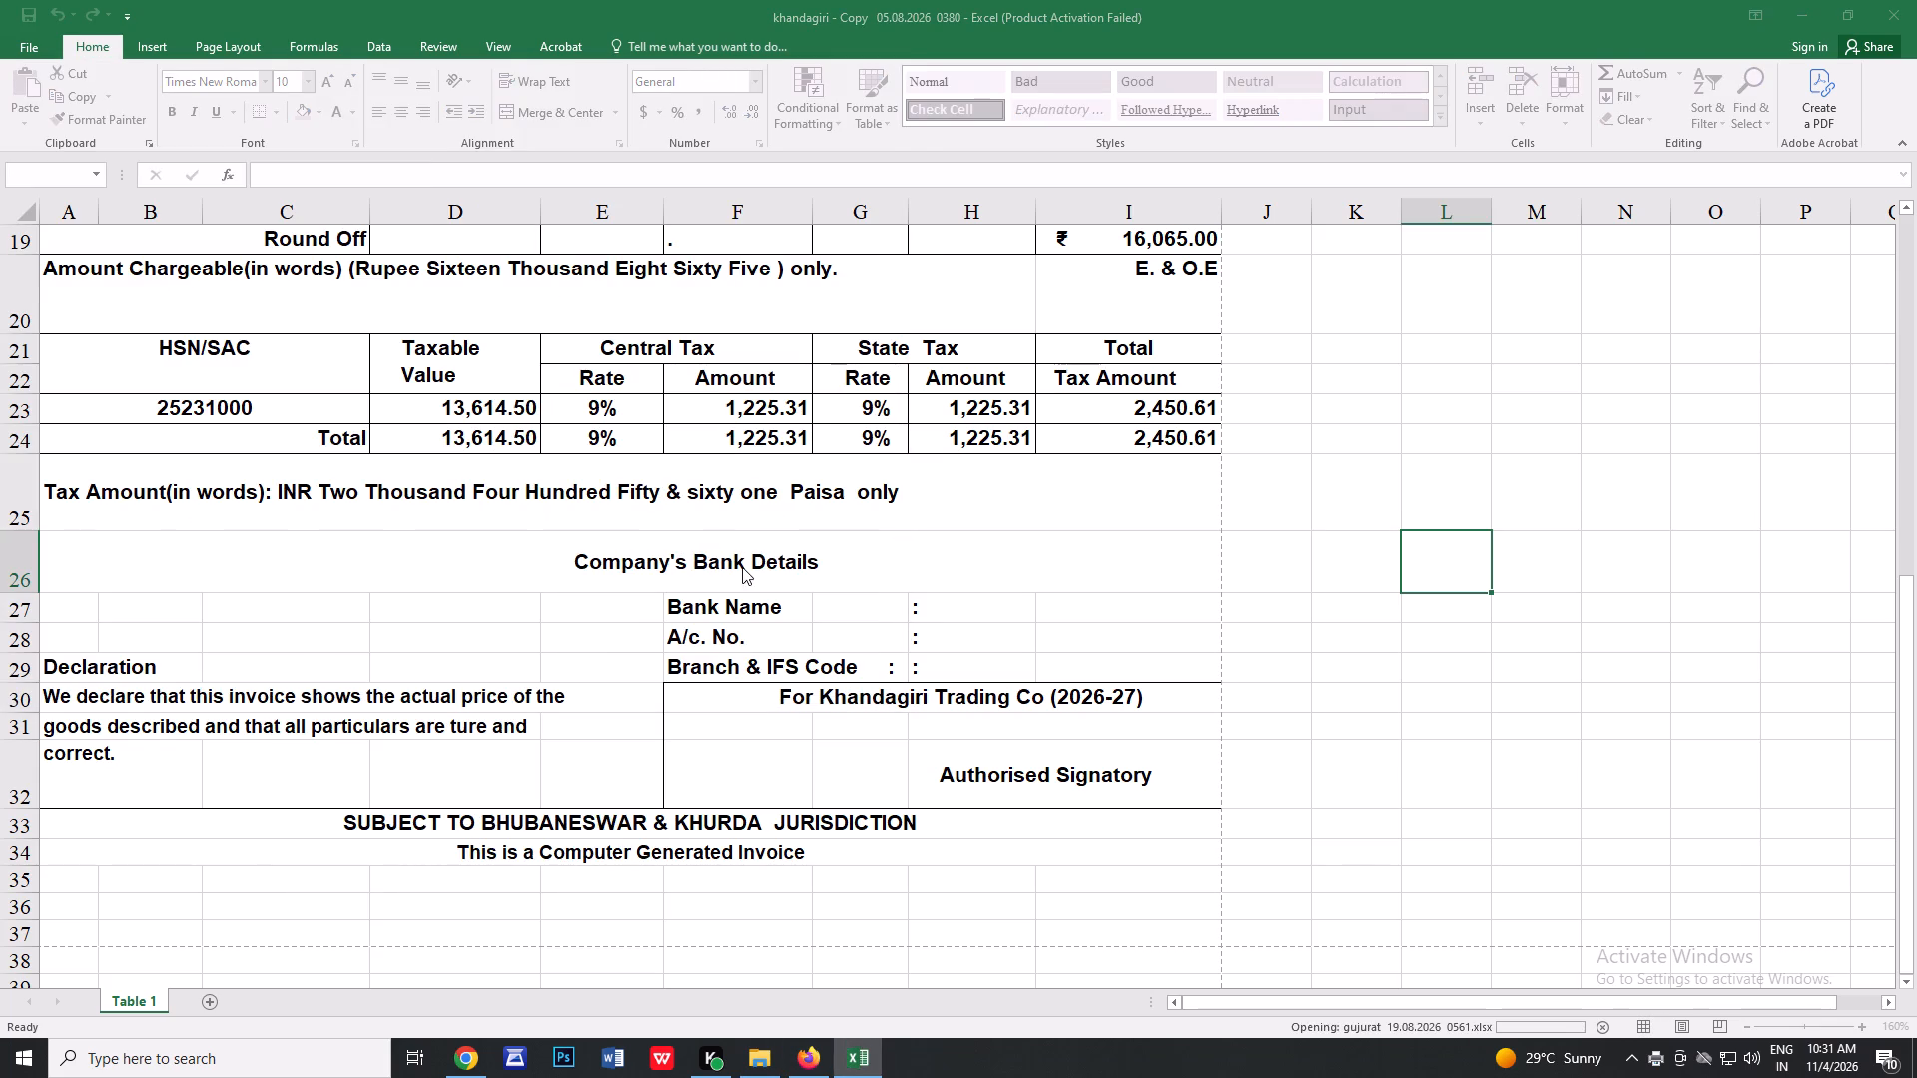
{"action": "scroll", "coordinate": [770, 575], "scroll_direction": "up", "scroll_amount": 6}
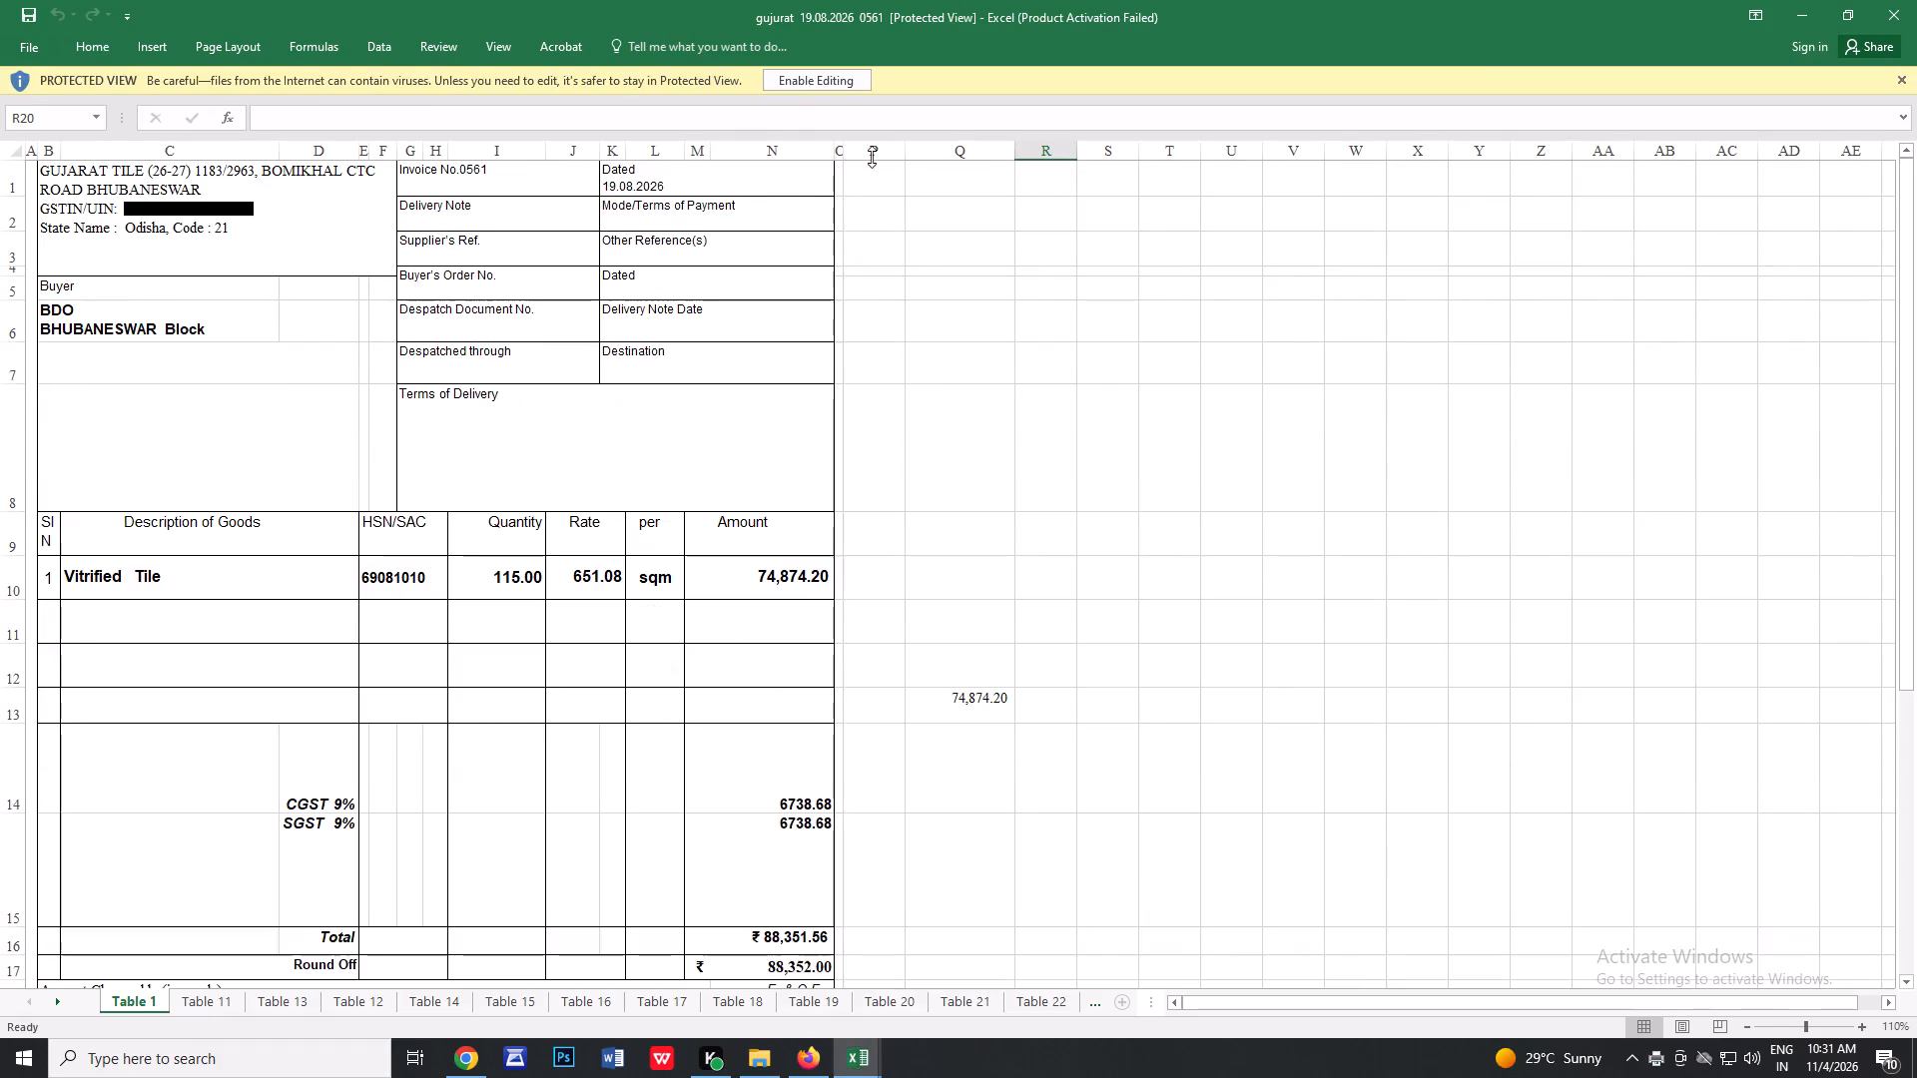
{"action": "left_click", "coordinate": [806, 76]}
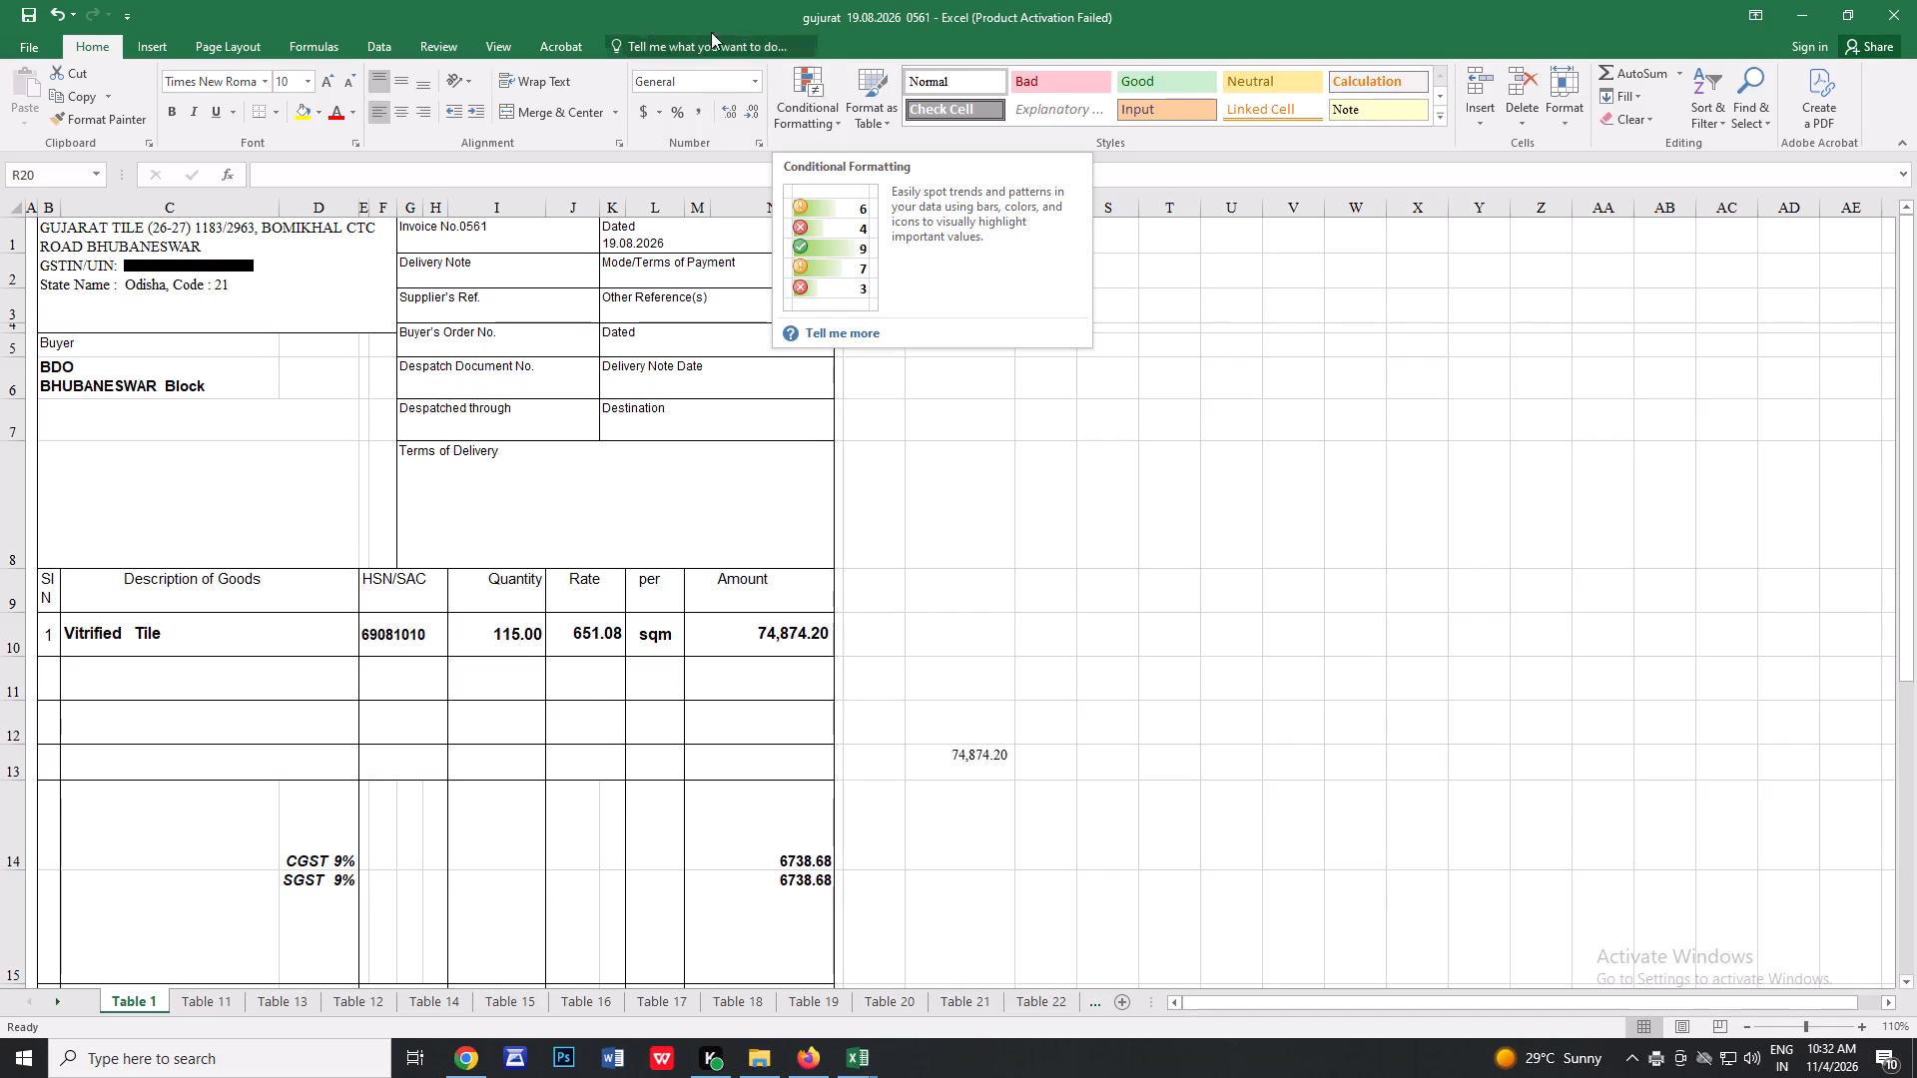
Change the title on the first line of the Buyer cell to PEO.
{"action": "left_click", "coordinate": [95, 368]}
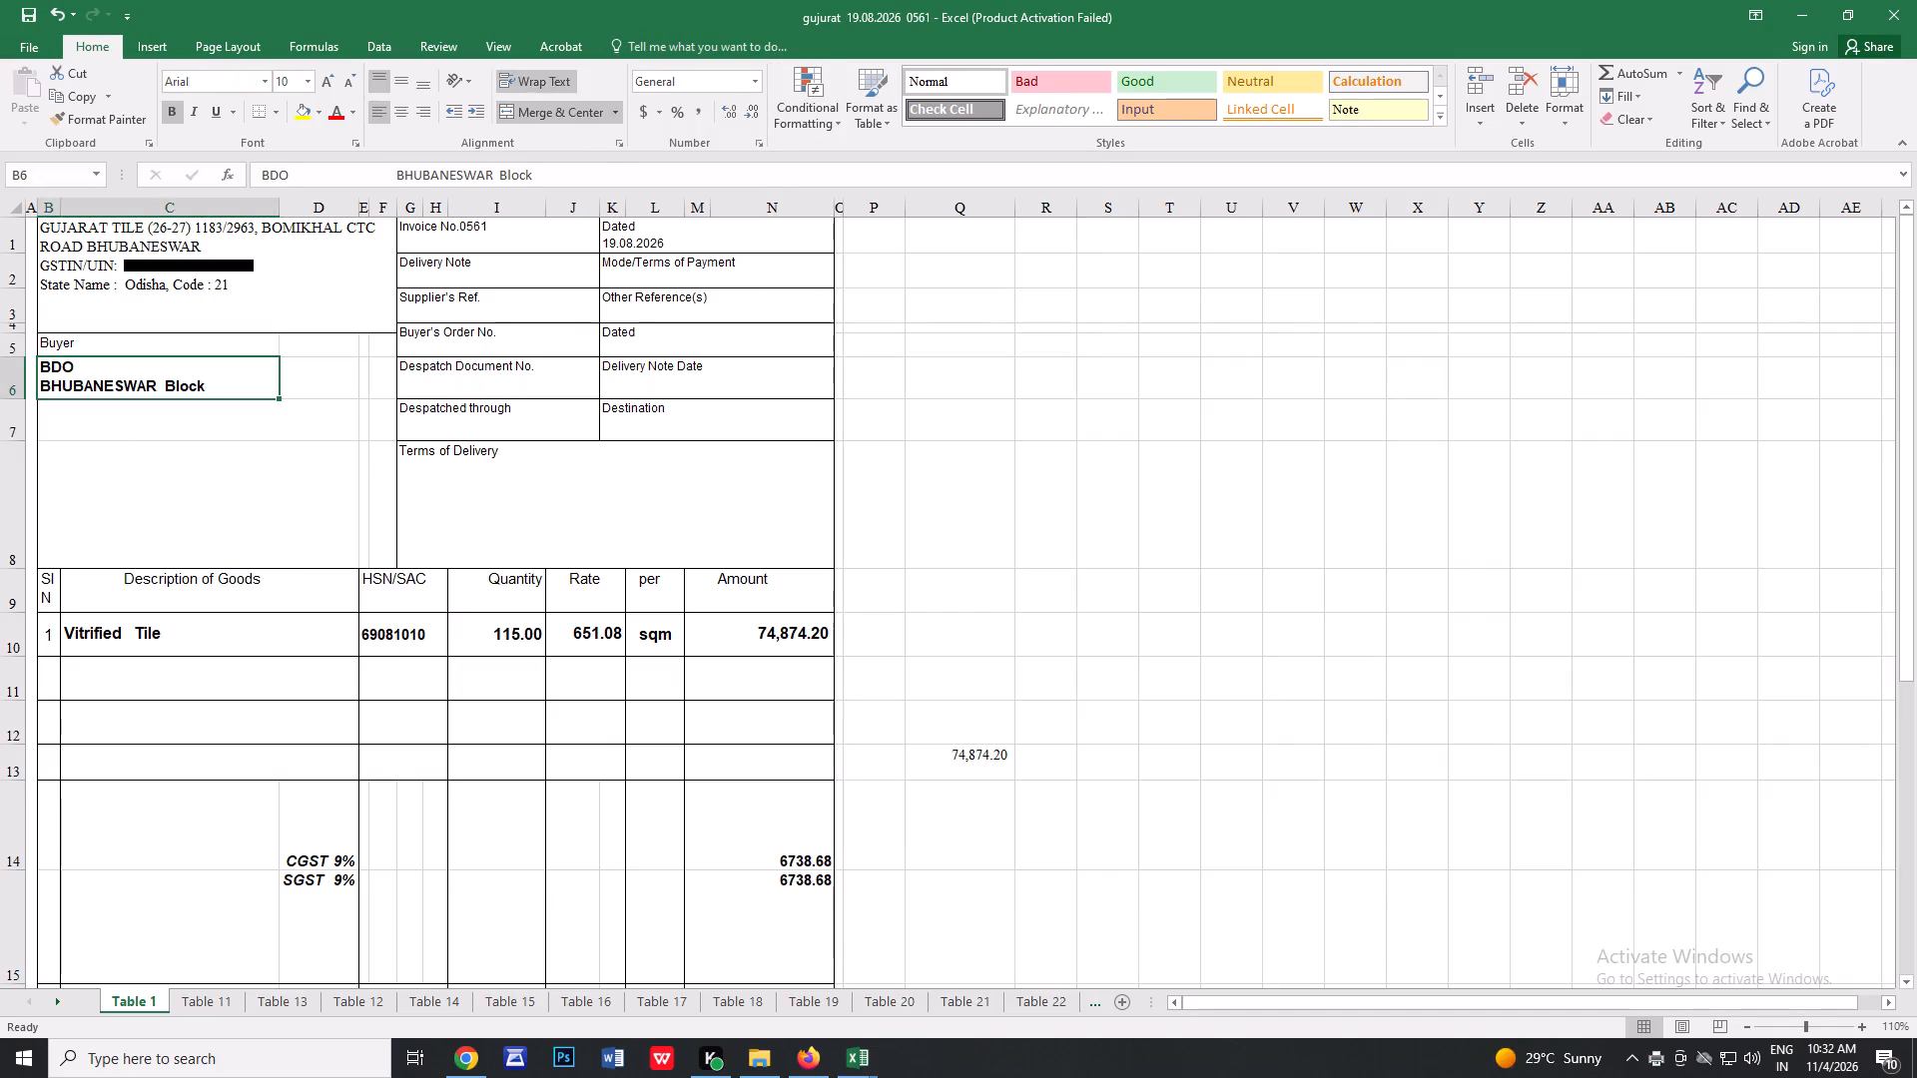
{"action": "double_click", "coordinate": [71, 368]}
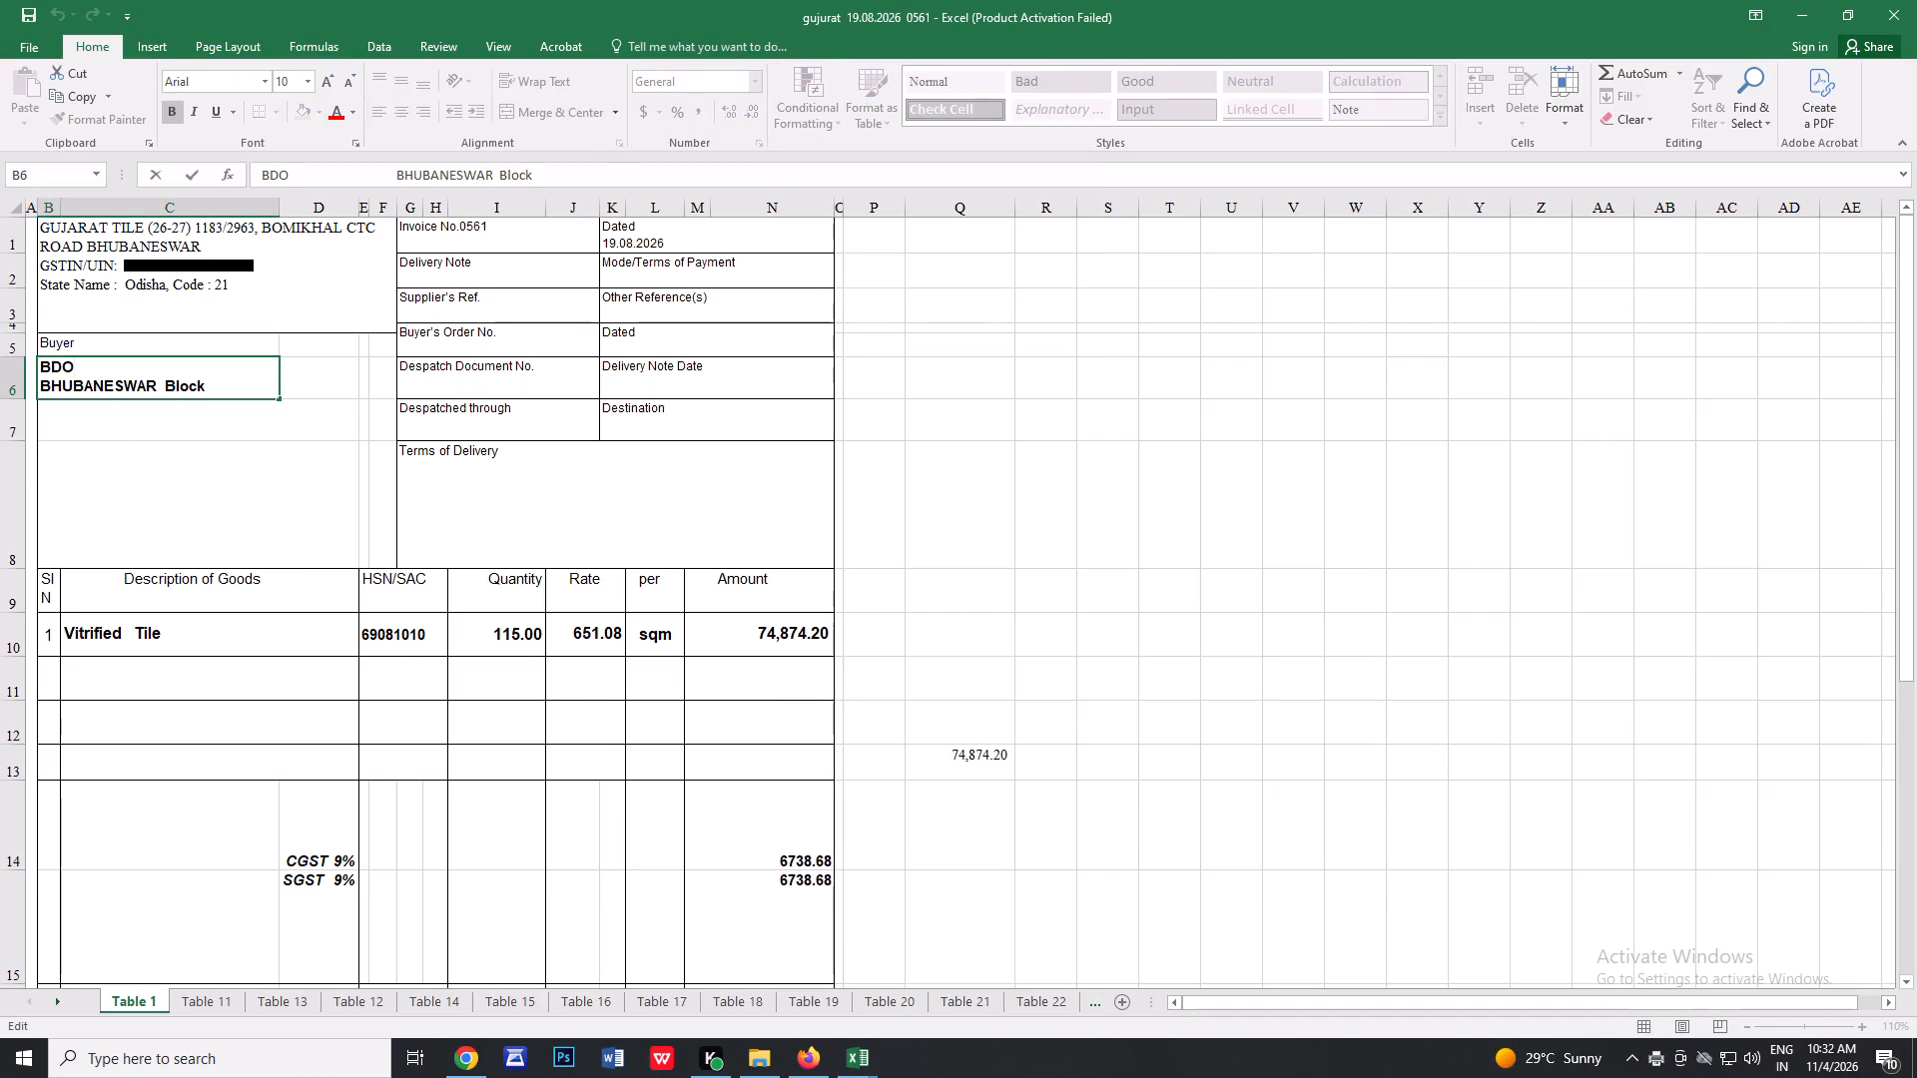
{"action": "key", "text": "BackSpace"}
{"action": "key", "text": "BackSpace"}
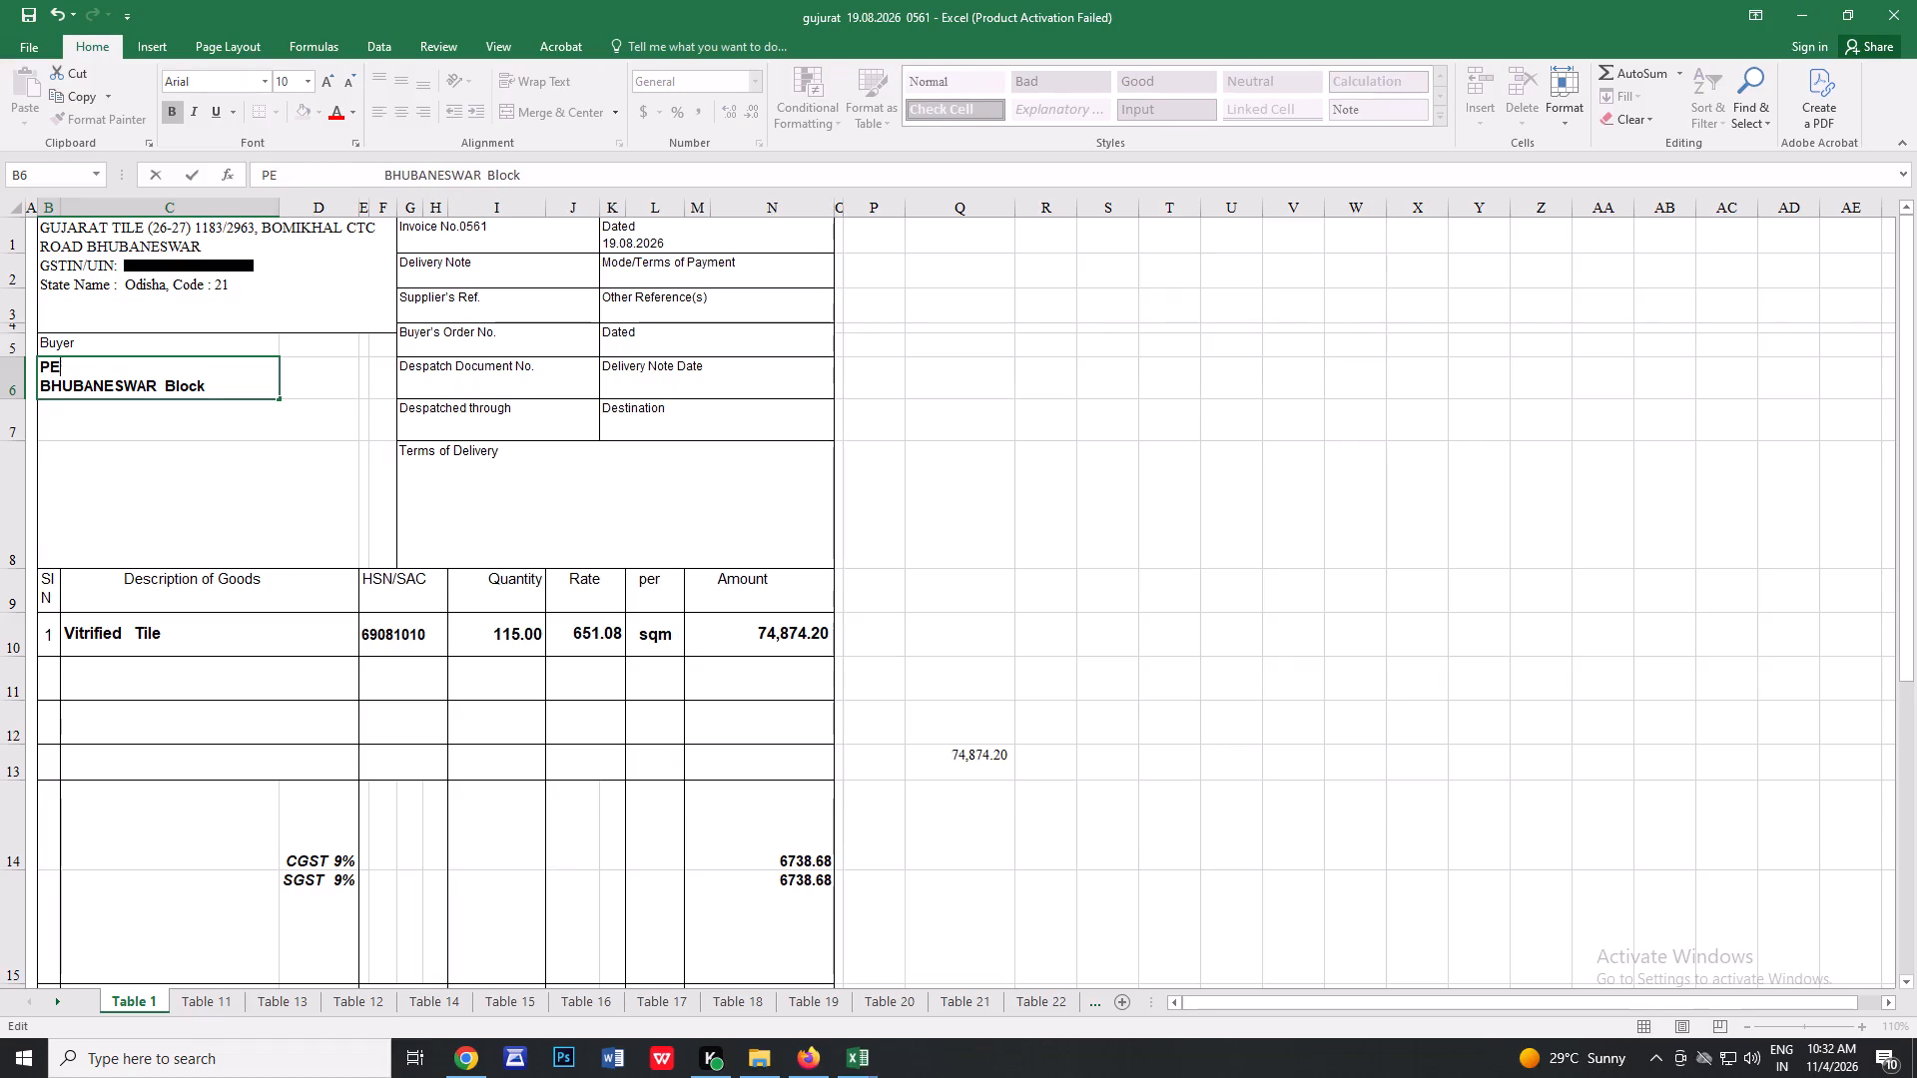
Replace the block name under PEO in the Buyer cell with Chandaka GP.
{"action": "double_click", "coordinate": [217, 387]}
{"action": "key", "text": "Left"}
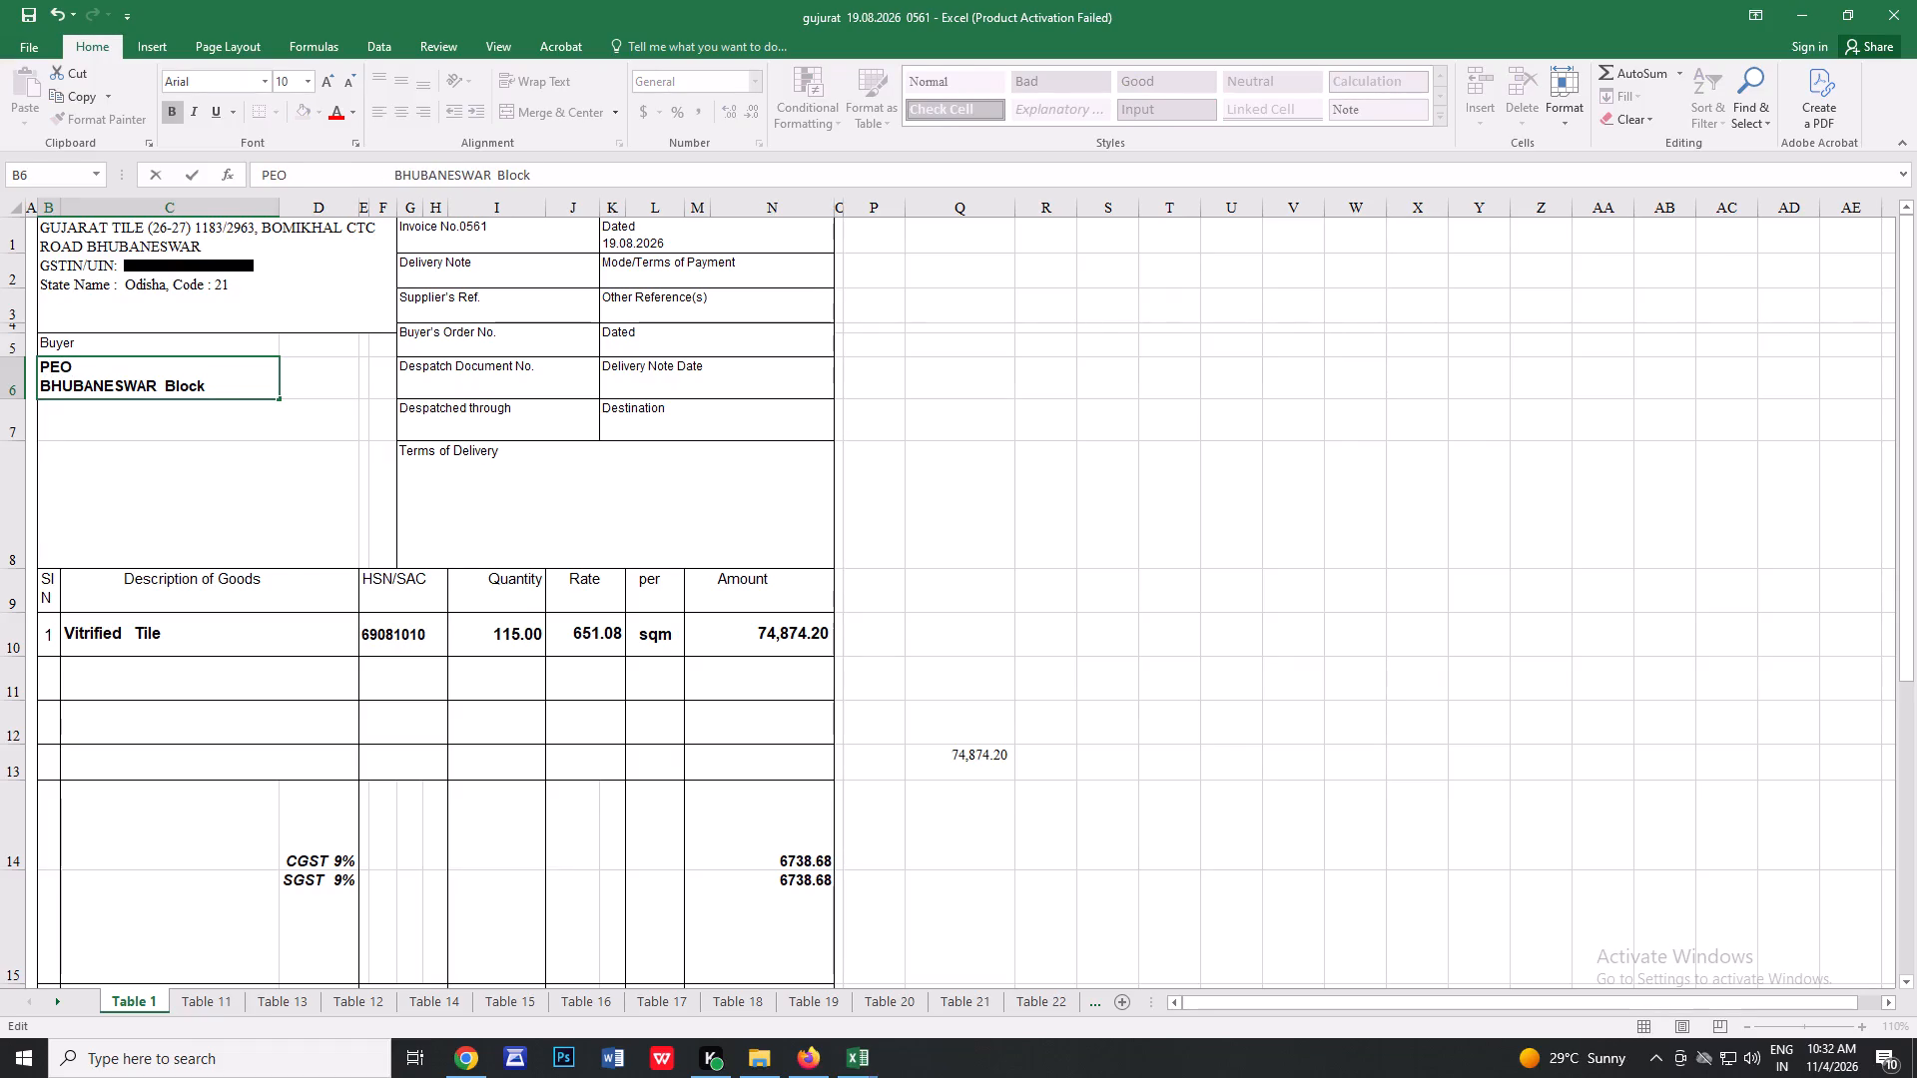
{"action": "key", "text": "Left"}
{"action": "key", "text": "Left"}
{"action": "key", "text": "BackSpace"}
{"action": "key", "text": "BackSpace"}
{"action": "key", "text": "BackSpace"}
{"action": "key", "text": "BackSpace"}
{"action": "key", "text": "BackSpace"}
{"action": "key", "text": "BackSpace"}
{"action": "key", "text": "BackSpace"}
{"action": "key", "text": "BackSpace"}
{"action": "key", "text": "BackSpace"}
{"action": "key", "text": "BackSpace"}
{"action": "key", "text": "BackSpace"}
{"action": "key", "text": "BackSpace"}
{"action": "key", "text": "BackSpace"}
{"action": "key", "text": "BackSpace"}
{"action": "key", "text": "BackSpace"}
{"action": "key", "text": "BackSpace"}
{"action": "key", "text": "BackSpace"}
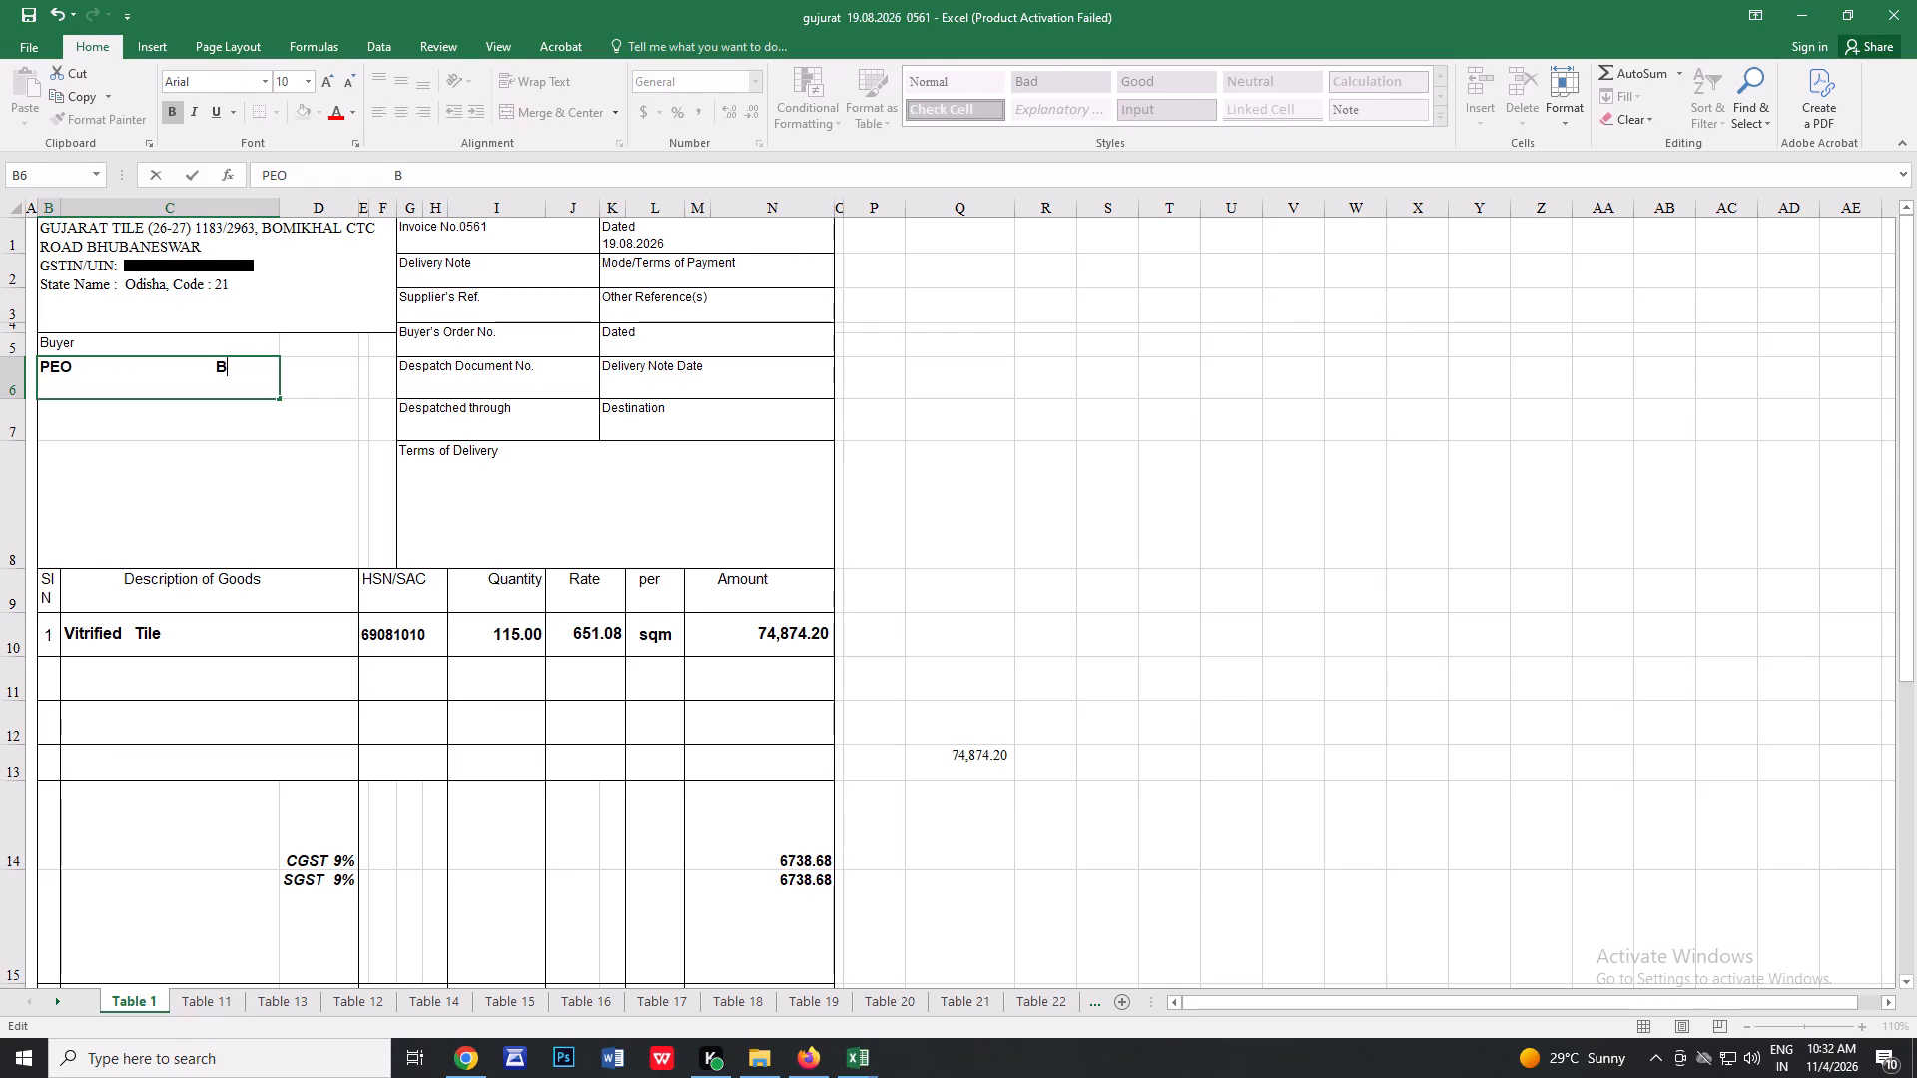
{"action": "key", "text": "BackSpace"}
{"action": "type", "text": "ka"}
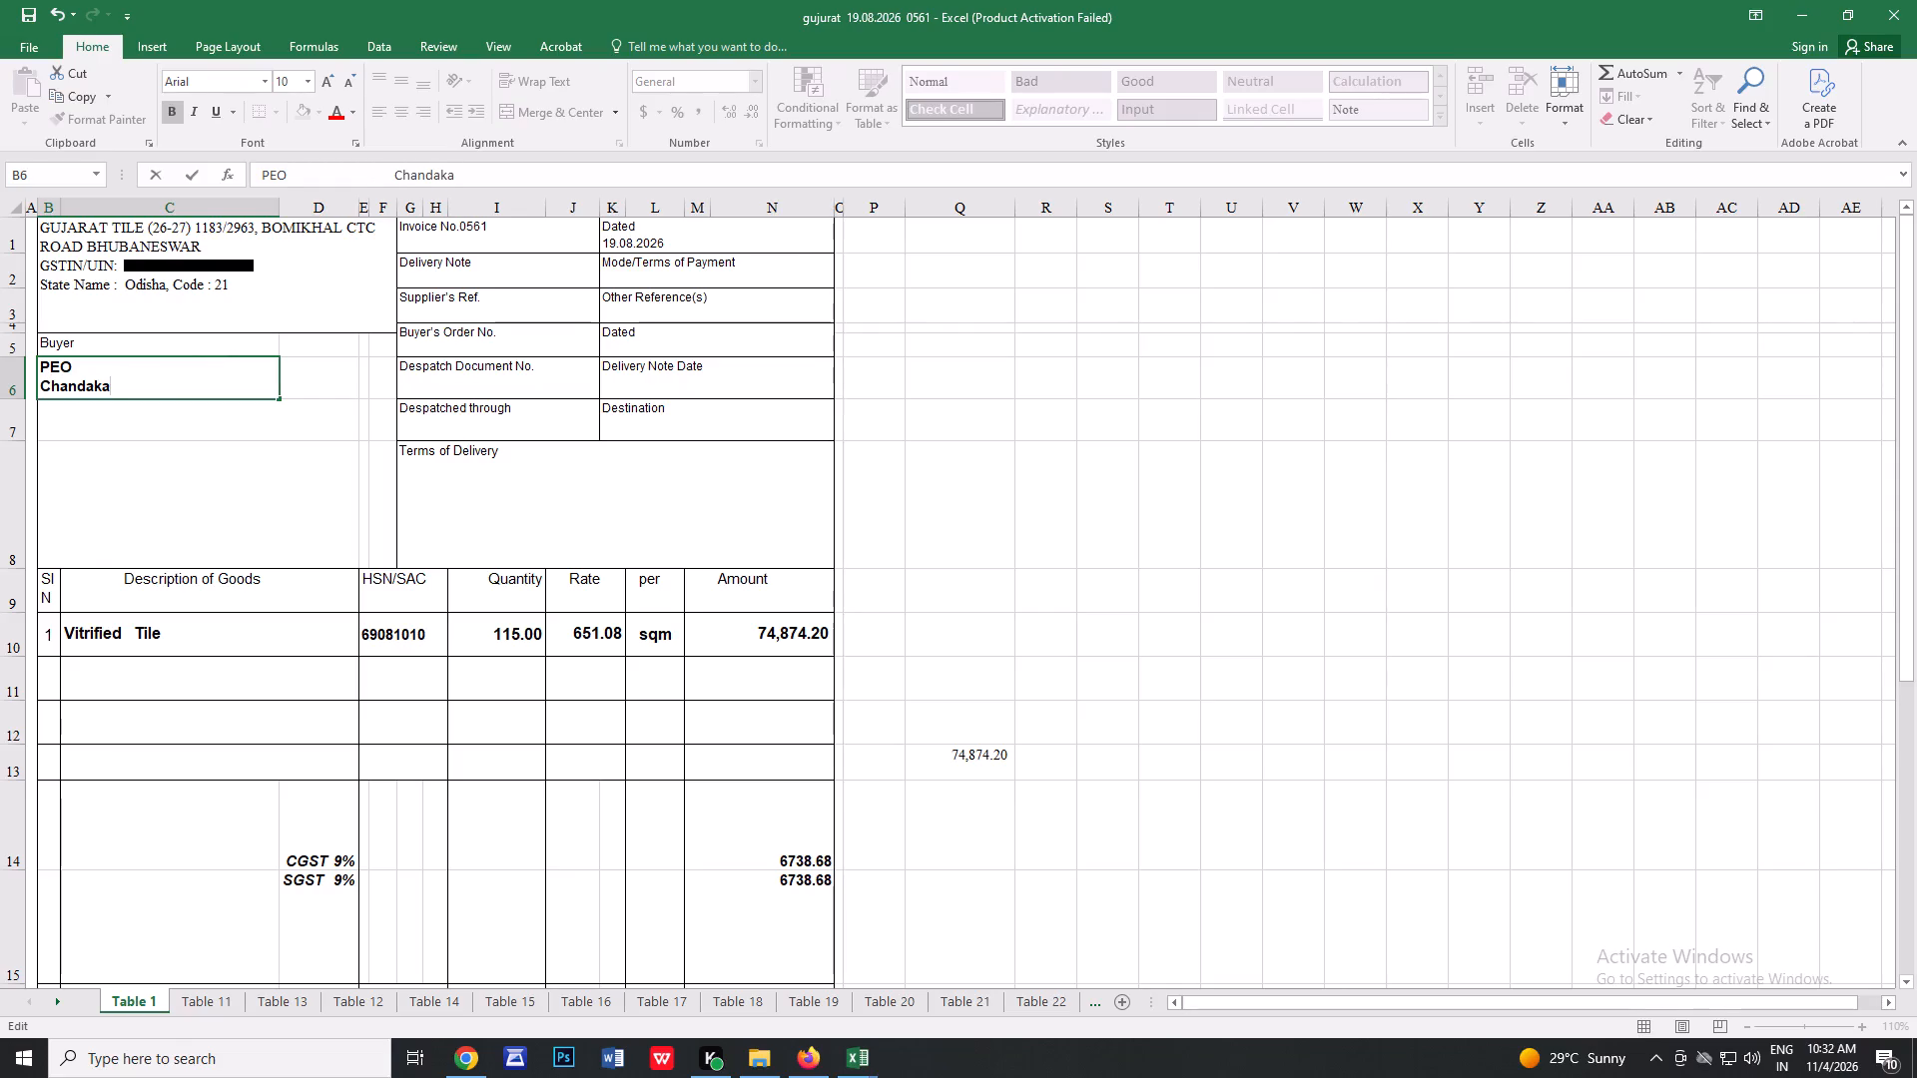
{"action": "key", "text": "space"}
{"action": "type", "text": "GP"}
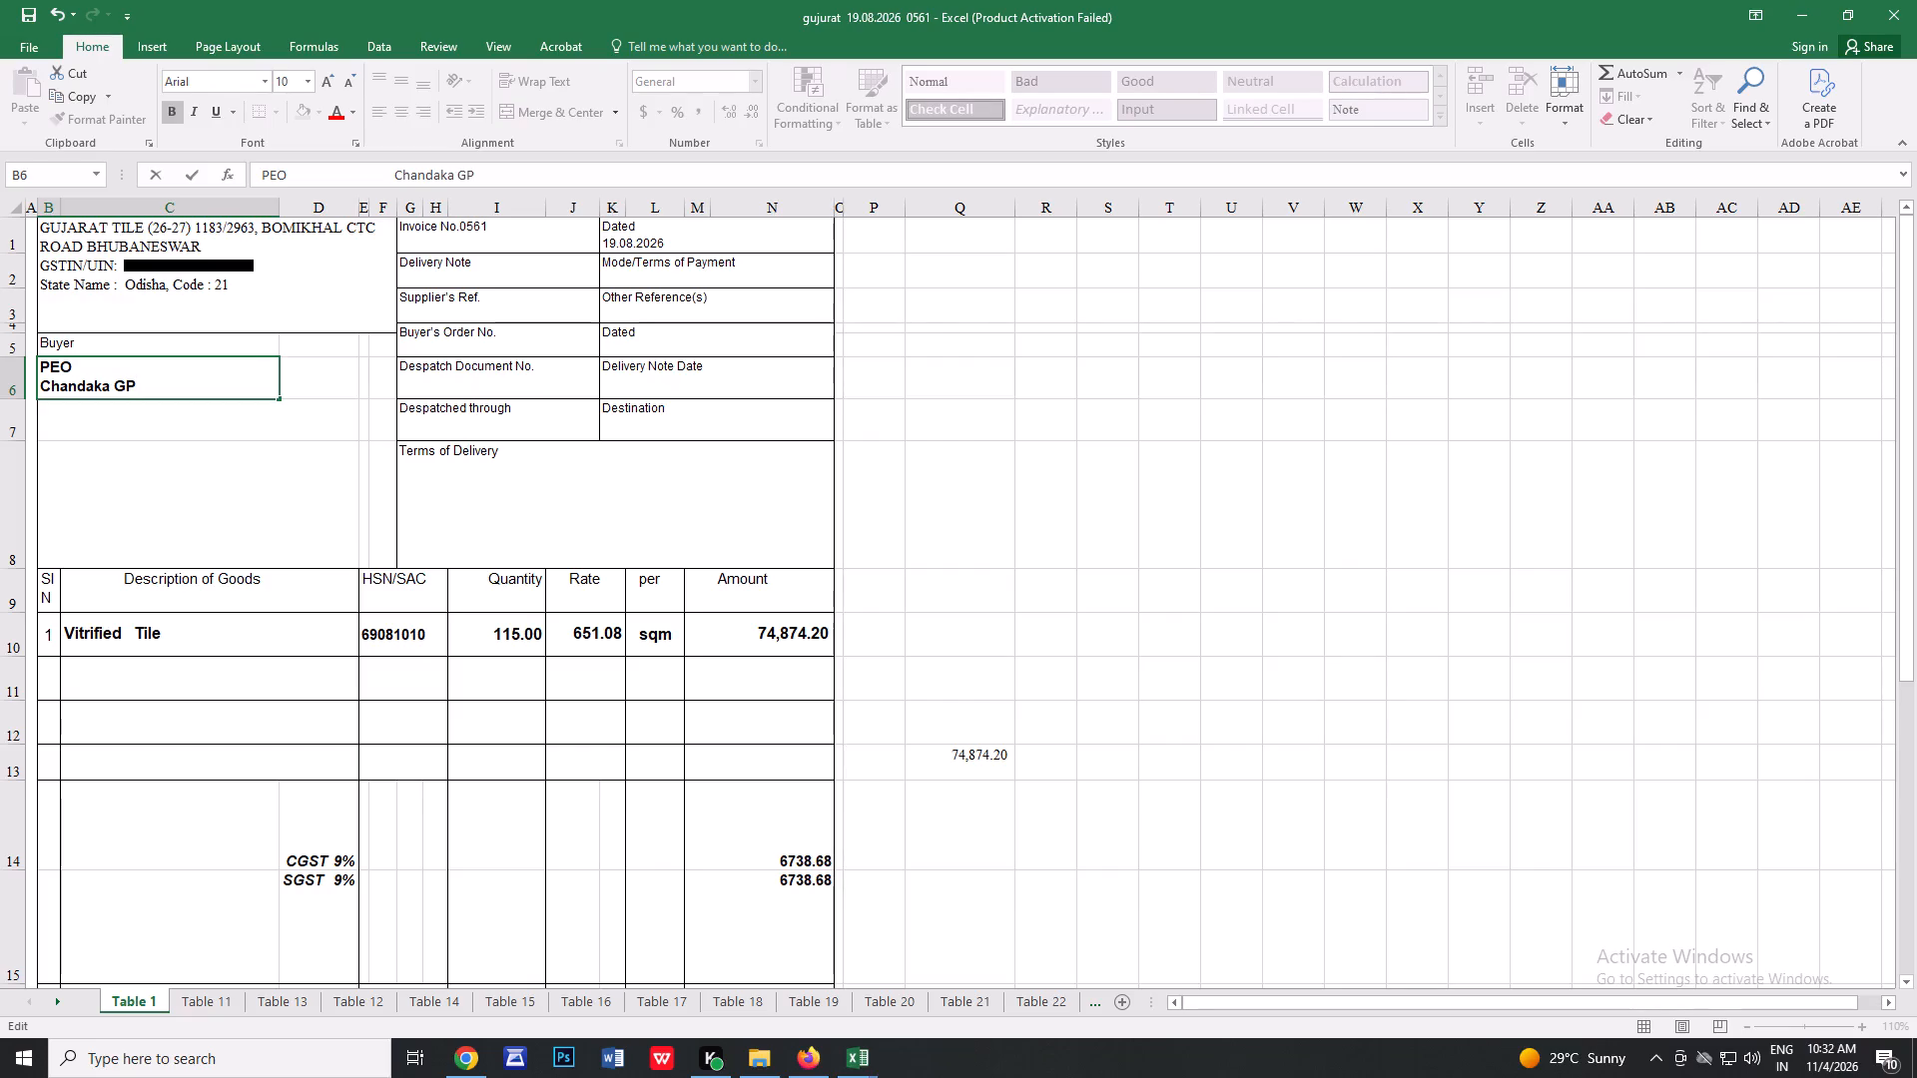
{"action": "left_click", "coordinate": [521, 651]}
Change the invoice number to 0767 in the Invoice No. cell.
{"action": "left_click", "coordinate": [618, 243]}
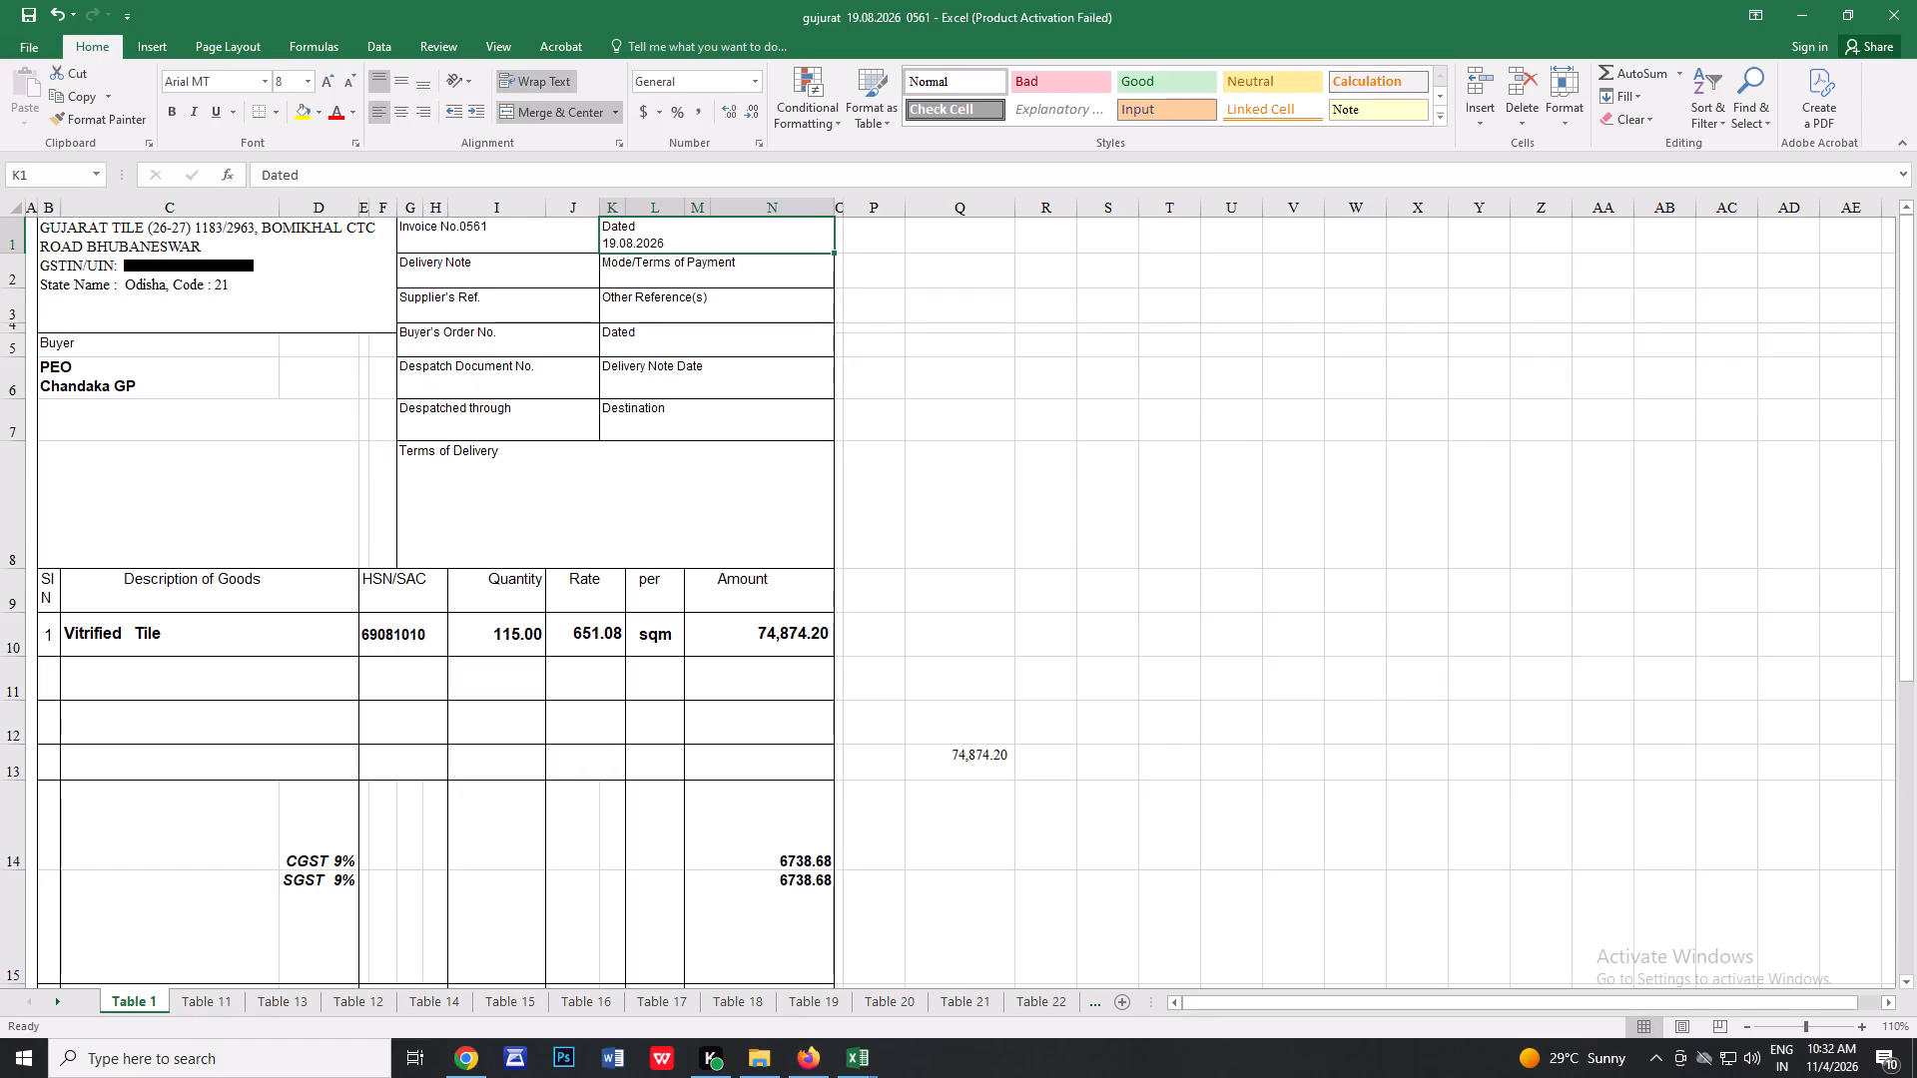
{"action": "double_click", "coordinate": [490, 231]}
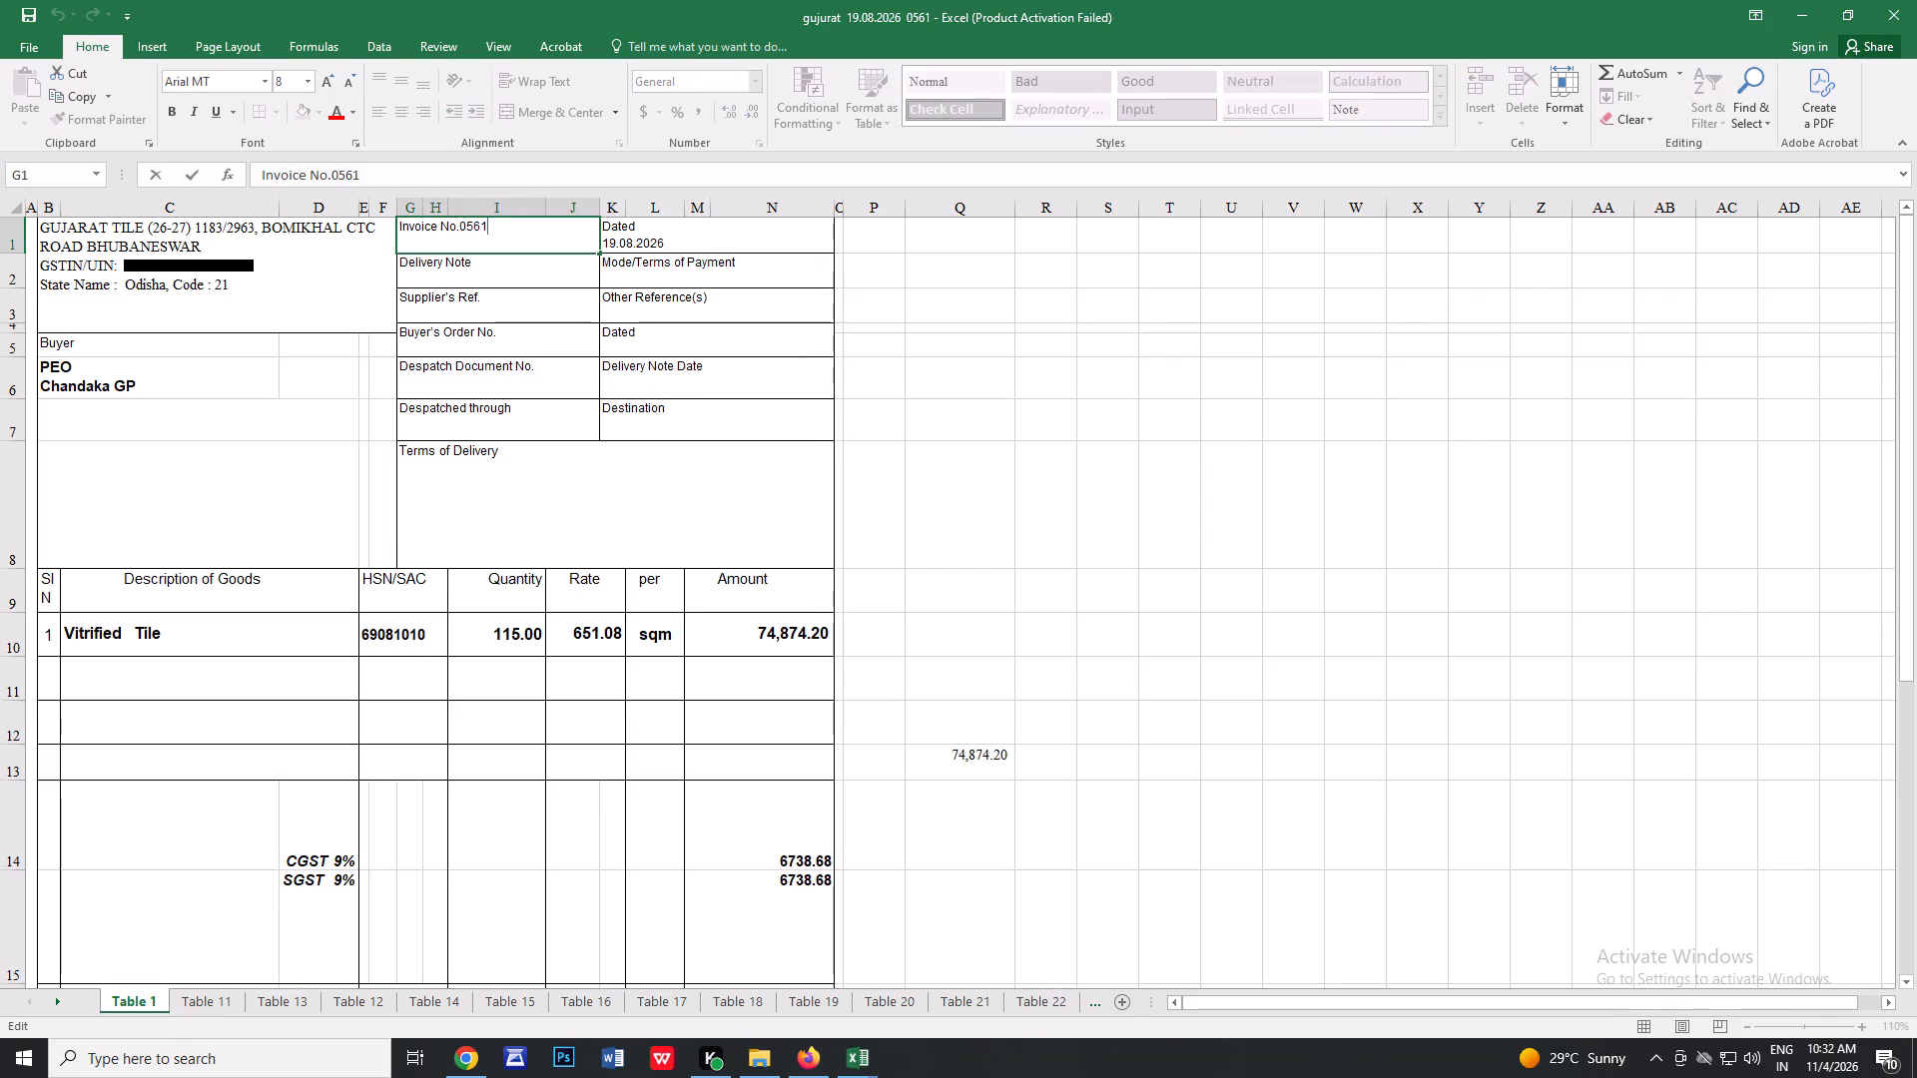
{"action": "key", "text": "BackSpace"}
{"action": "key", "text": "BackSpace"}
{"action": "key", "text": "BackSpace"}
{"action": "type", "text": "767"}
Set the invoice date under Dated, beside the invoice number, to 05.10.2026.
{"action": "double_click", "coordinate": [618, 249]}
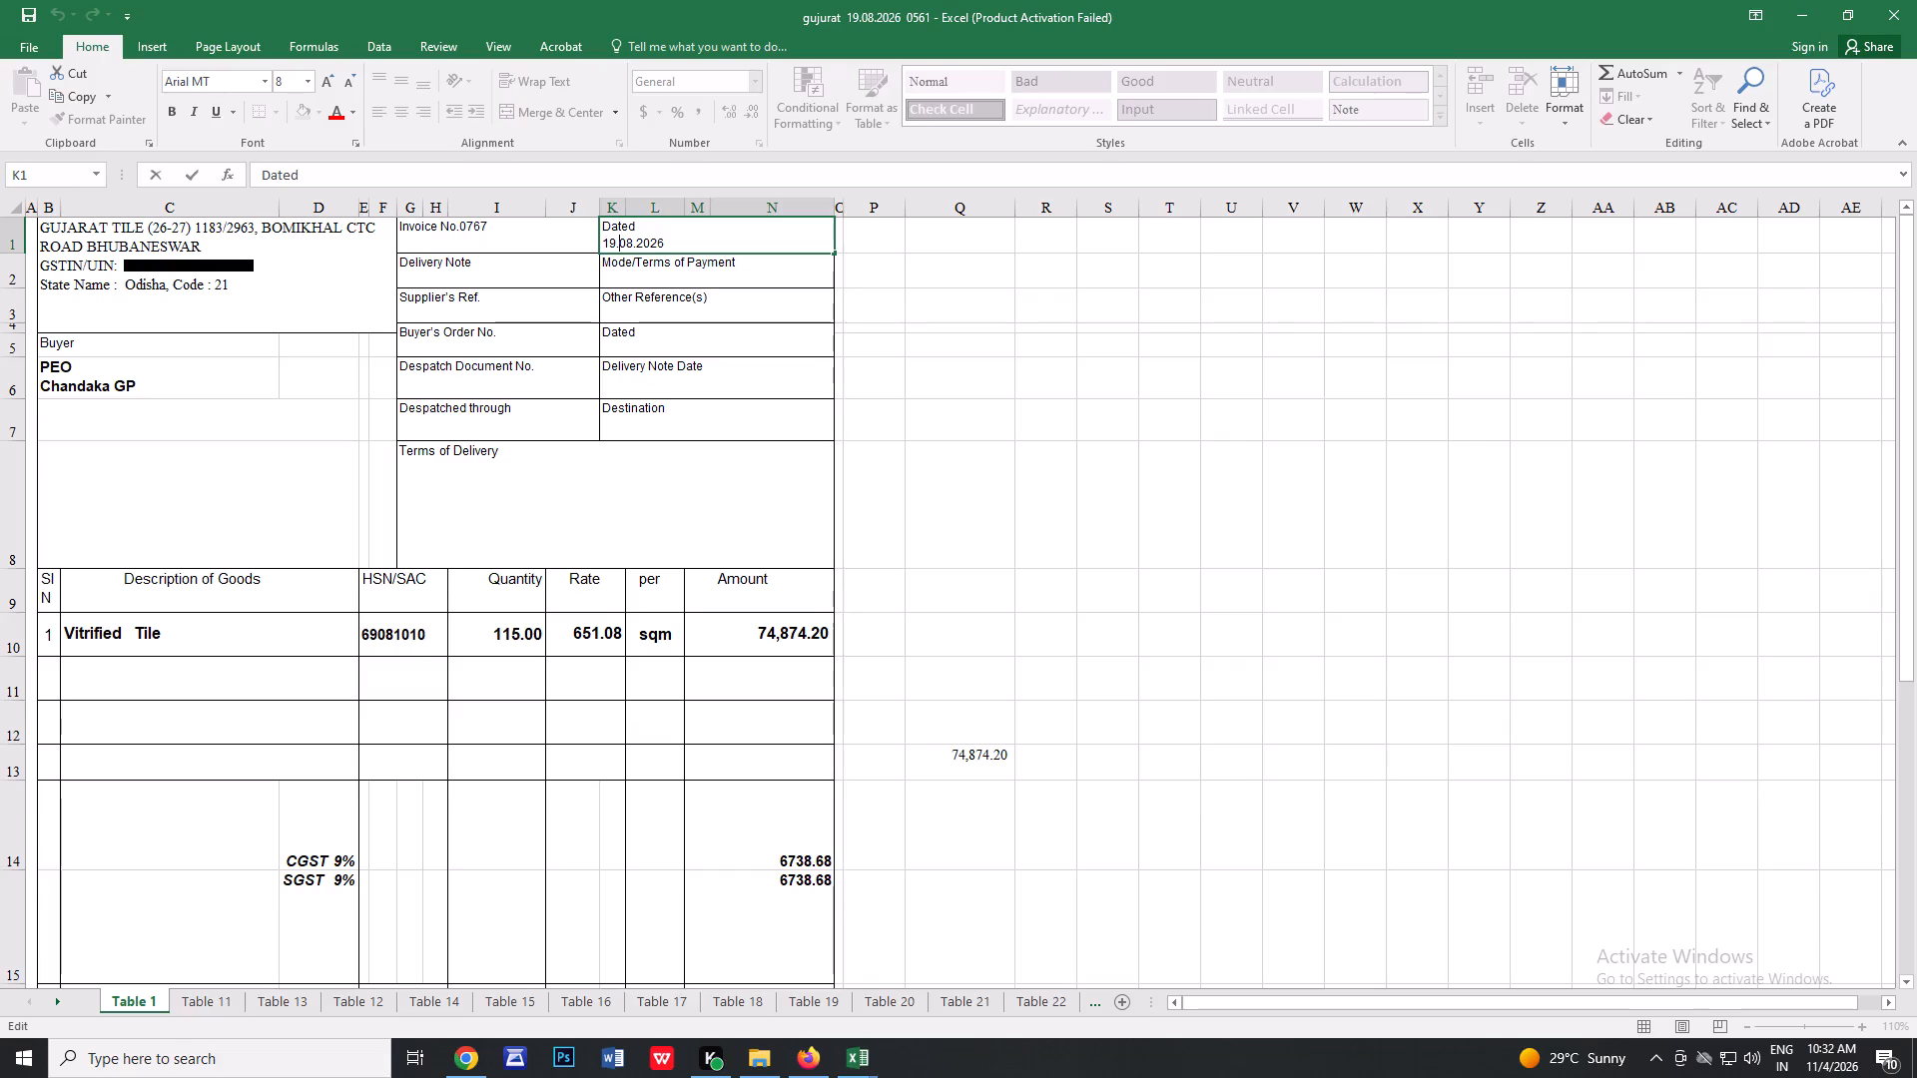
{"action": "key", "text": "Left"}
{"action": "key", "text": "BackSpace"}
{"action": "key", "text": "BackSpace"}
{"action": "key", "text": "0"}
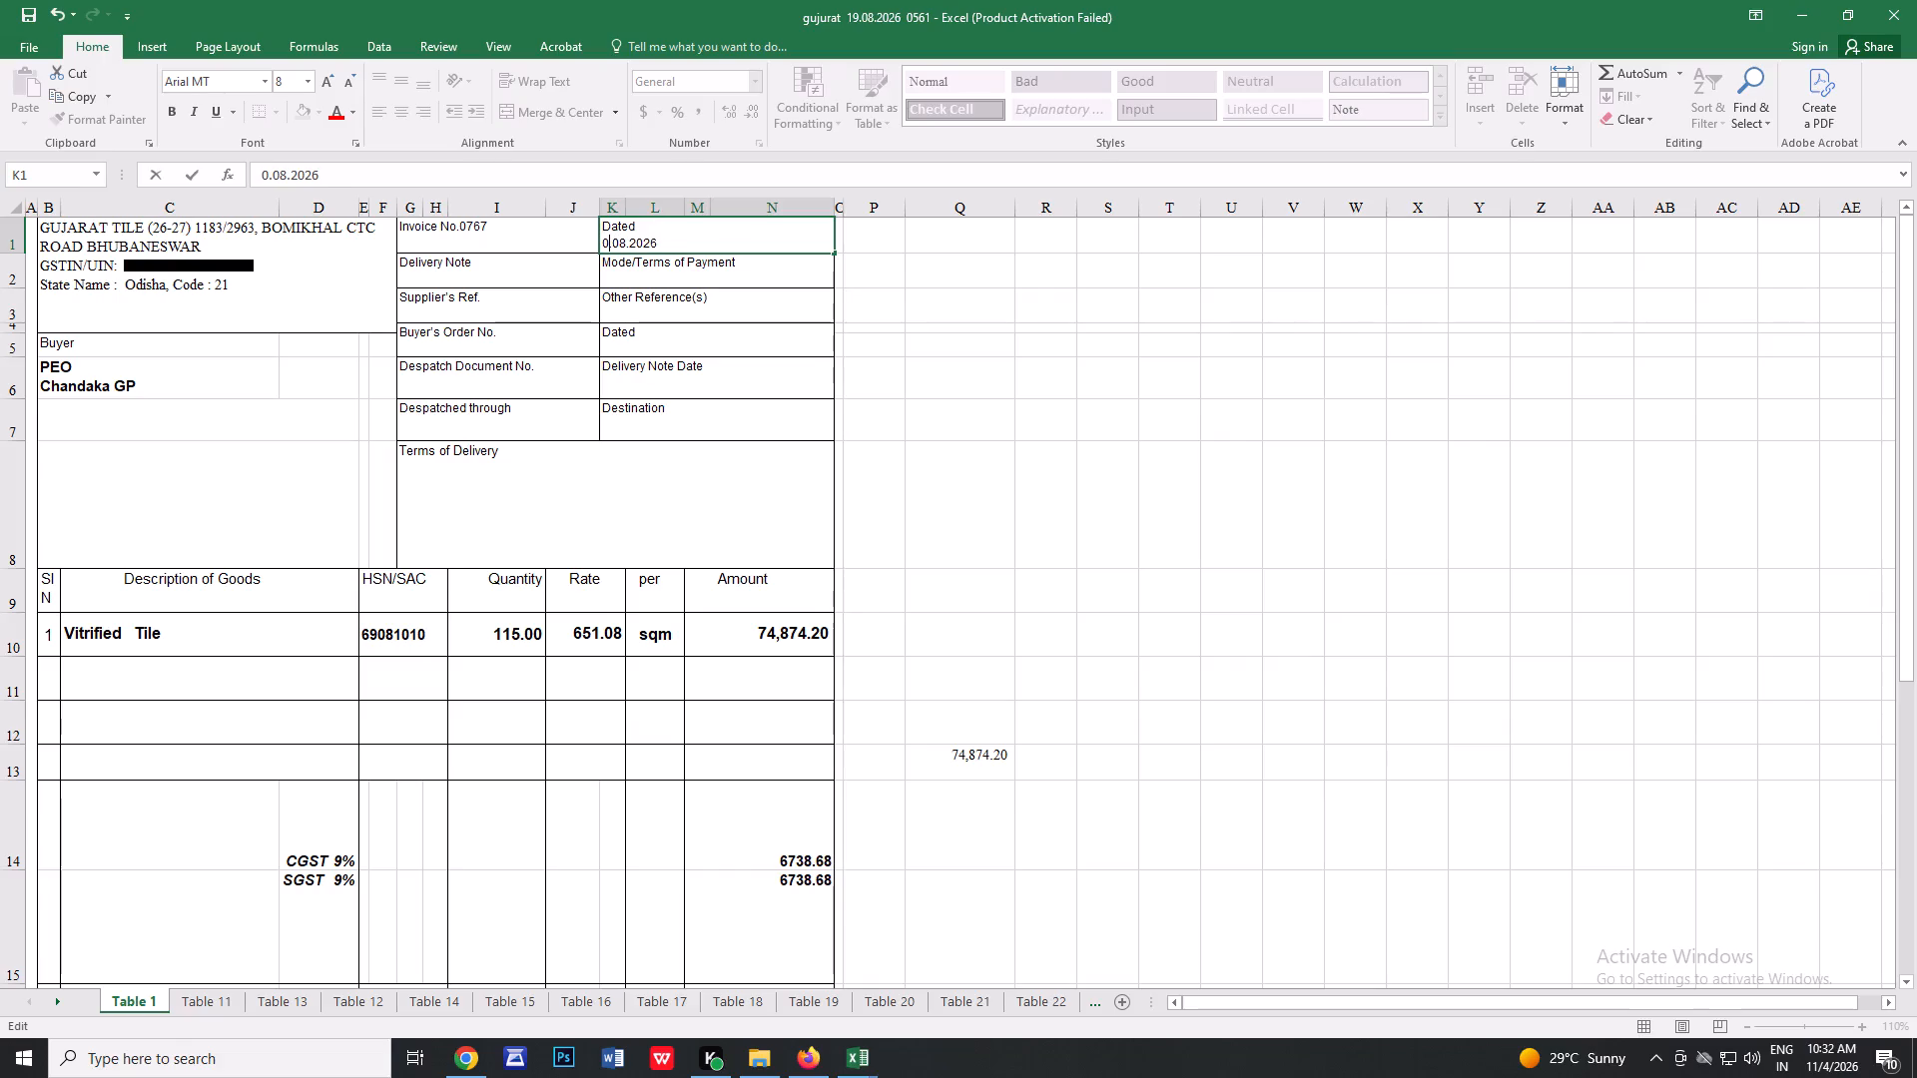
{"action": "key", "text": "5"}
{"action": "key", "text": "Right"}
{"action": "key", "text": "Right"}
{"action": "key", "text": "Right"}
{"action": "key", "text": "BackSpace"}
{"action": "key", "text": "BackSpace"}
{"action": "type", "text": "10"}
{"action": "left_click", "coordinate": [702, 422]}
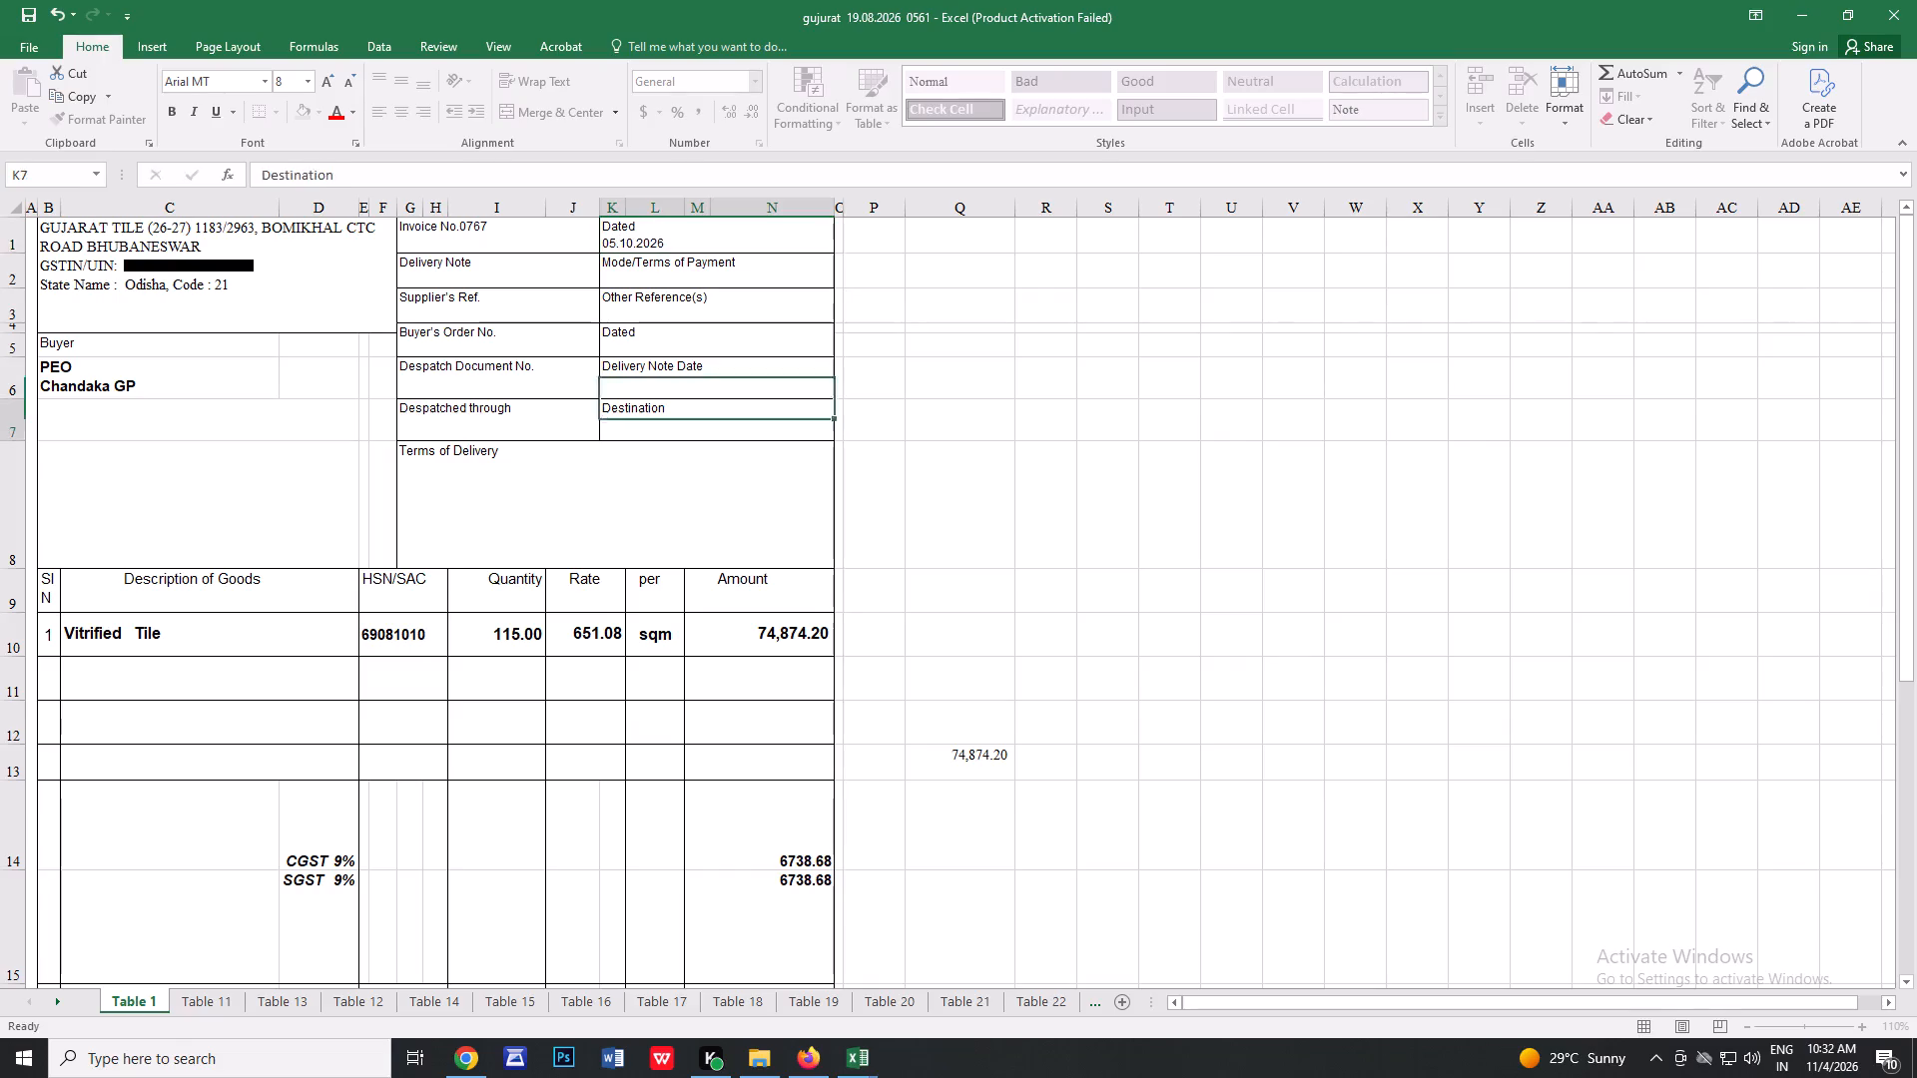
Set the Quantity of the Vitrified Tile row to 50.
{"action": "scroll", "coordinate": [701, 425], "scroll_direction": "down", "scroll_amount": 1}
{"action": "left_click", "coordinate": [230, 529]}
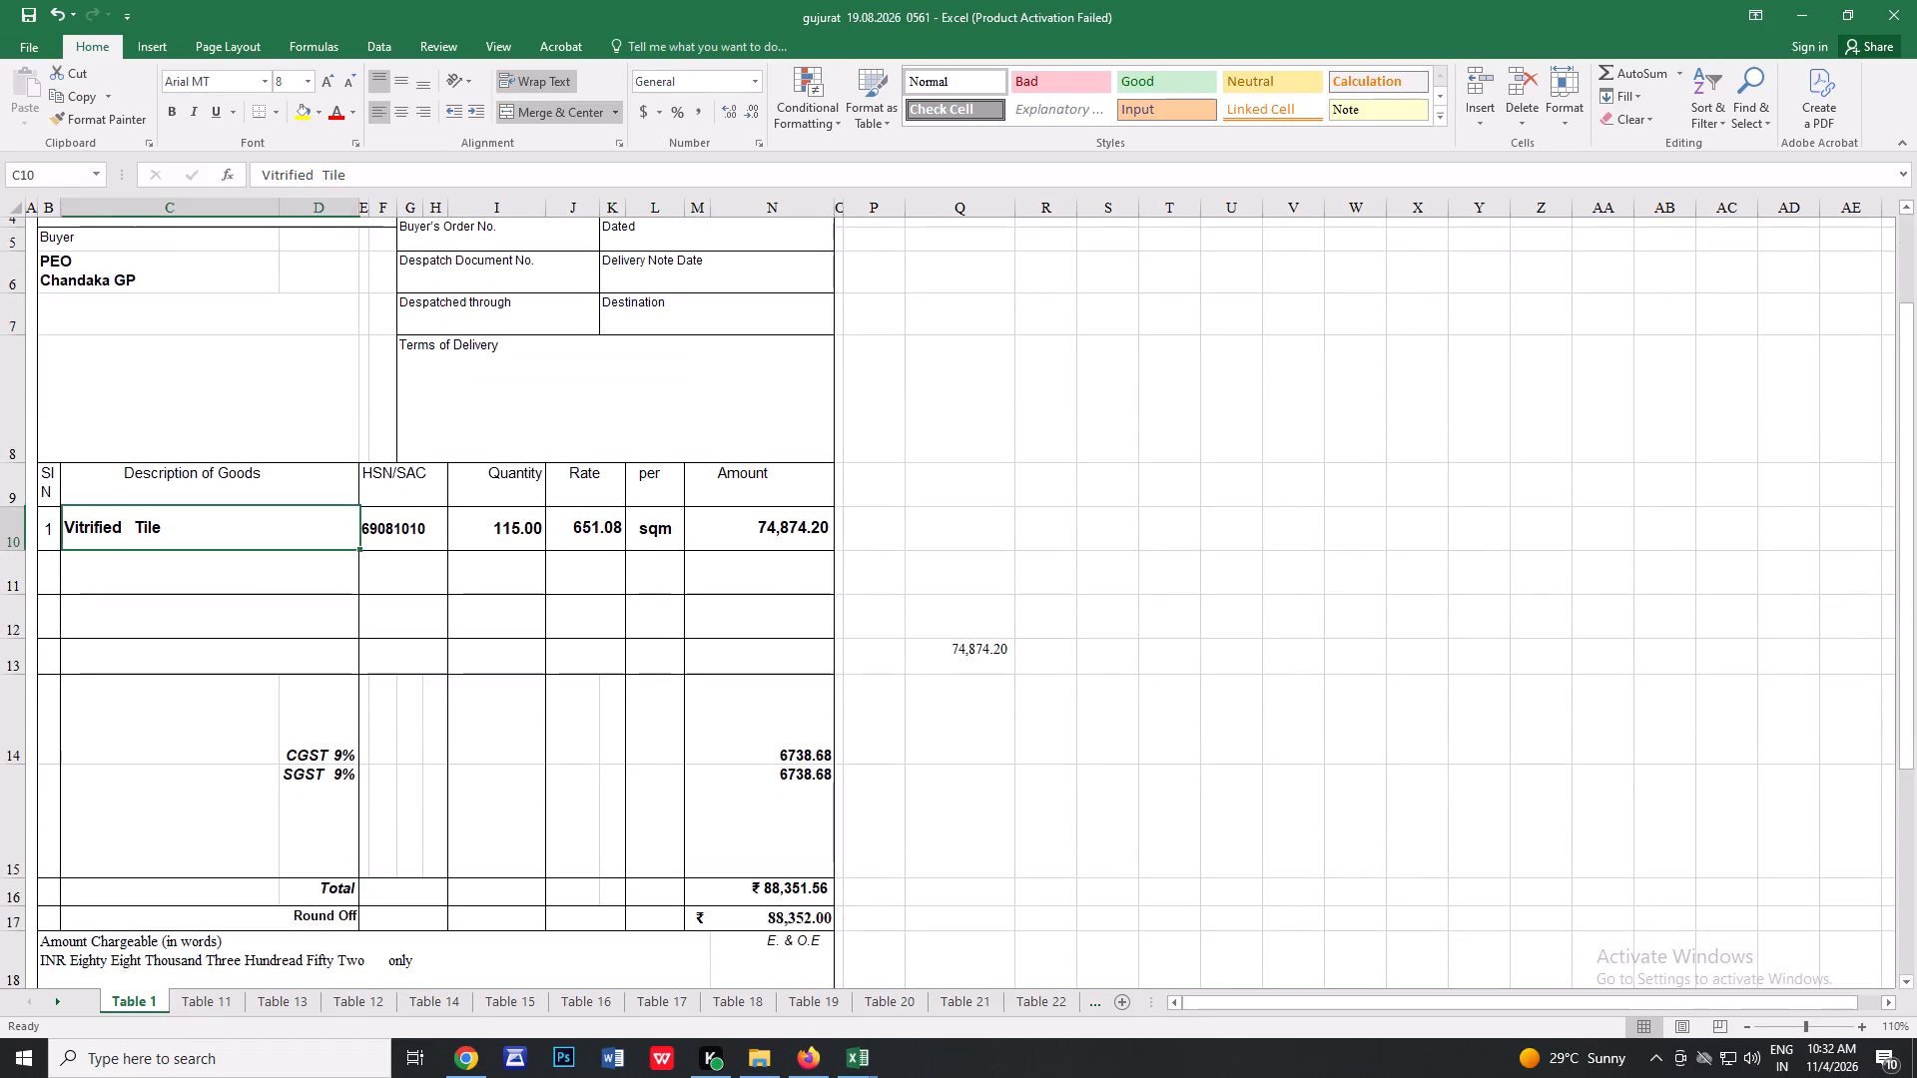
{"action": "left_click", "coordinate": [499, 527]}
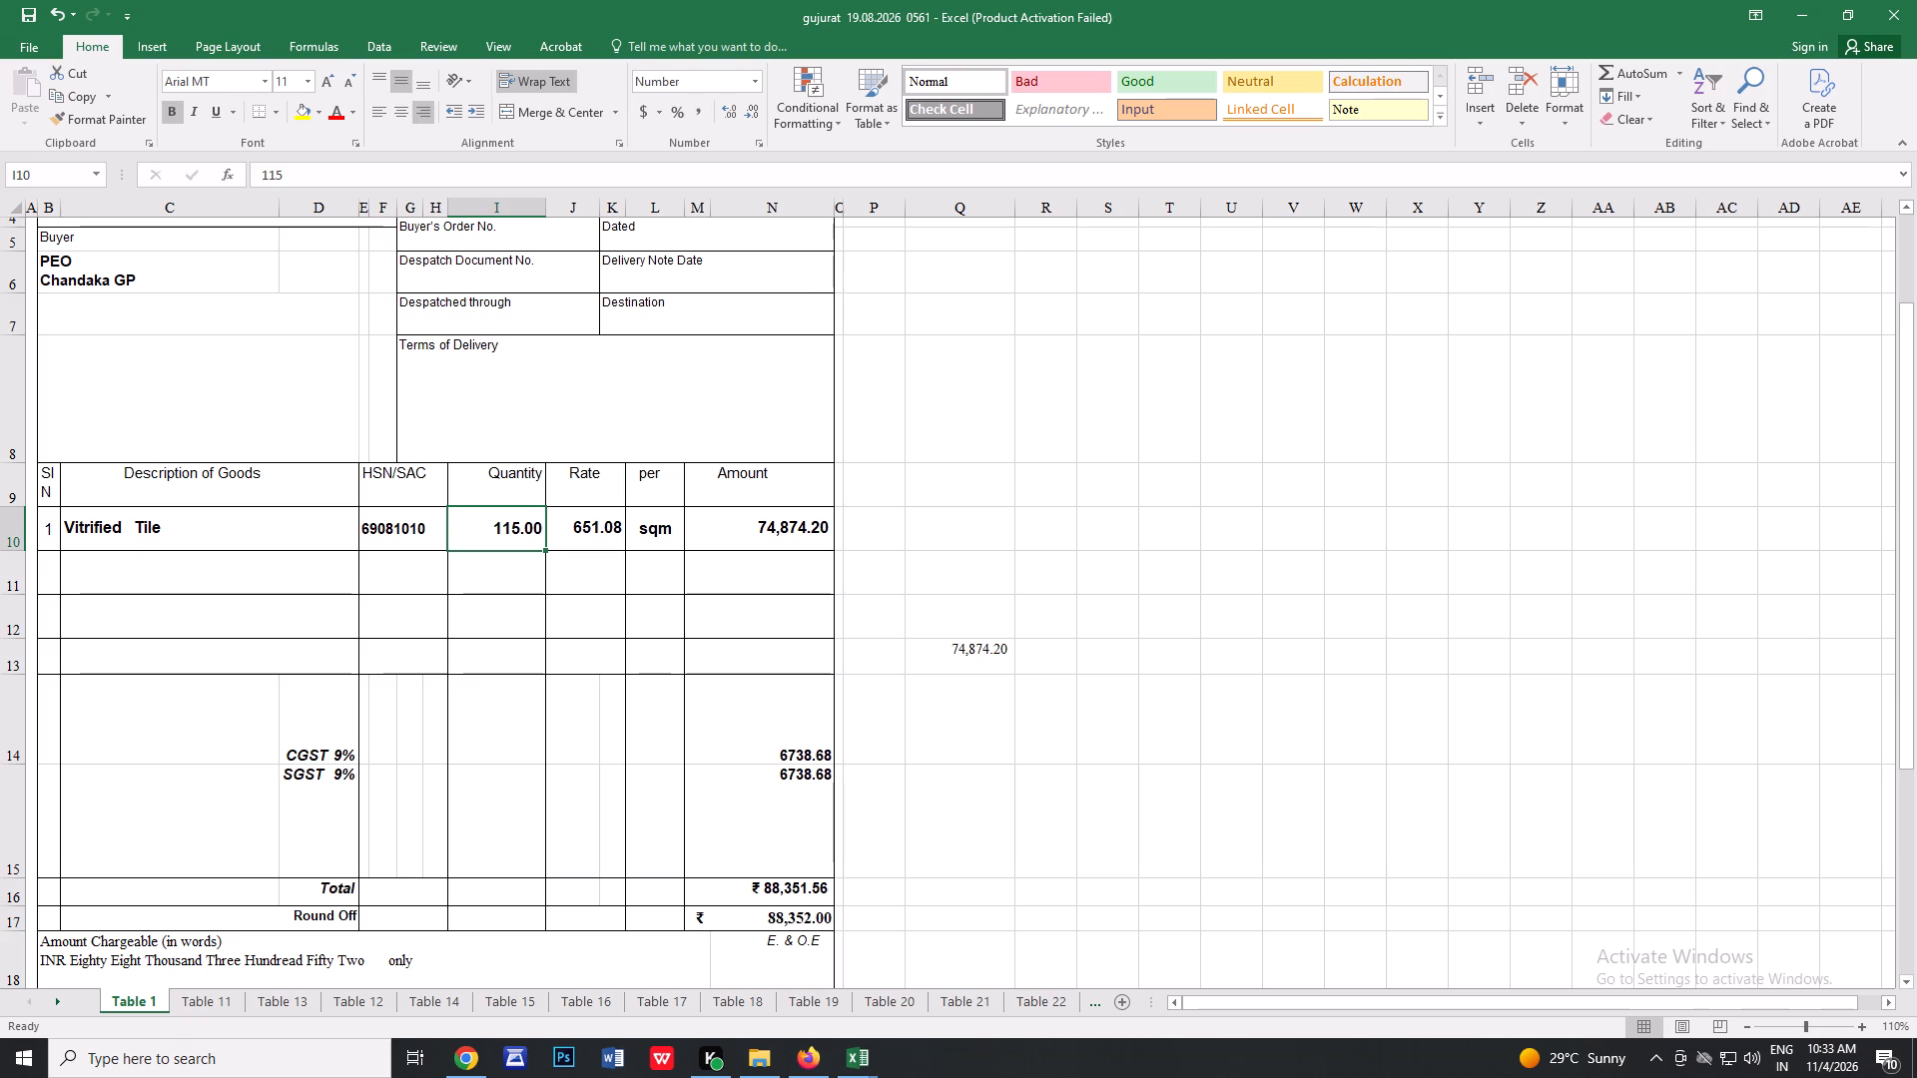
{"action": "type", "text": "50"}
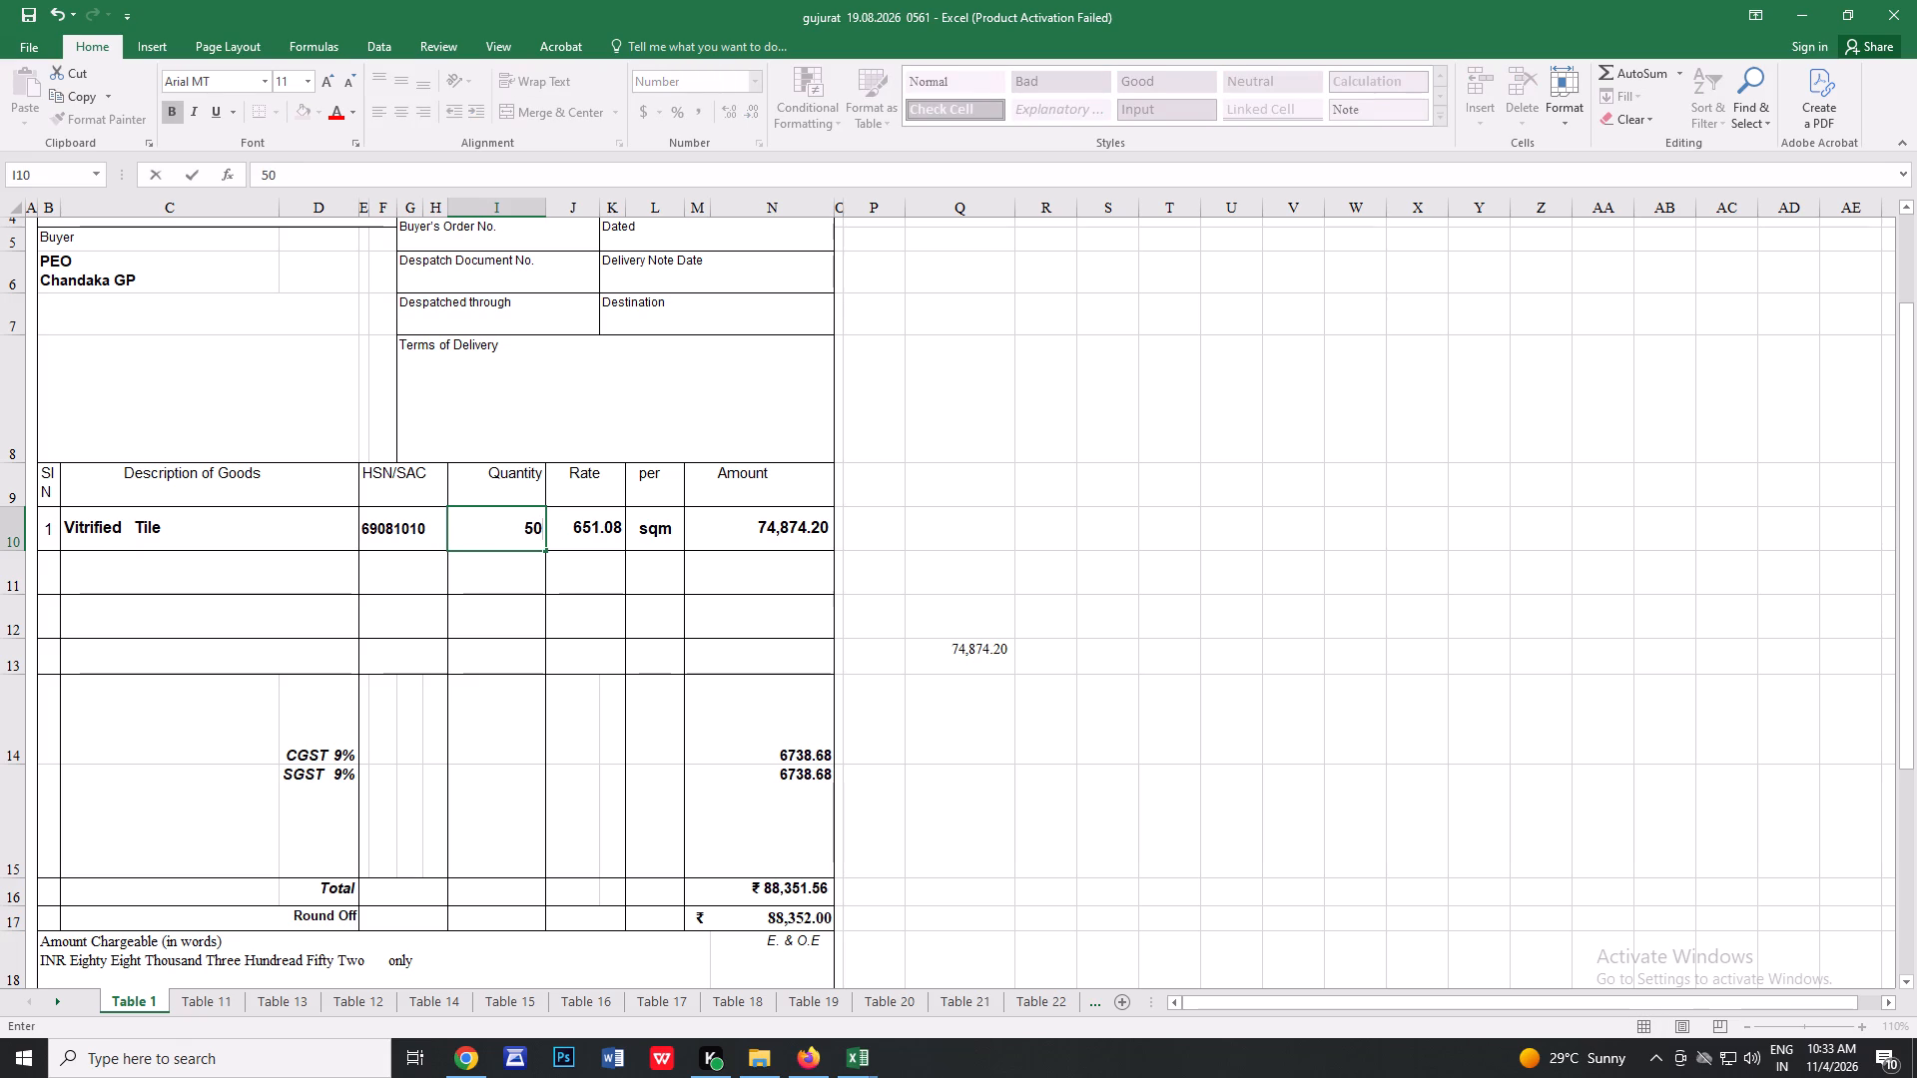
{"action": "left_click", "coordinate": [602, 525]}
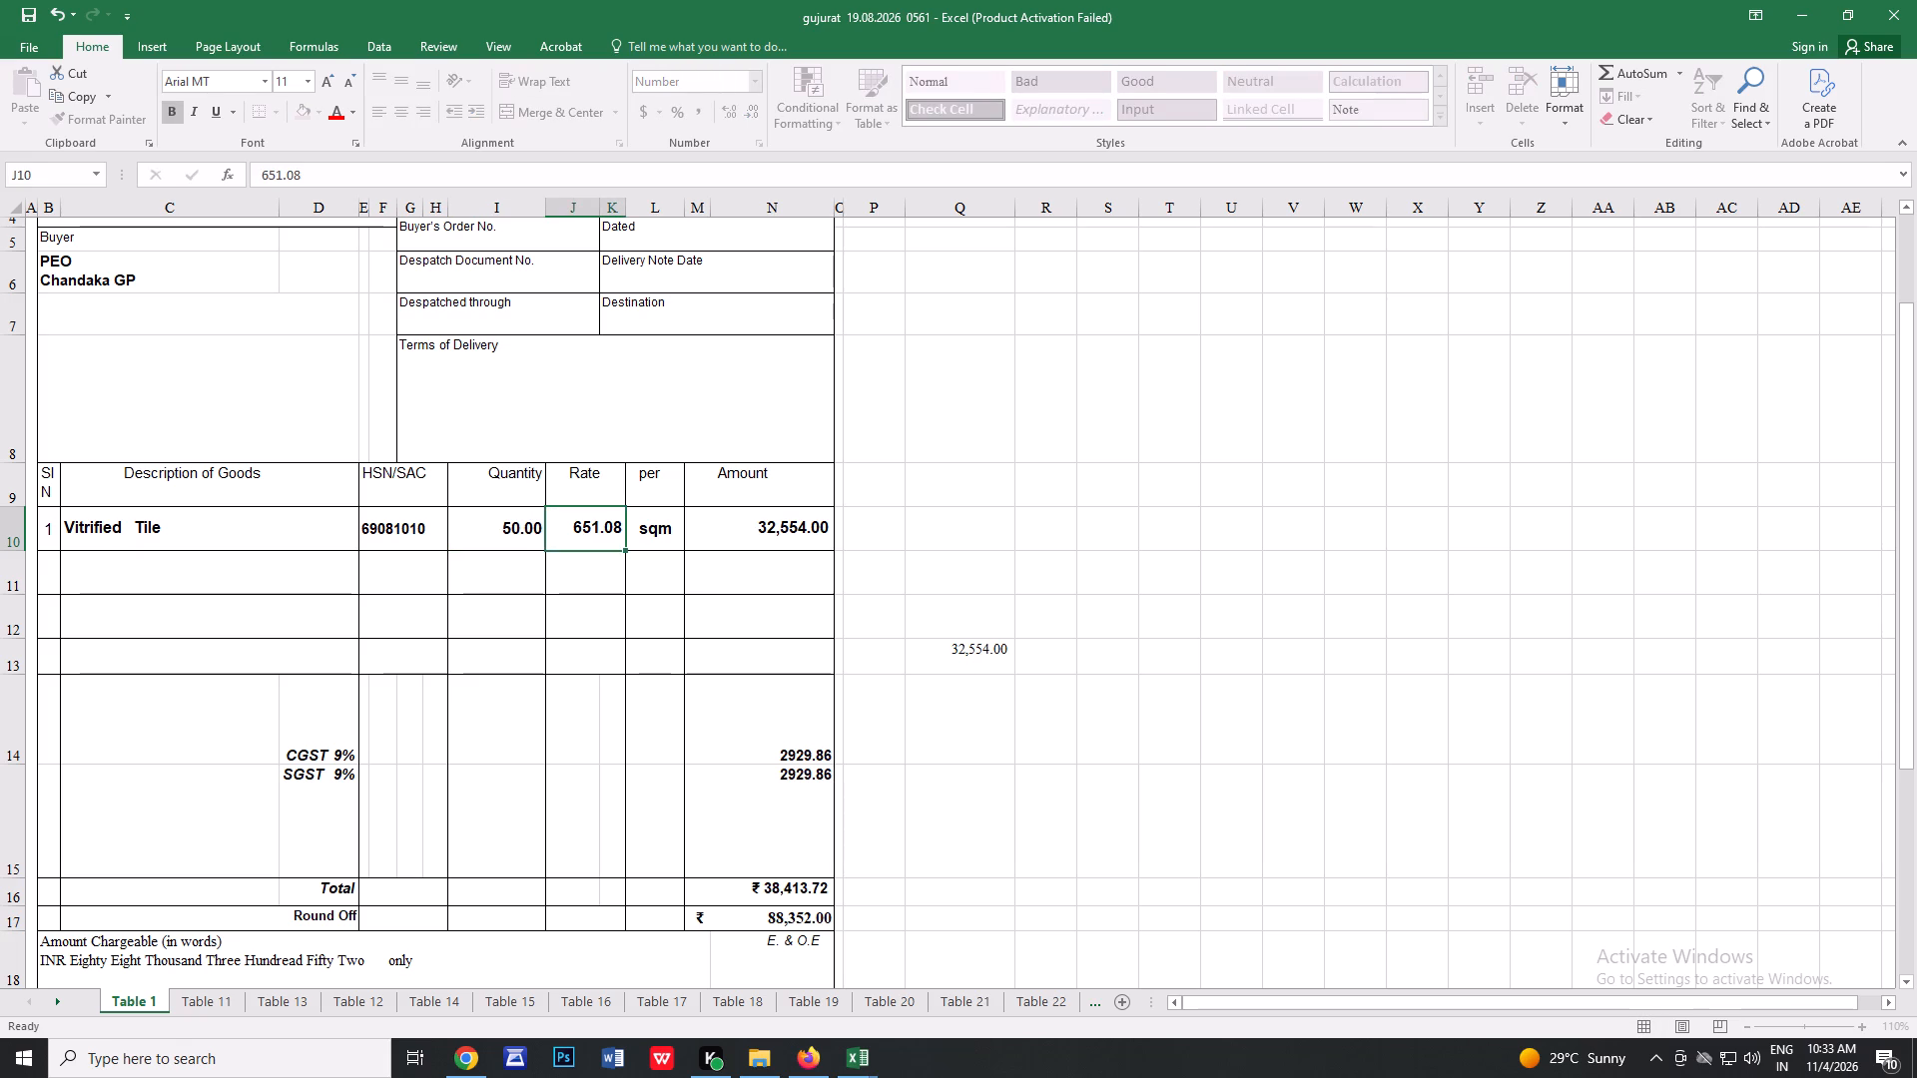
Set the Round Off amount below the invoice total to 38414.
{"action": "scroll", "coordinate": [743, 799], "scroll_direction": "down", "scroll_amount": 1}
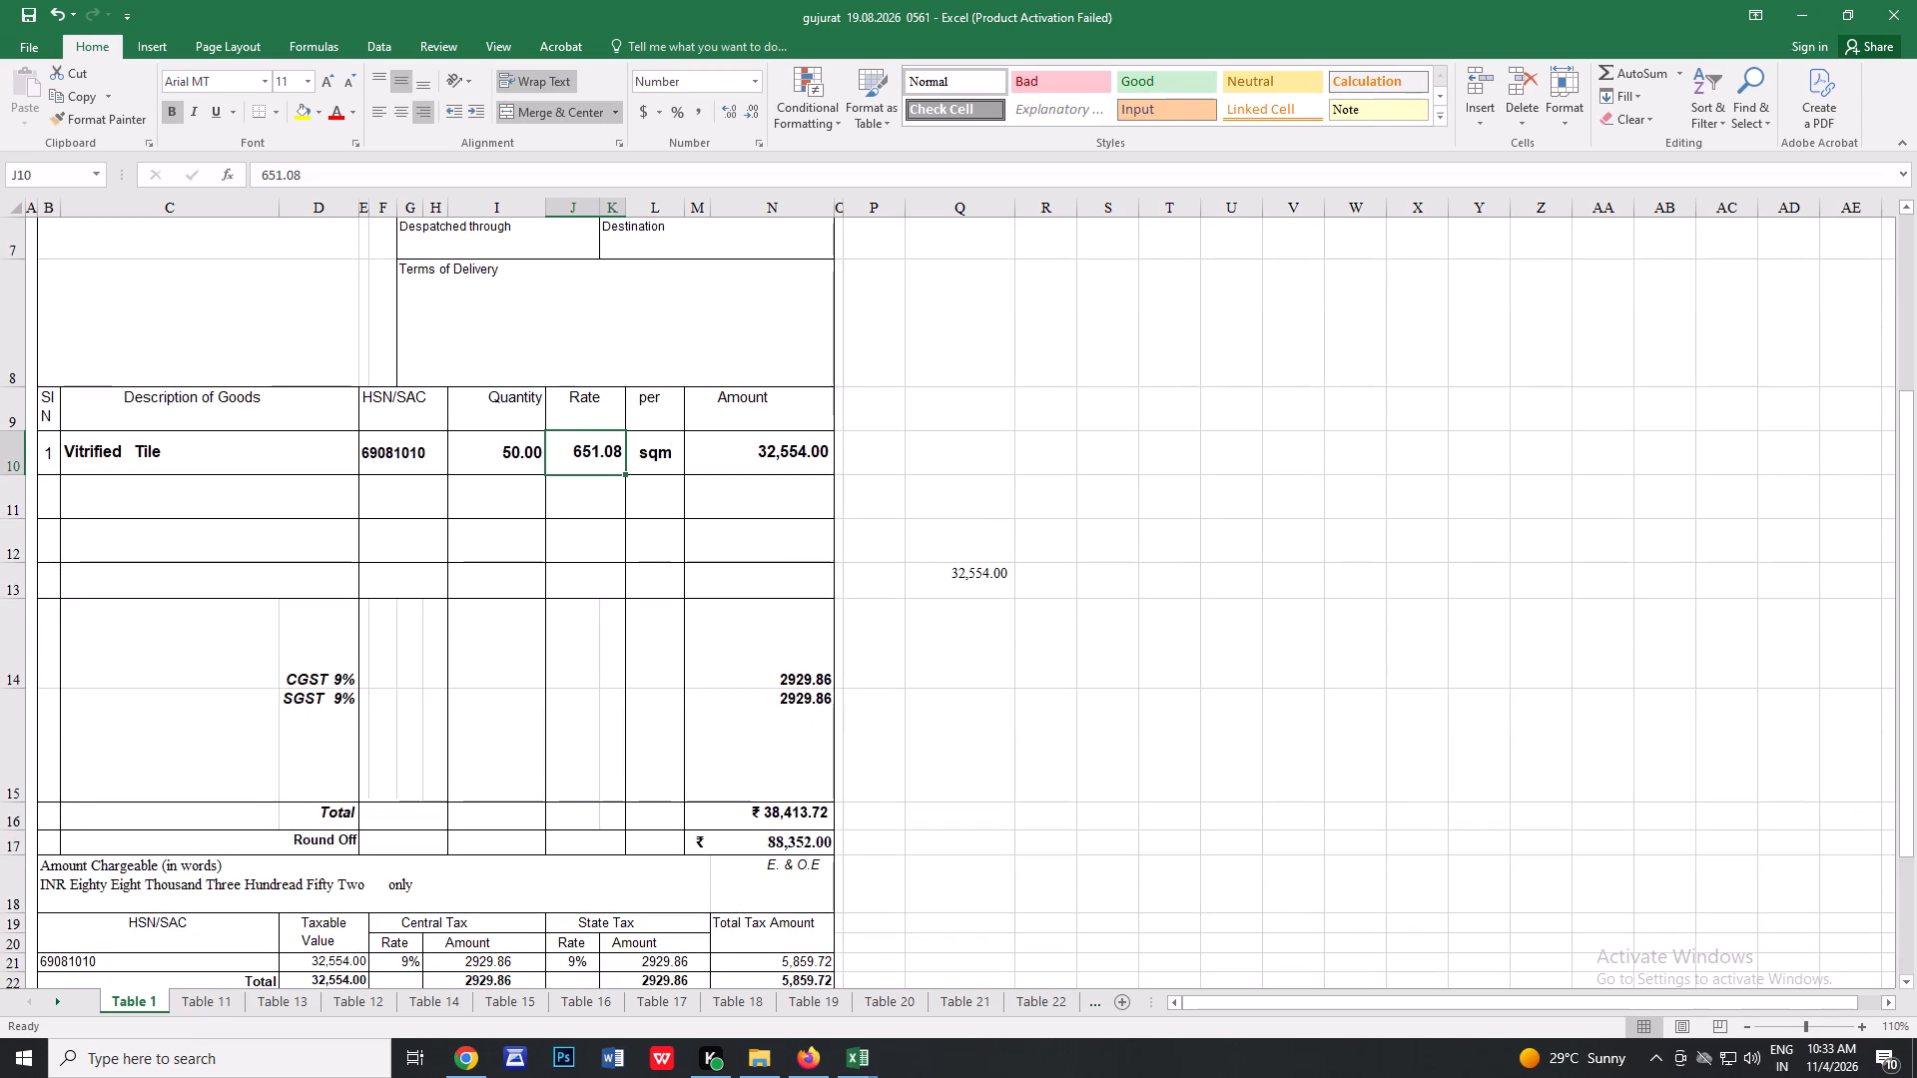
{"action": "left_click", "coordinate": [784, 842]}
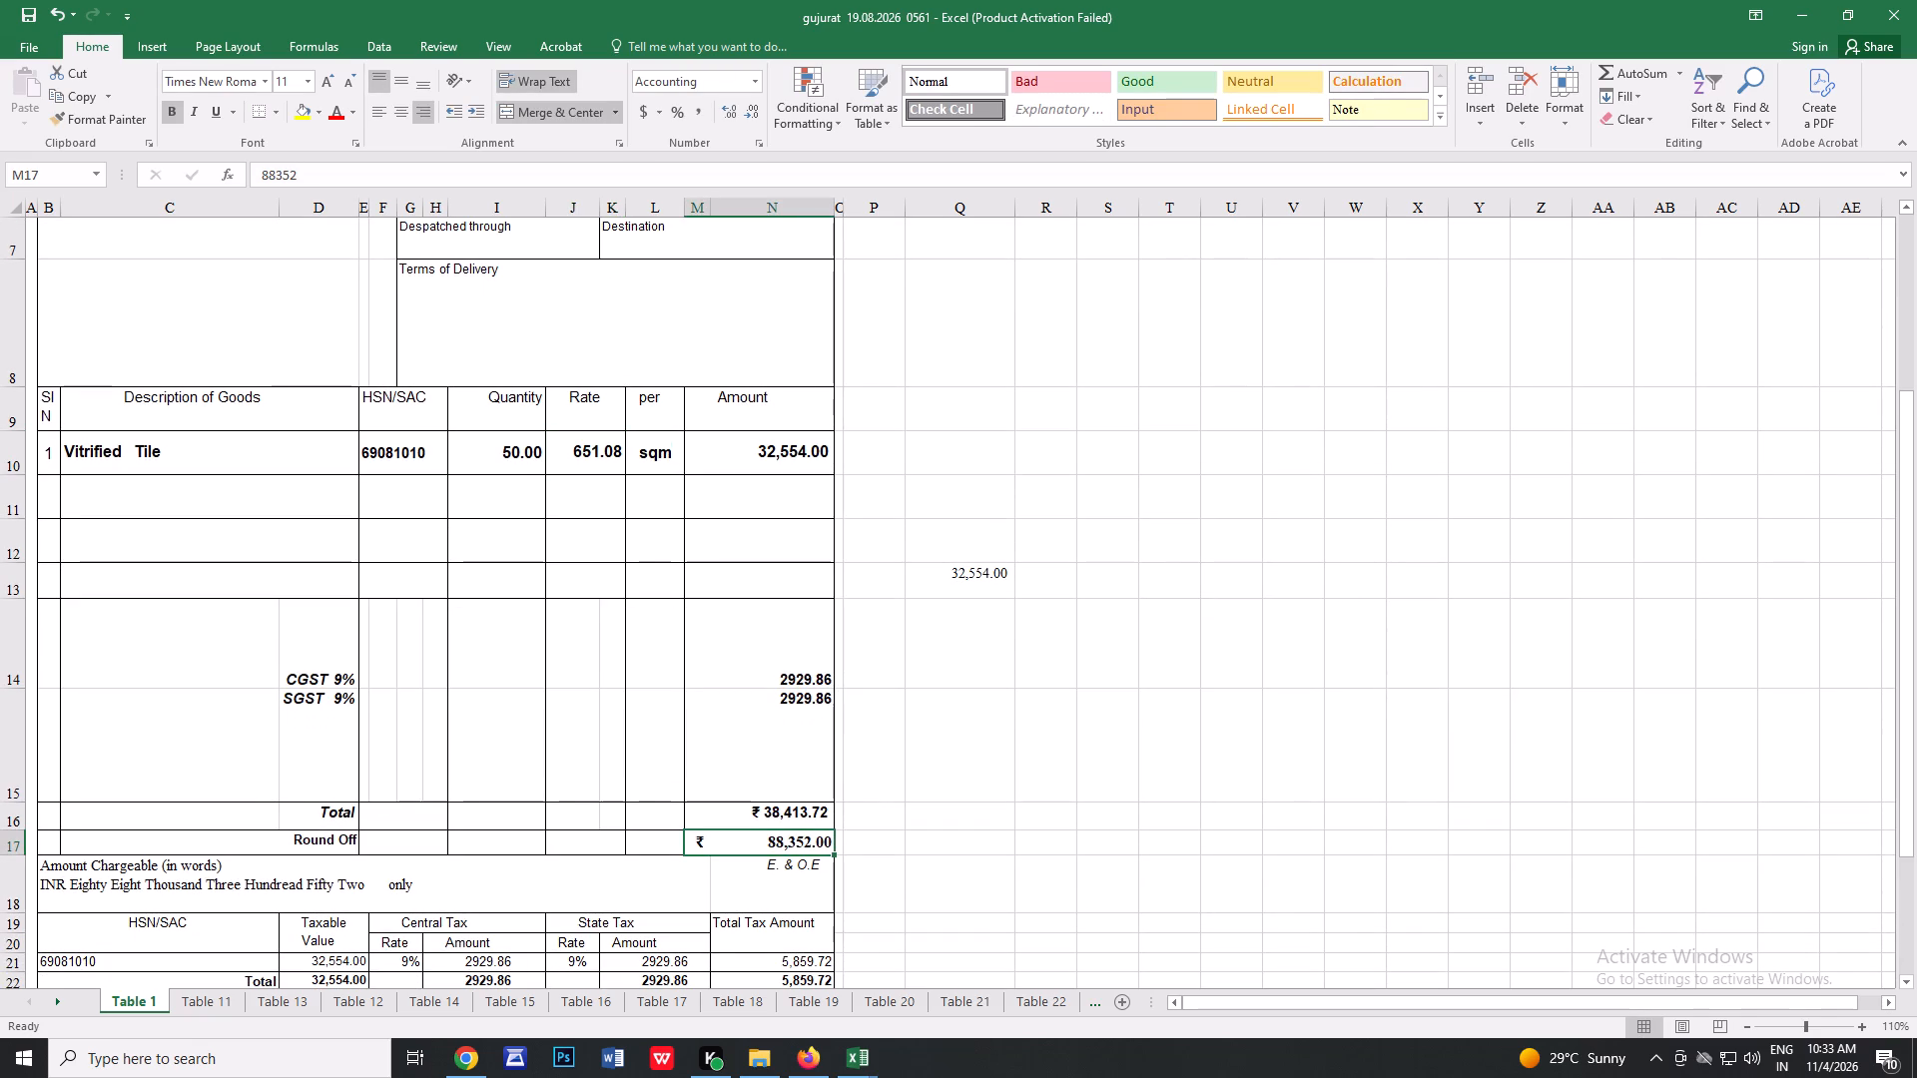
{"action": "type", "text": "38"}
{"action": "type", "text": "414"}
{"action": "left_click", "coordinate": [978, 843]}
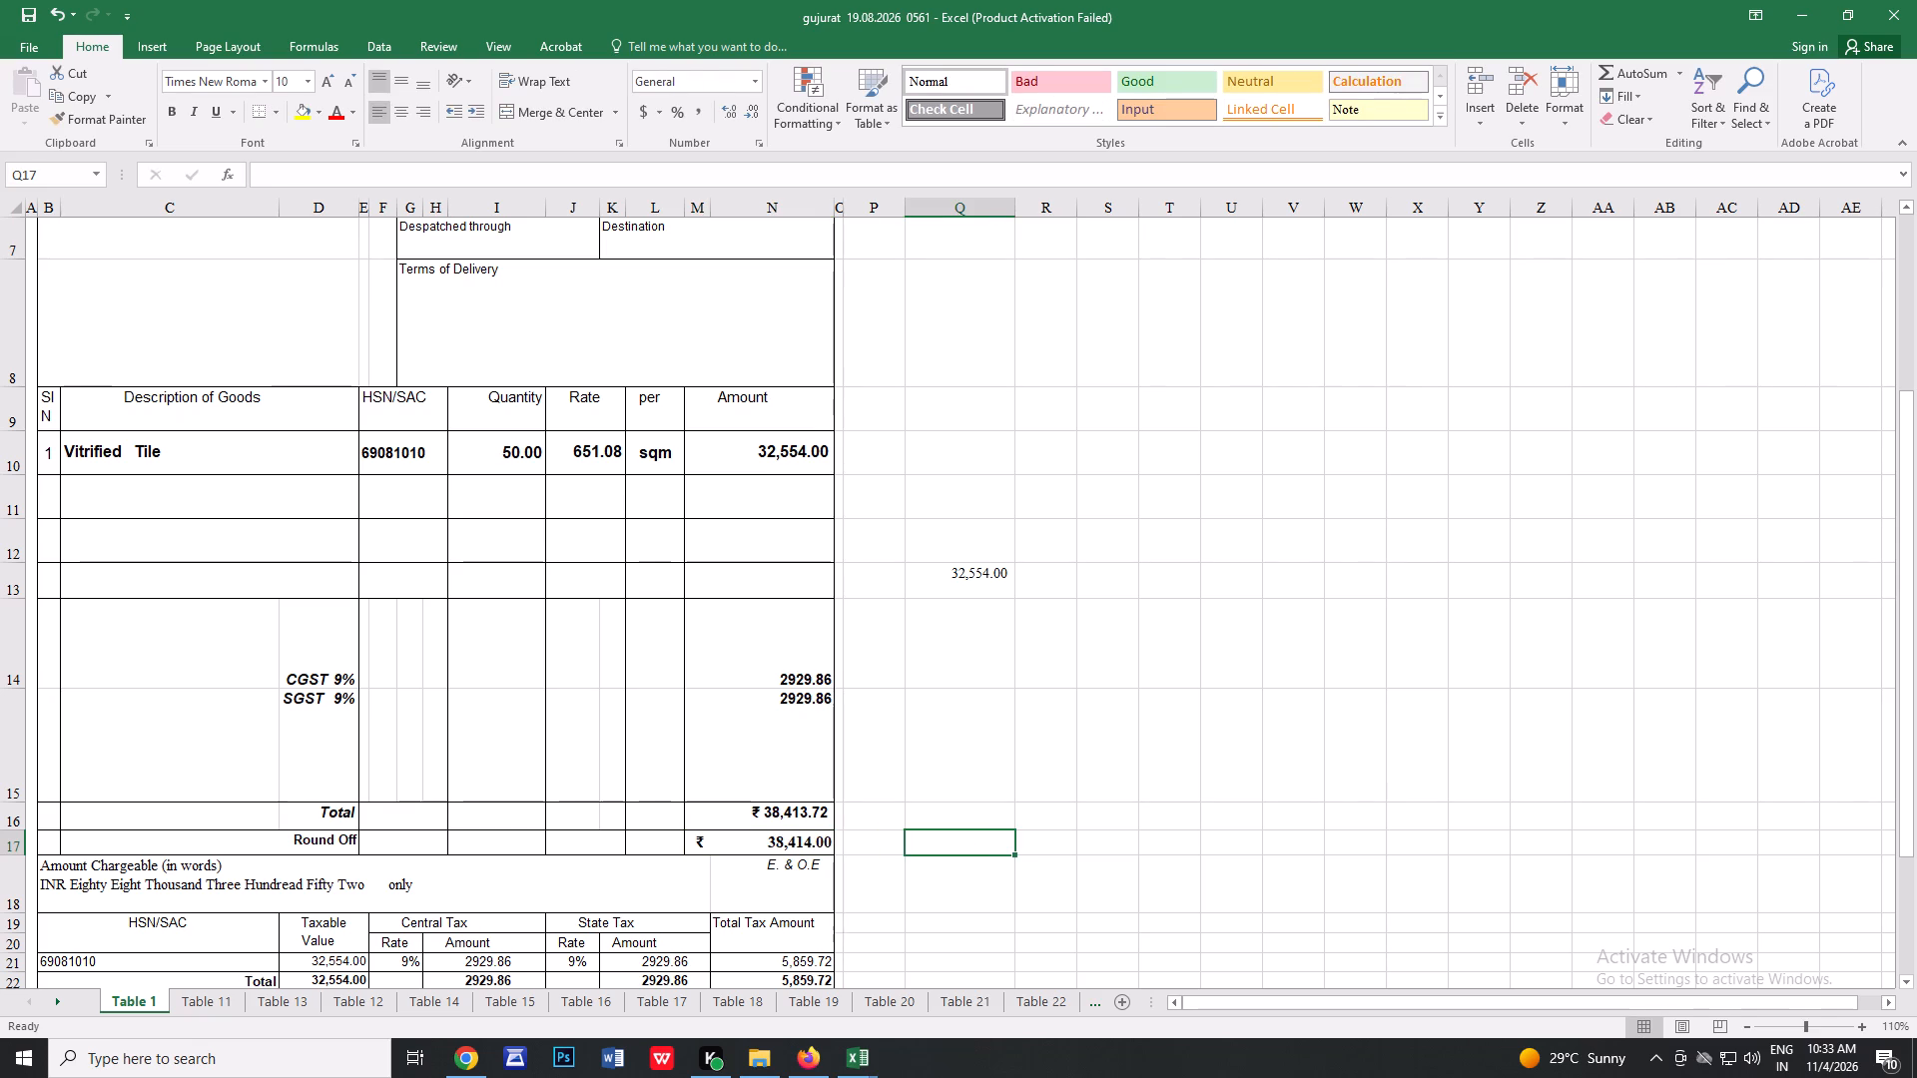
Replace the first word after INR in the Amount Chargeable (in words) line with Thirty.
{"action": "double_click", "coordinate": [106, 891]}
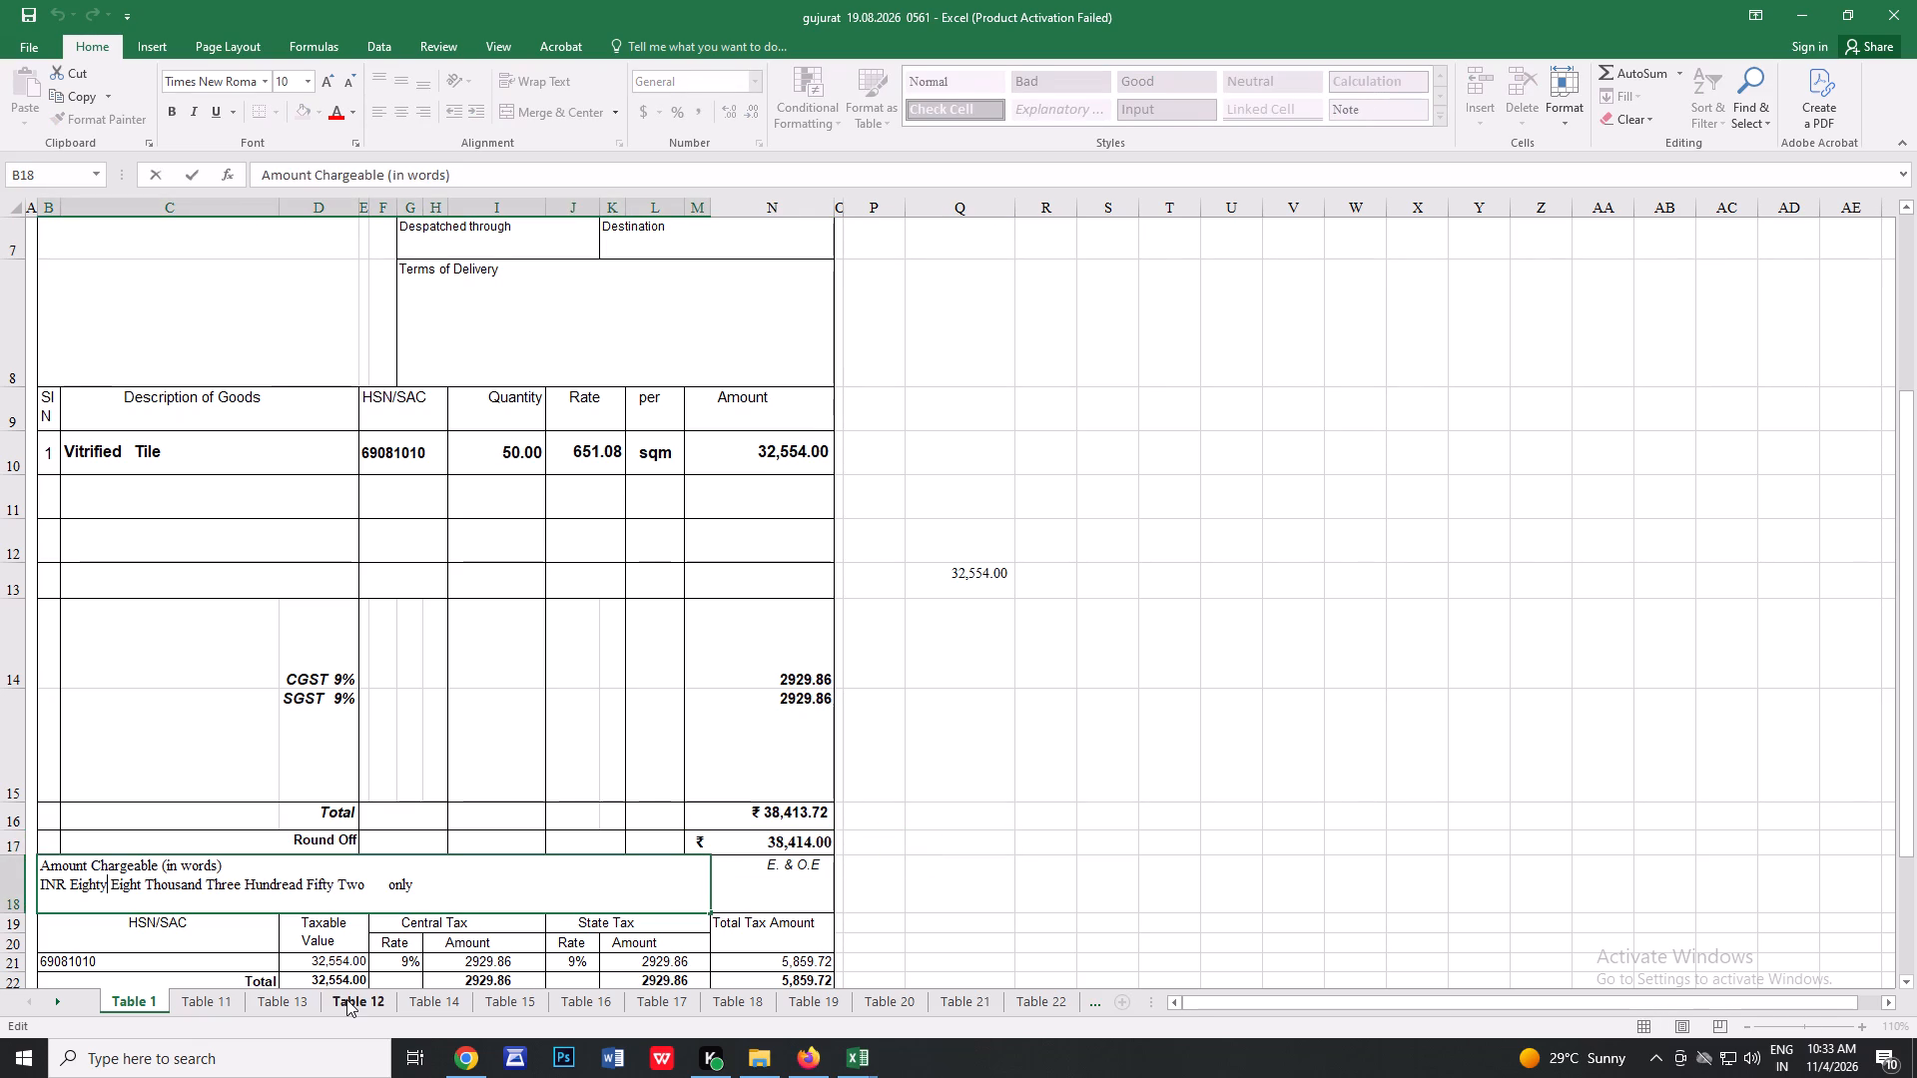
{"action": "key", "text": "BackSpace"}
{"action": "key", "text": "BackSpace"}
{"action": "key", "text": "BackSpace"}
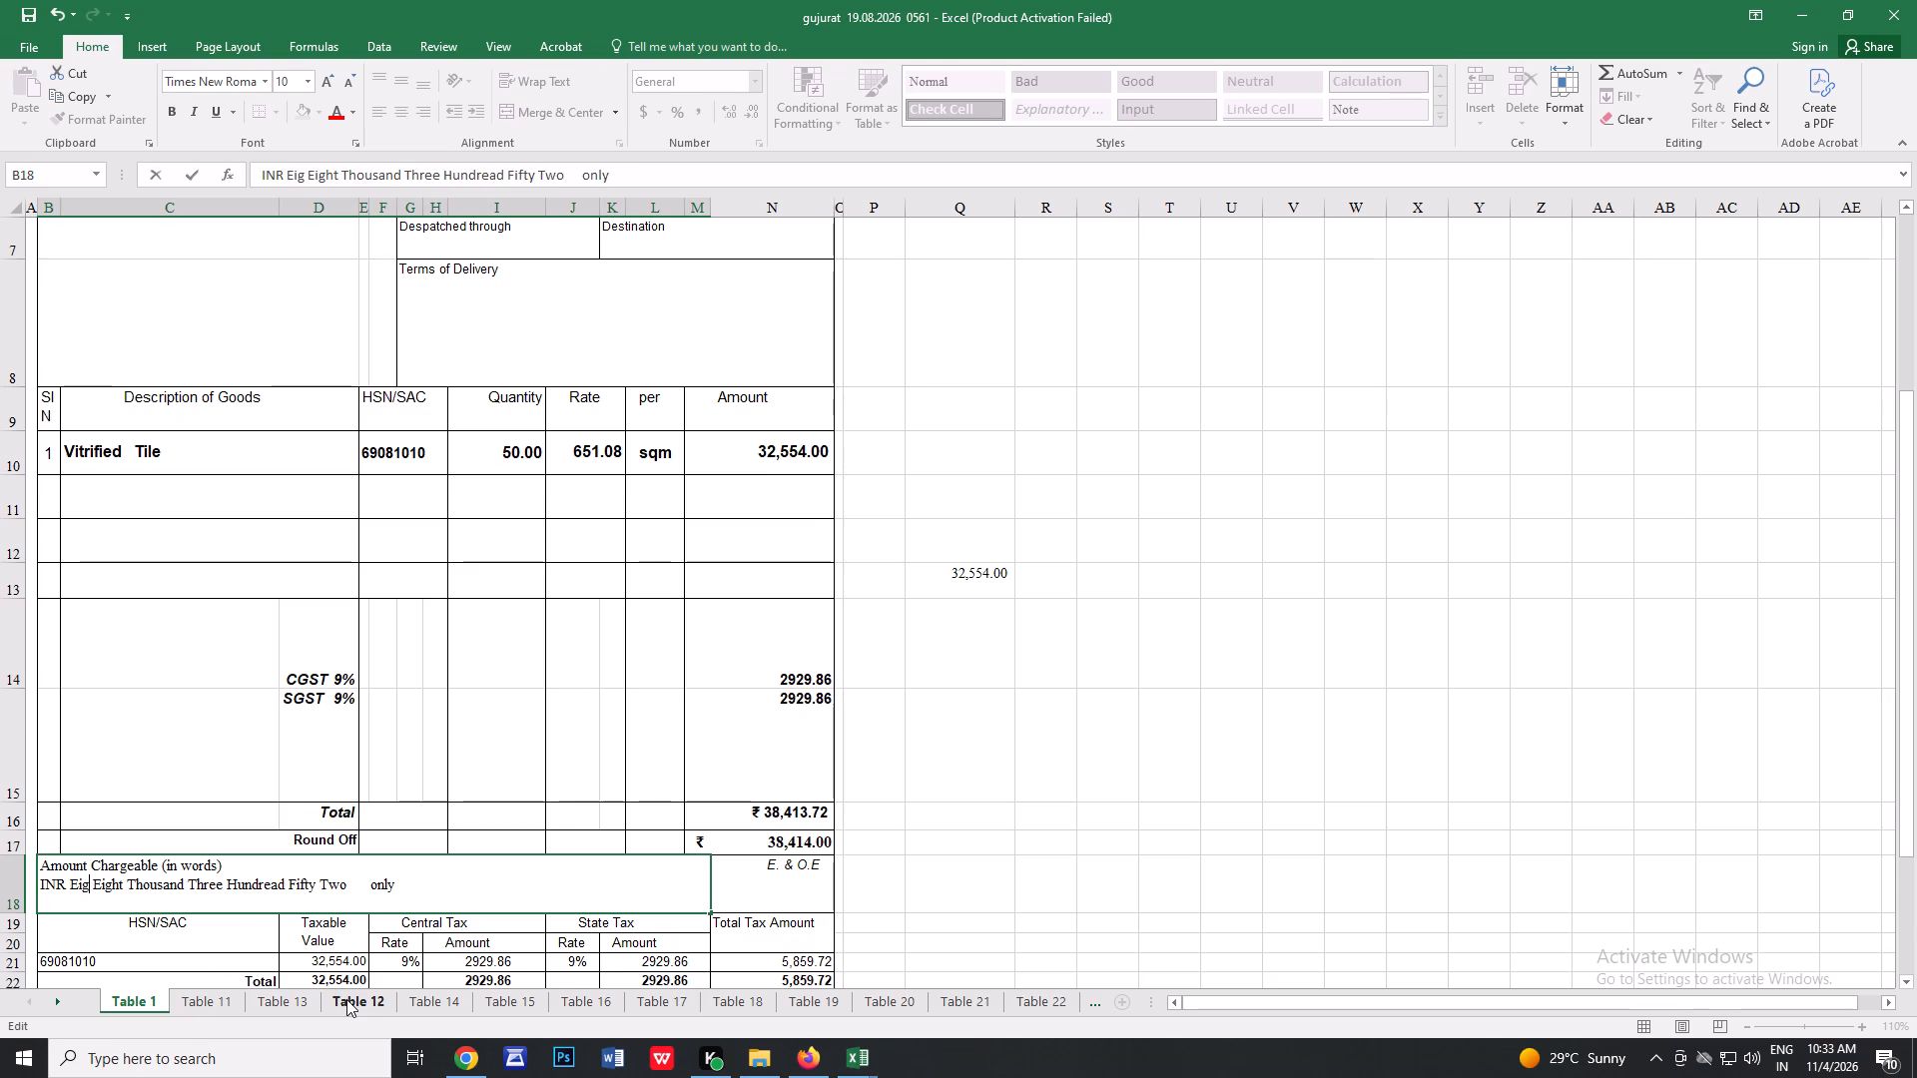
{"action": "key", "text": "BackSpace"}
{"action": "key", "text": "BackSpace"}
{"action": "key", "text": "BackSpace"}
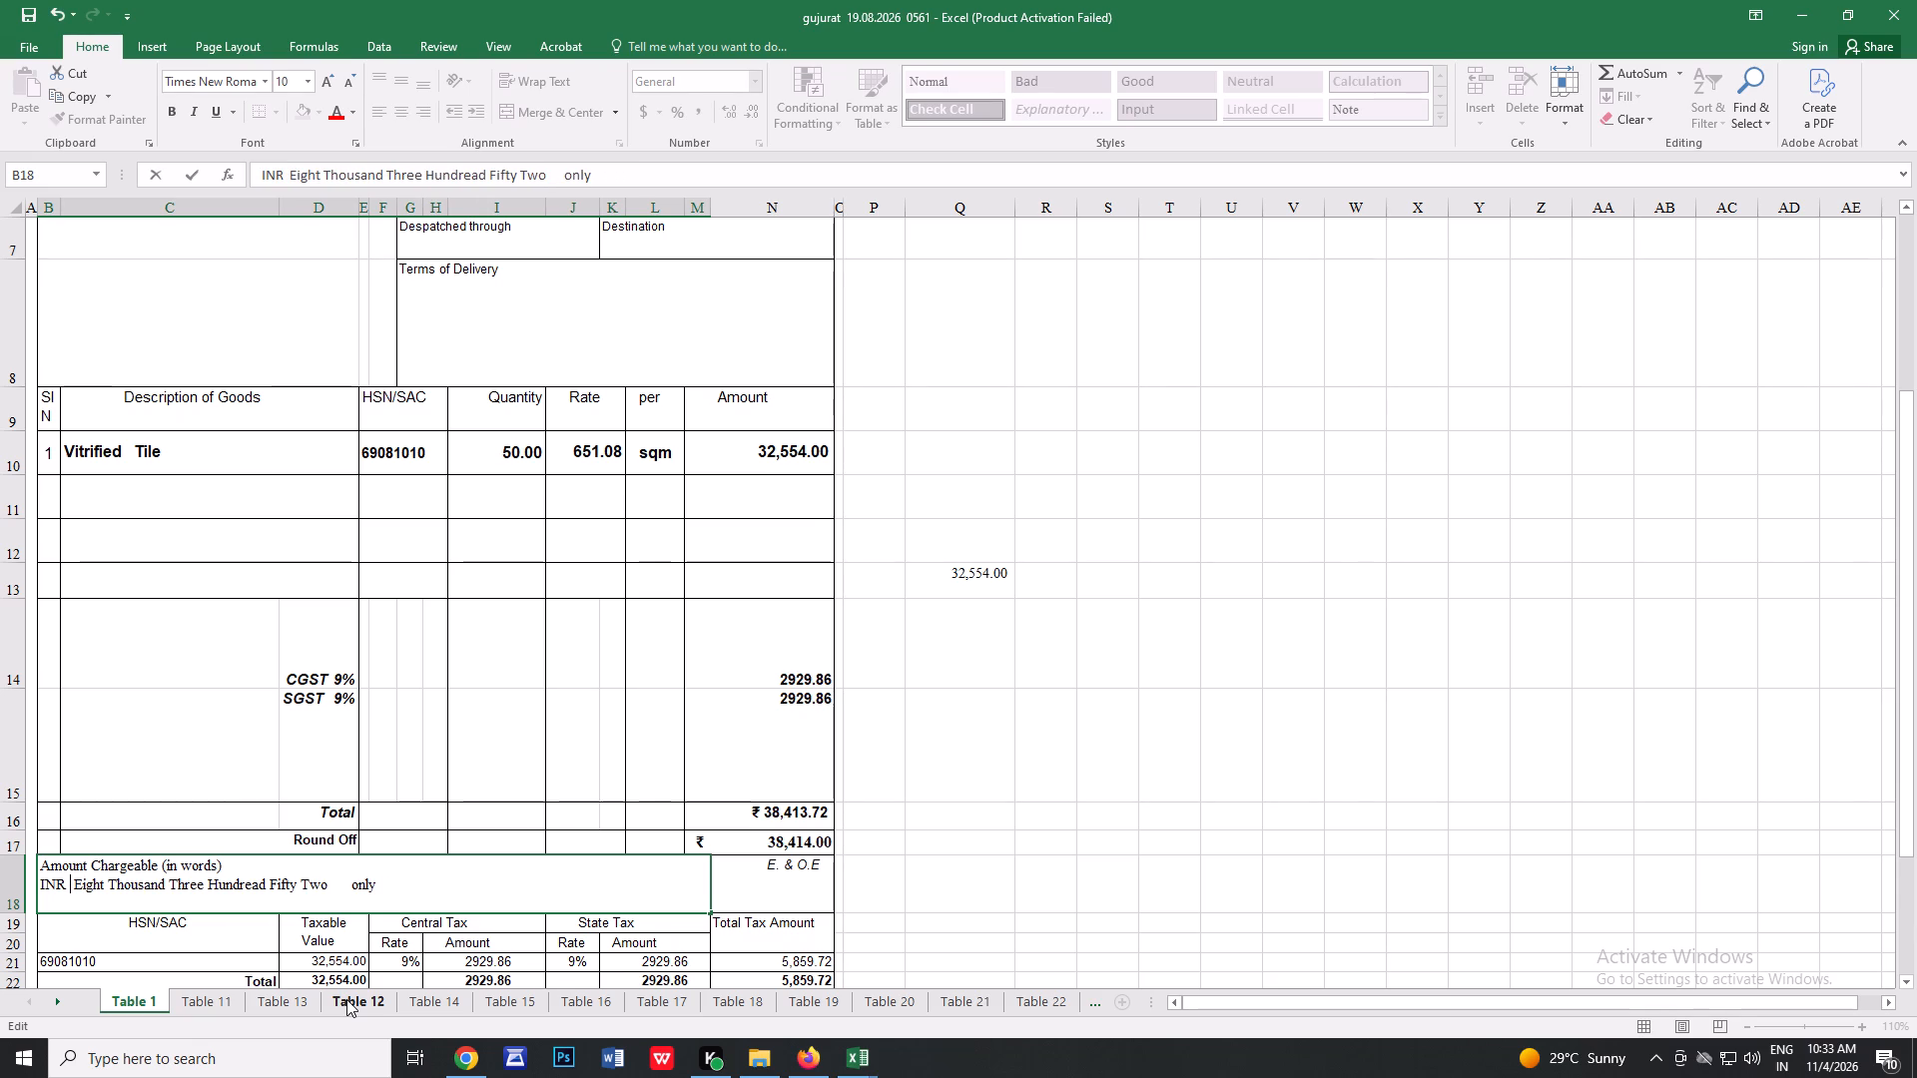
{"action": "type", "text": "IRTY"}
{"action": "key", "text": "BackSpace"}
{"action": "key", "text": "BackSpace"}
{"action": "key", "text": "BackSpace"}
{"action": "key", "text": "BackSpace"}
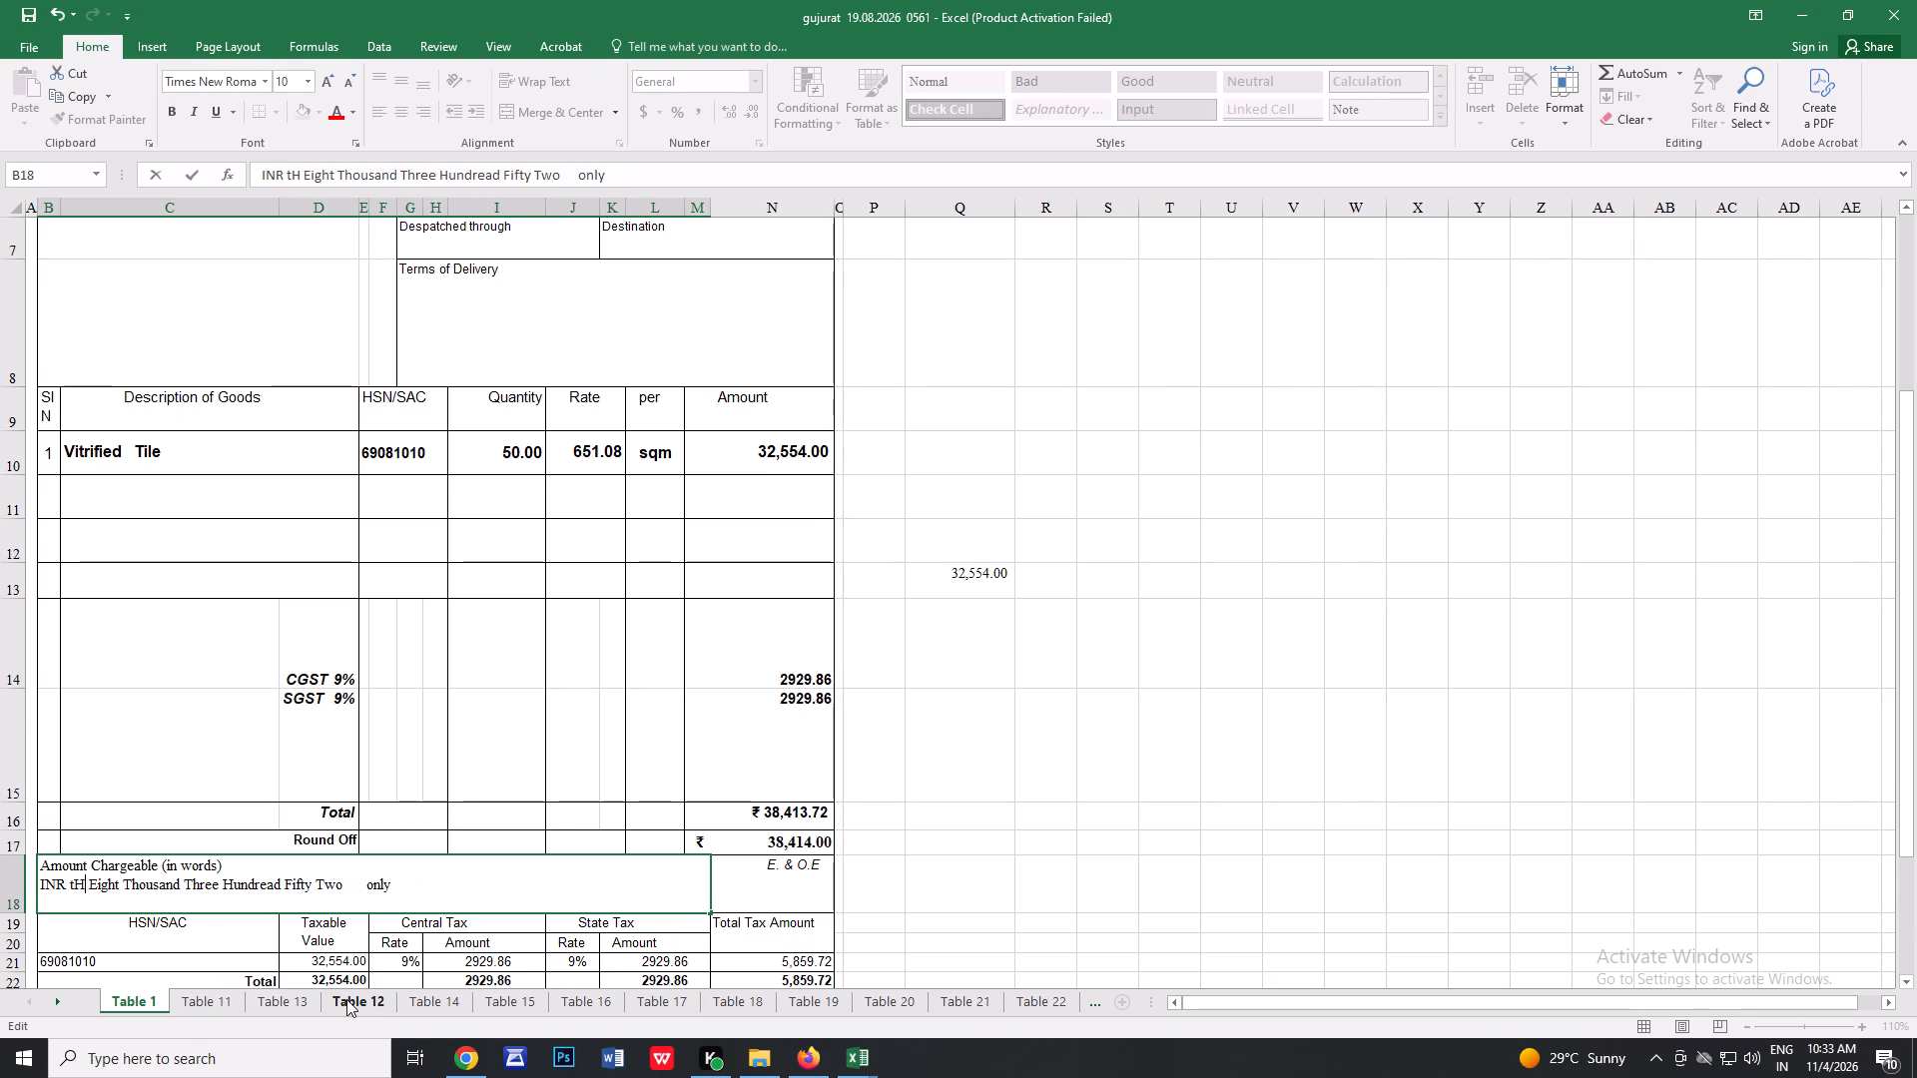
{"action": "key", "text": "BackSpace"}
{"action": "key", "text": "BackSpace"}
{"action": "key", "text": "t"}
{"action": "type", "text": "hirty"}
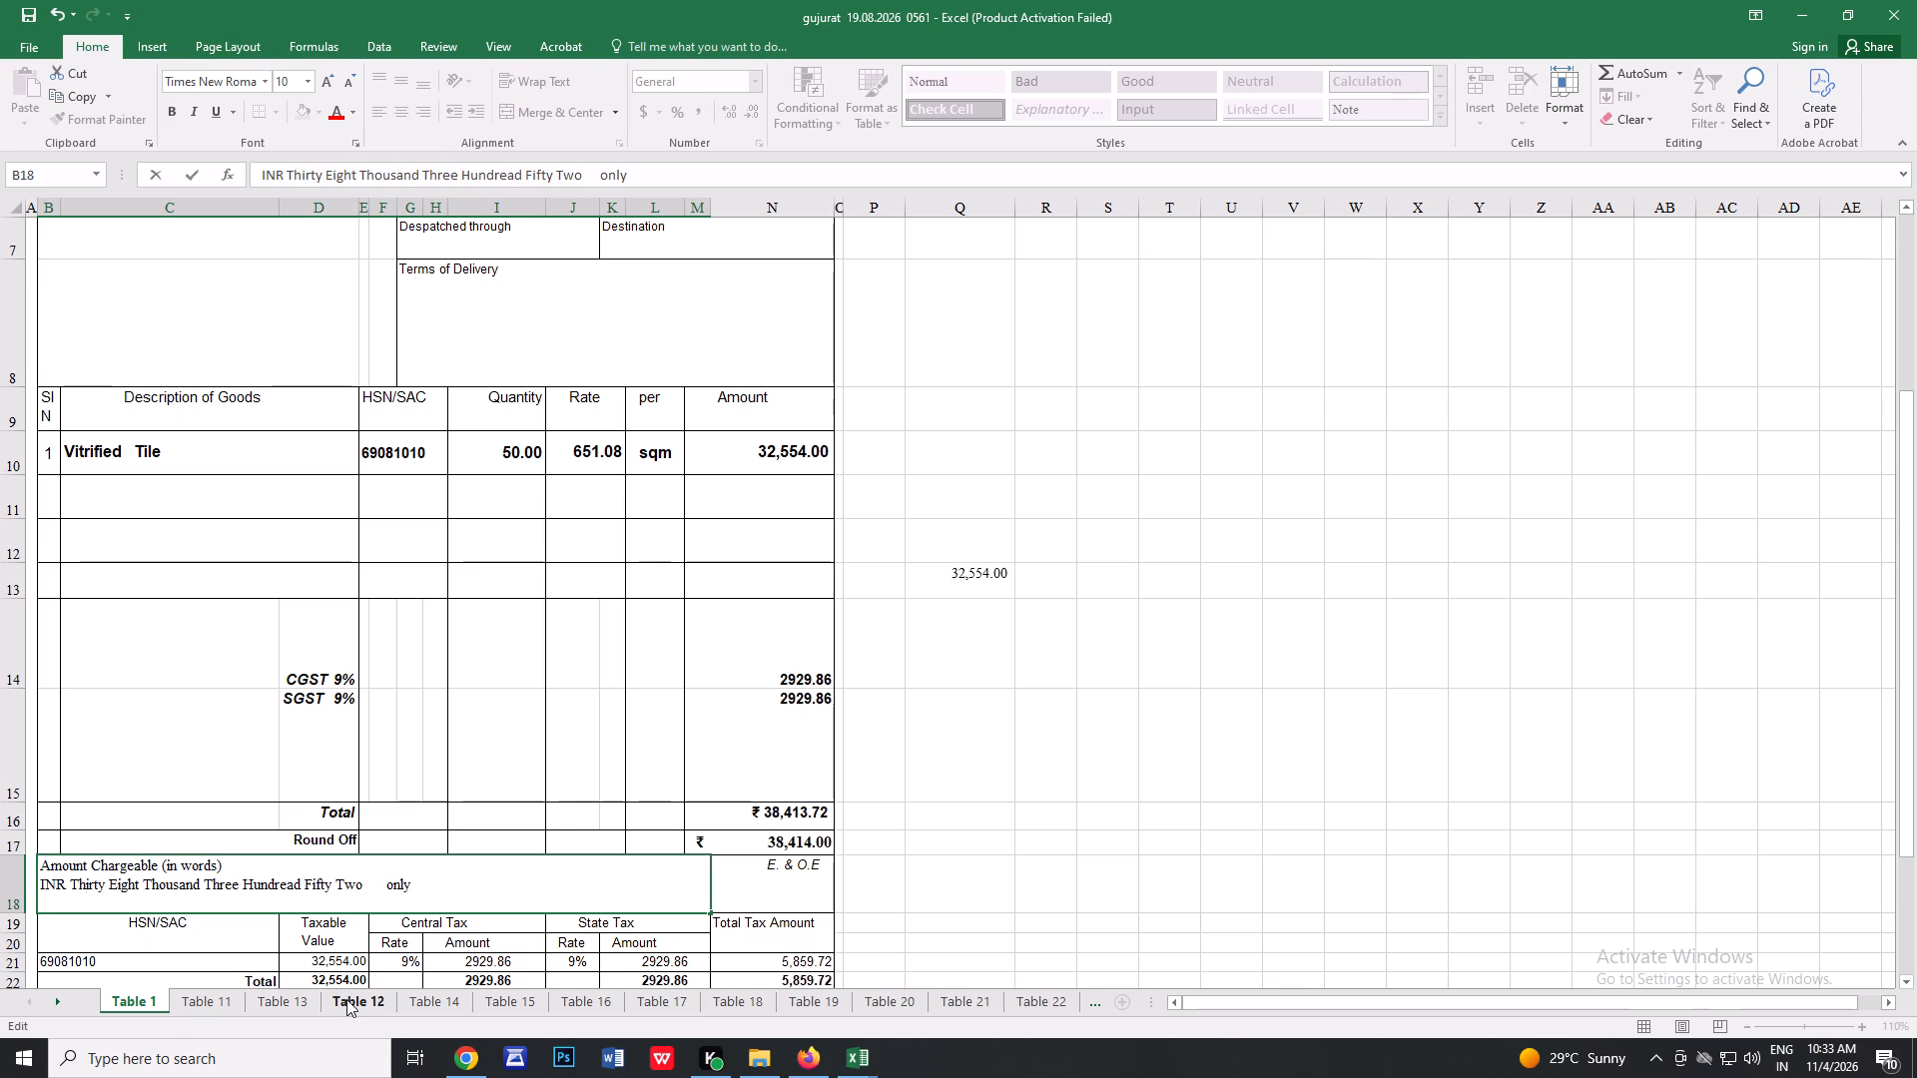
Replace the word after Thousand in the Amount Chargeable (in words) line with Four.
{"action": "key", "text": "Right"}
{"action": "key", "text": "Right"}
{"action": "key", "text": "Right"}
{"action": "key", "text": "Right"}
{"action": "key", "text": "Right"}
{"action": "key", "text": "Right"}
{"action": "key", "text": "Right"}
{"action": "key", "text": "Right"}
{"action": "key", "text": "Right"}
{"action": "key", "text": "Right"}
{"action": "key", "text": "Right"}
{"action": "key", "text": "Right"}
{"action": "key", "text": "Right"}
{"action": "key", "text": "Right"}
{"action": "key", "text": "Right"}
{"action": "key", "text": "Right"}
{"action": "key", "text": "Right"}
{"action": "key", "text": "Right"}
{"action": "key", "text": "Right"}
{"action": "key", "text": "Right"}
{"action": "key", "text": "Right"}
{"action": "key", "text": "BackSpace"}
{"action": "key", "text": "BackSpace"}
{"action": "key", "text": "BackSpace"}
{"action": "key", "text": "BackSpace"}
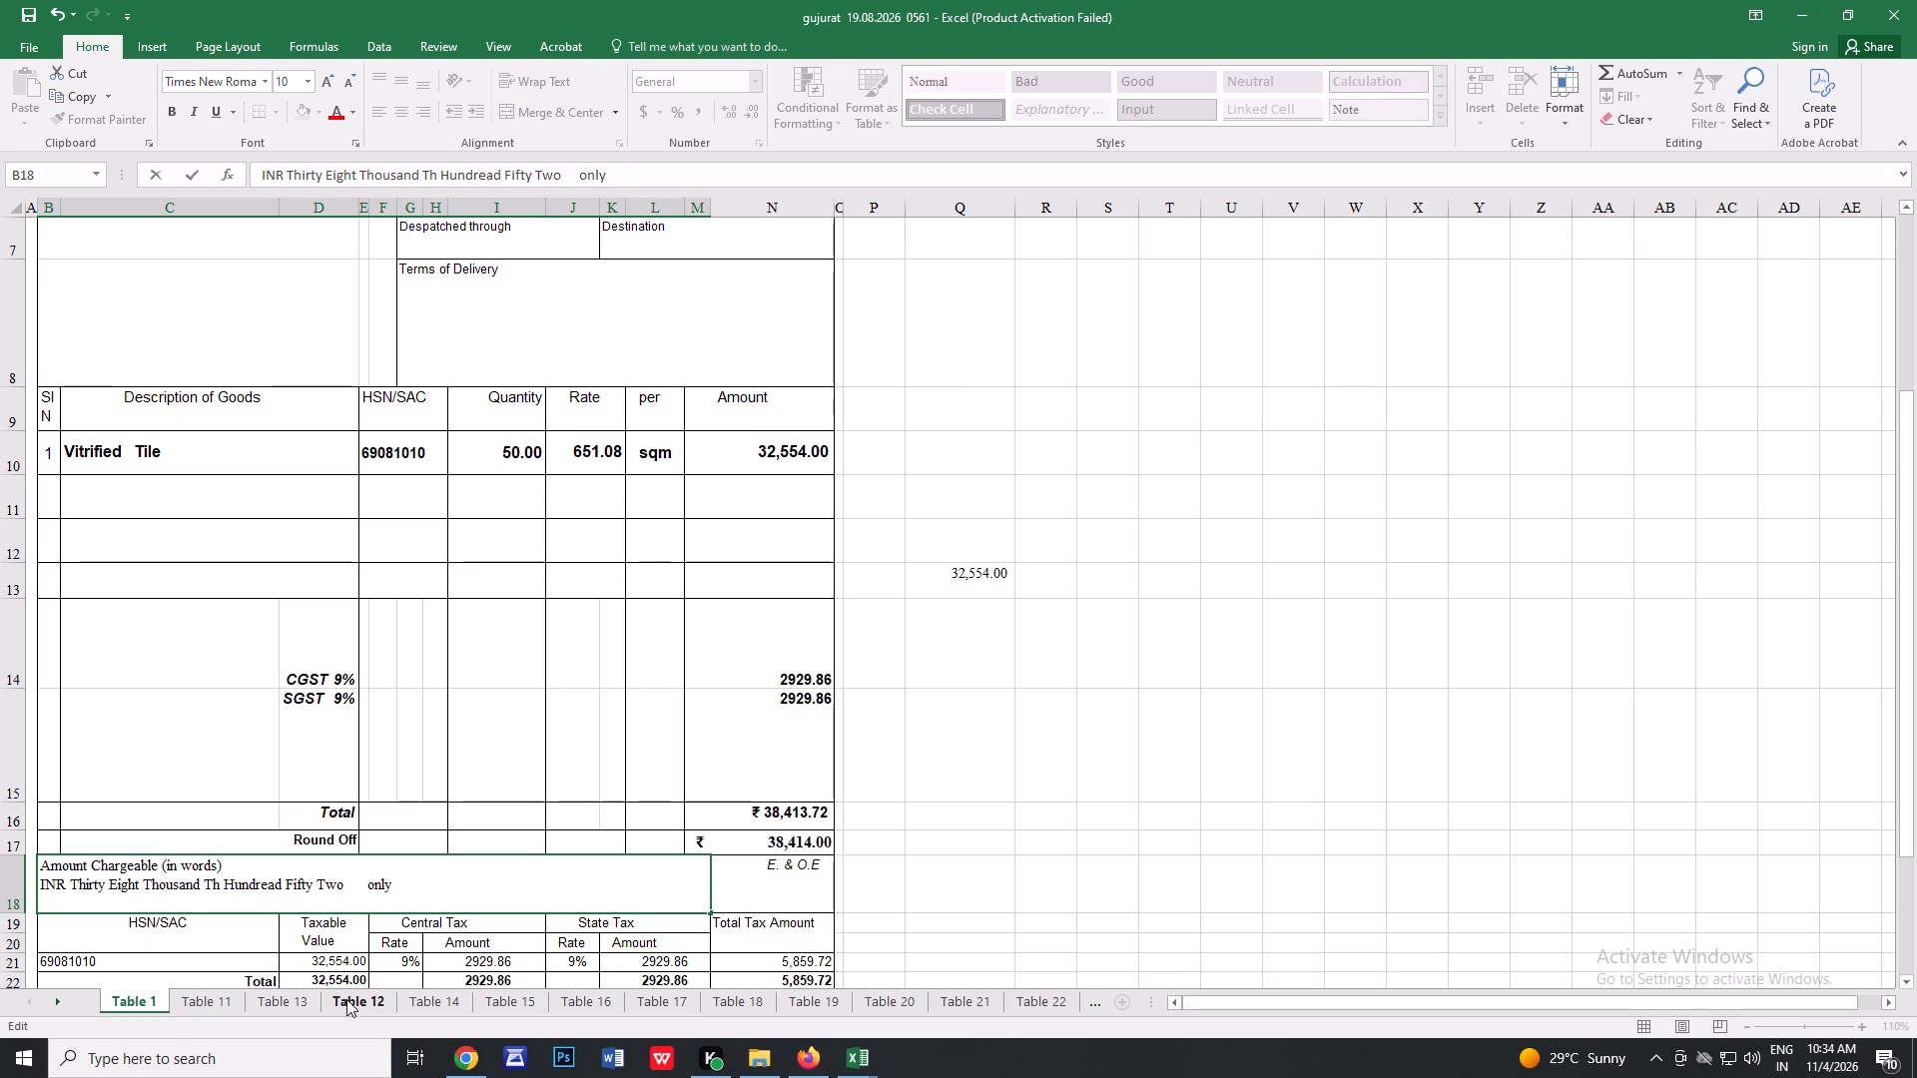
{"action": "key", "text": "BackSpace"}
{"action": "type", "text": "our"}
Correct the spelling of Hundread to Hundred in the Amount Chargeable (in words) line.
{"action": "key", "text": "Right"}
{"action": "key", "text": "Right"}
{"action": "key", "text": "Right"}
{"action": "key", "text": "Right"}
{"action": "key", "text": "Right"}
{"action": "key", "text": "Right"}
{"action": "key", "text": "Right"}
{"action": "key", "text": "Right"}
{"action": "key", "text": "Right"}
{"action": "key", "text": "Right"}
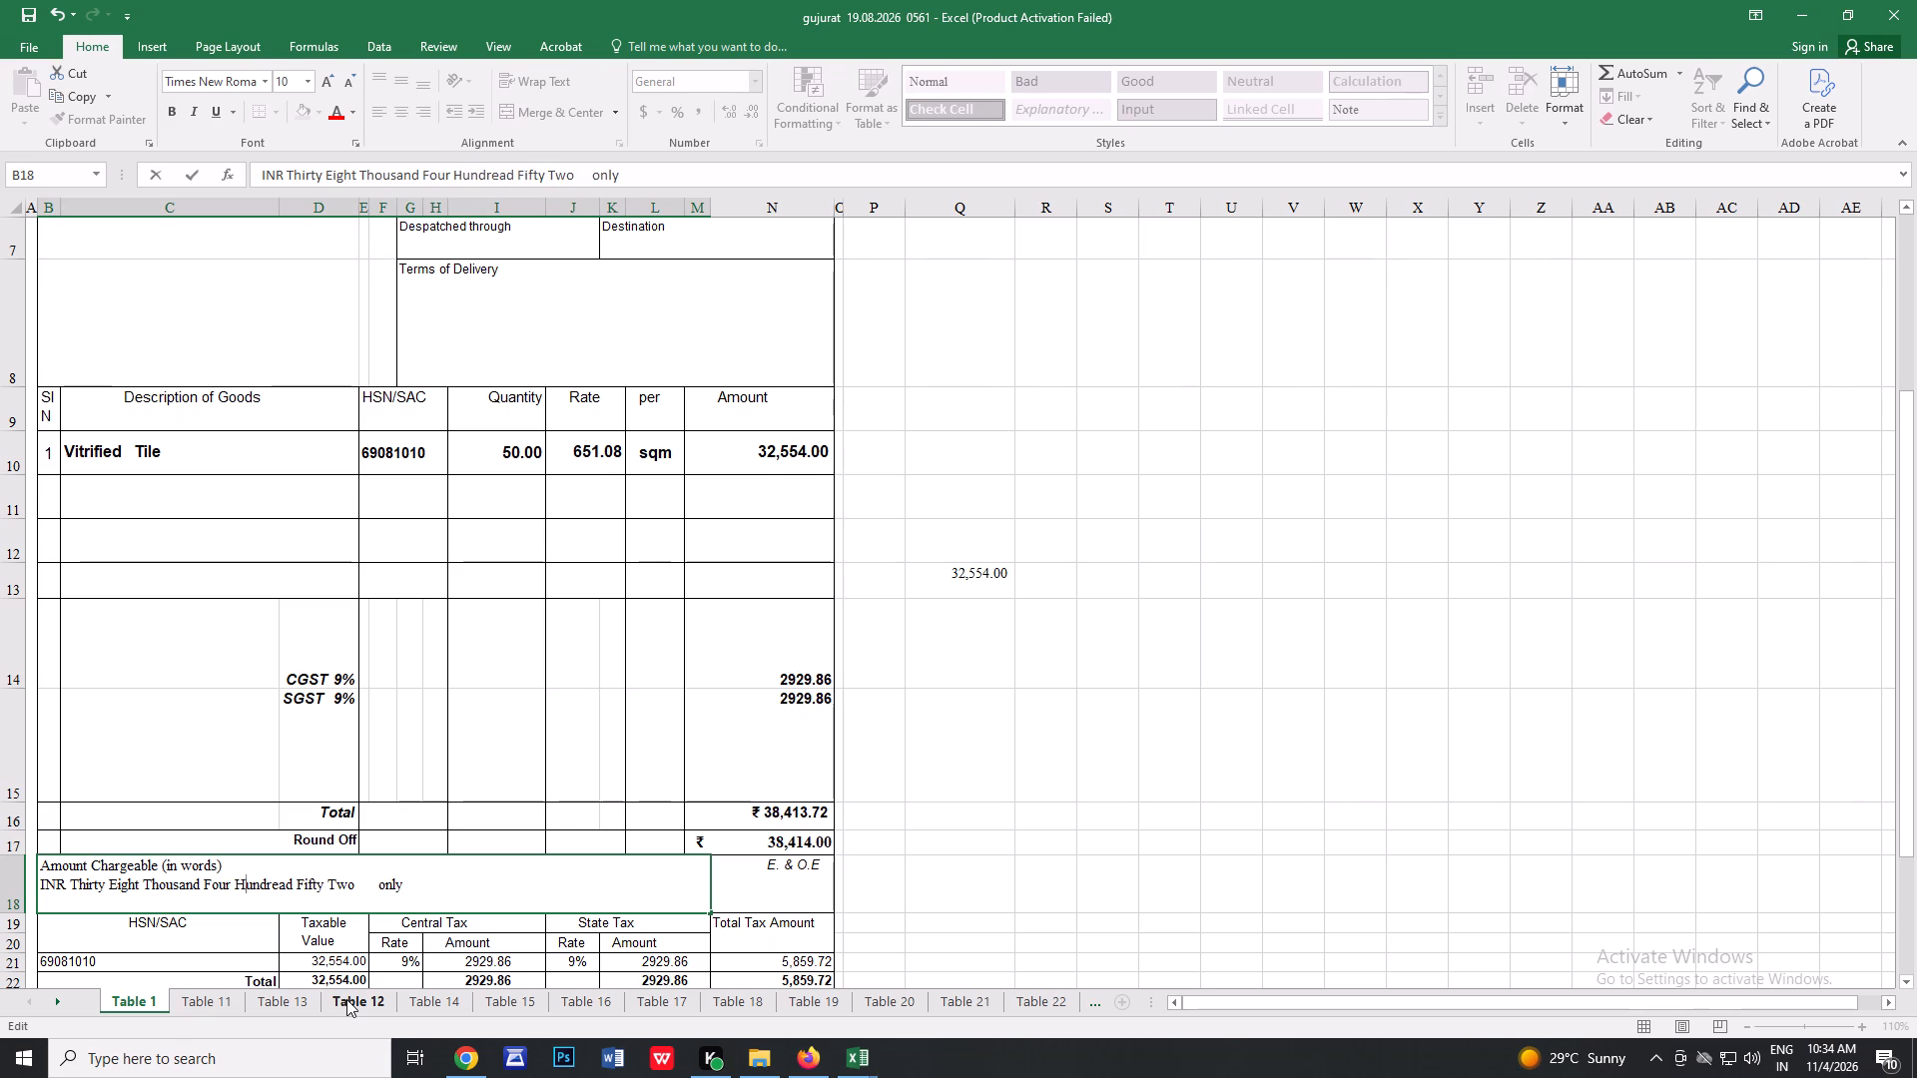
{"action": "key", "text": "Left"}
{"action": "key", "text": "Left"}
{"action": "key", "text": "BackSpace"}
Replace the words after Hundred in the Amount Chargeable (in words) line with Fourteen.
{"action": "key", "text": "Right"}
{"action": "key", "text": "Right"}
{"action": "key", "text": "Right"}
{"action": "key", "text": "Right"}
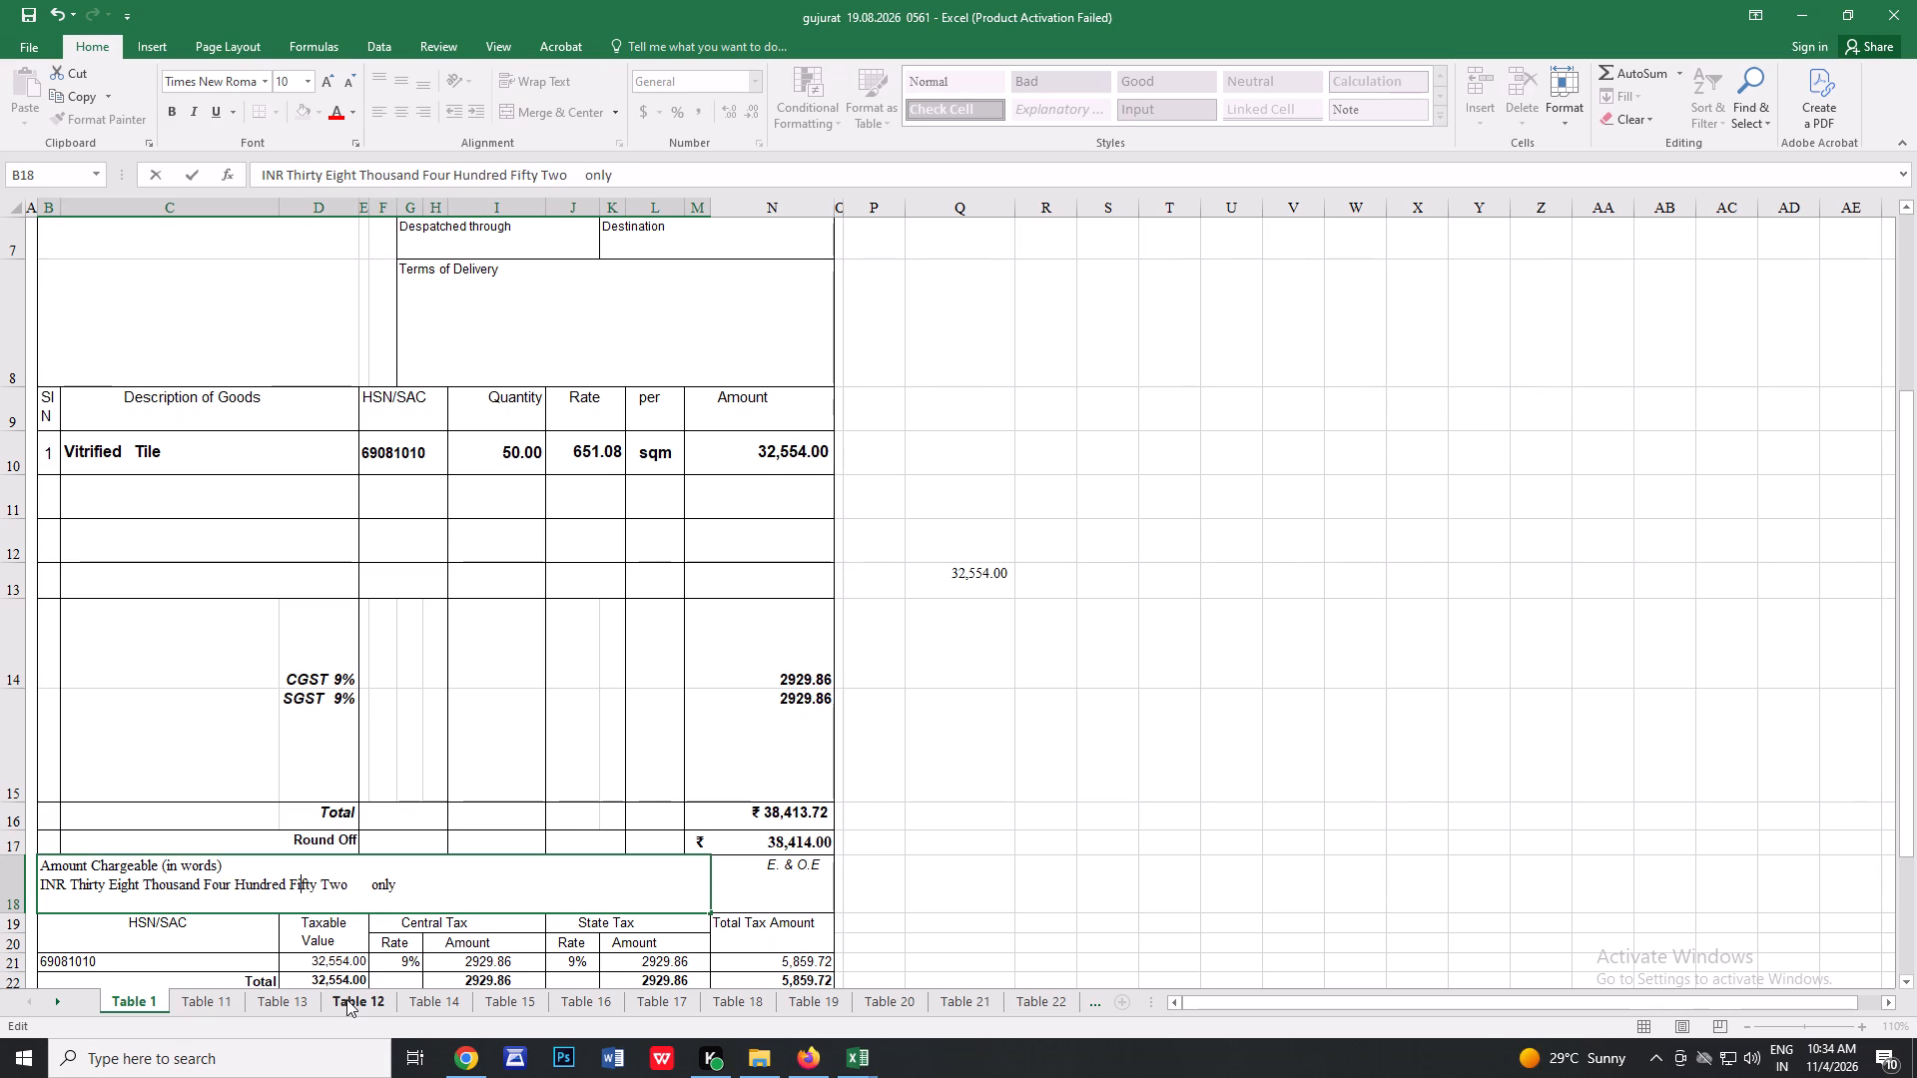
{"action": "key", "text": "Right"}
{"action": "key", "text": "Right"}
{"action": "key", "text": "Right"}
{"action": "key", "text": "Right"}
{"action": "key", "text": "Right"}
{"action": "key", "text": "Right"}
{"action": "key", "text": "Right"}
{"action": "key", "text": "Right"}
{"action": "key", "text": "Left"}
{"action": "key", "text": "BackSpace"}
{"action": "key", "text": "BackSpace"}
{"action": "key", "text": "BackSpace"}
{"action": "key", "text": "BackSpace"}
{"action": "key", "text": "BackSpace"}
{"action": "key", "text": "BackSpace"}
{"action": "key", "text": "BackSpace"}
{"action": "key", "text": "BackSpace"}
{"action": "key", "text": "BackSpace"}
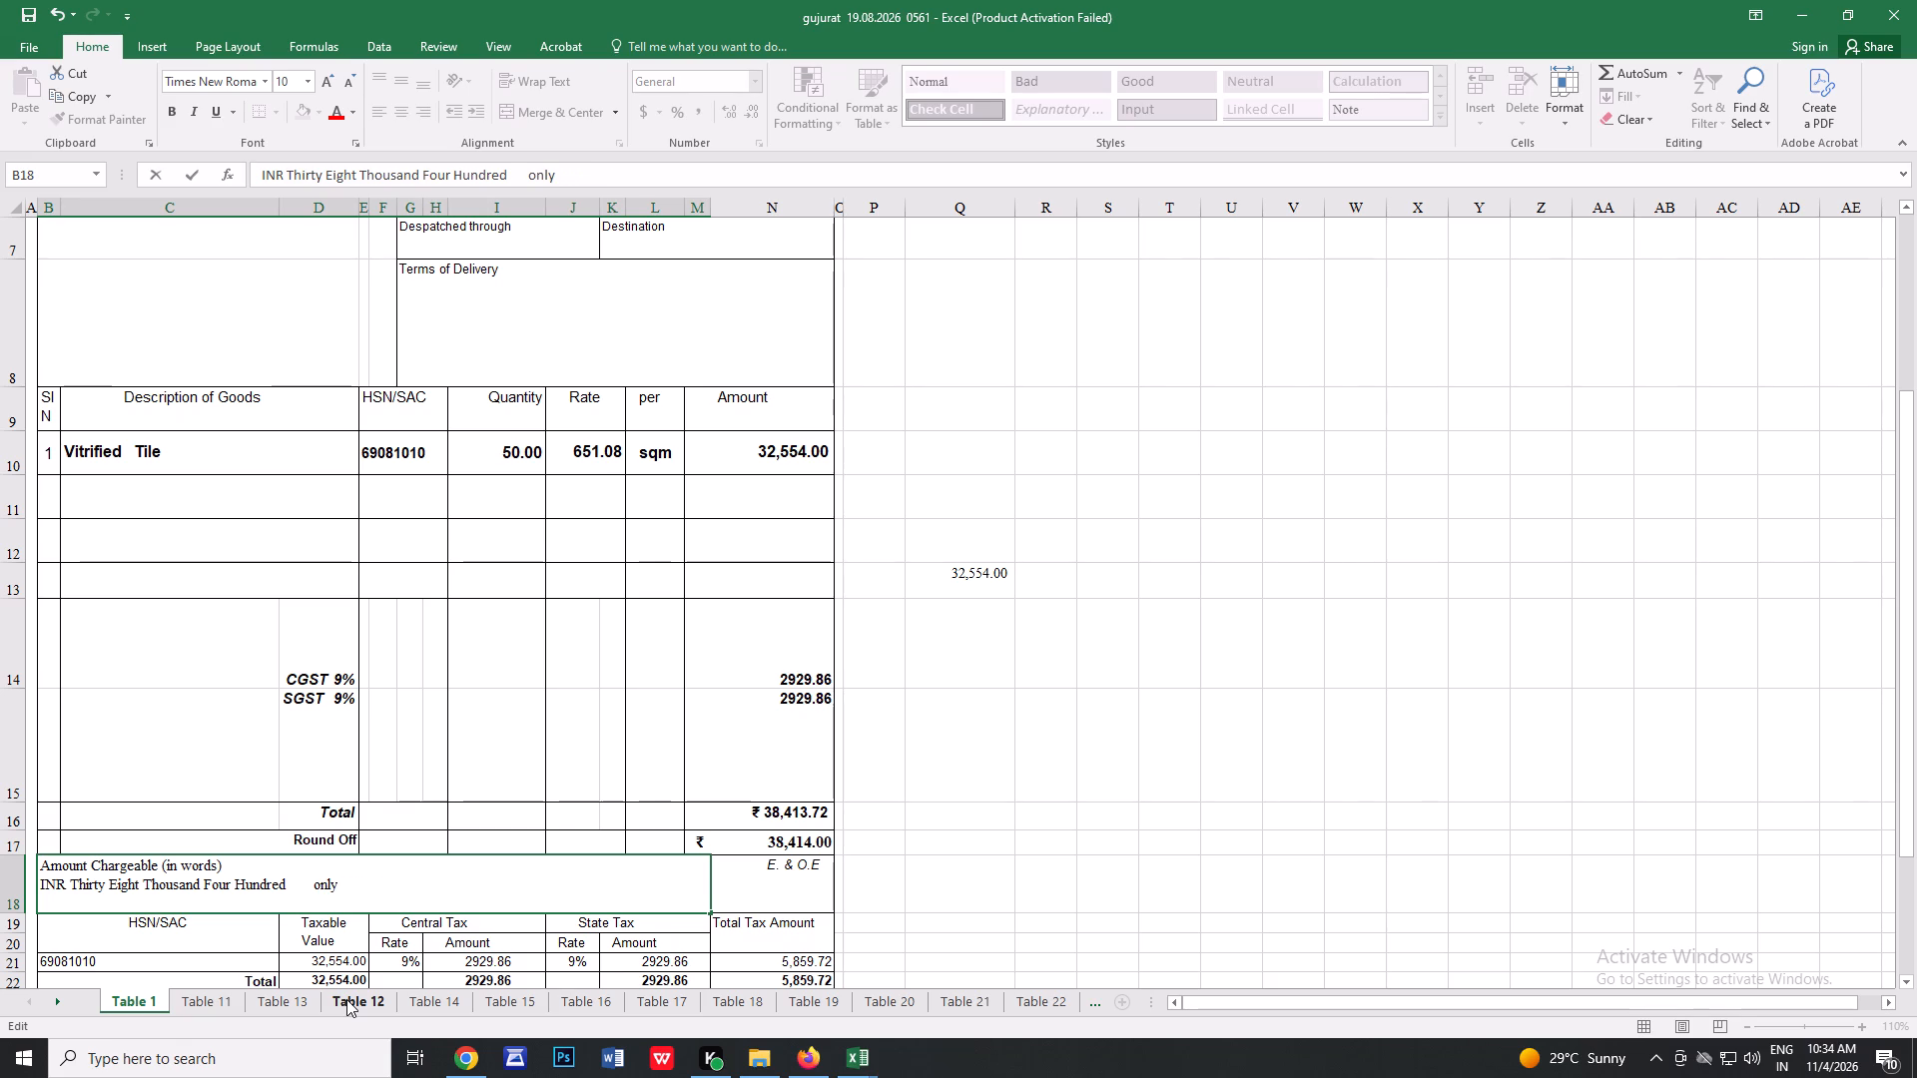
{"action": "type", "text": "ourteen"}
{"action": "left_click", "coordinate": [1111, 849]}
Replace the first word after INR in the Tax Amount (in words) line with Five.
{"action": "scroll", "coordinate": [1110, 846], "scroll_direction": "down", "scroll_amount": 2}
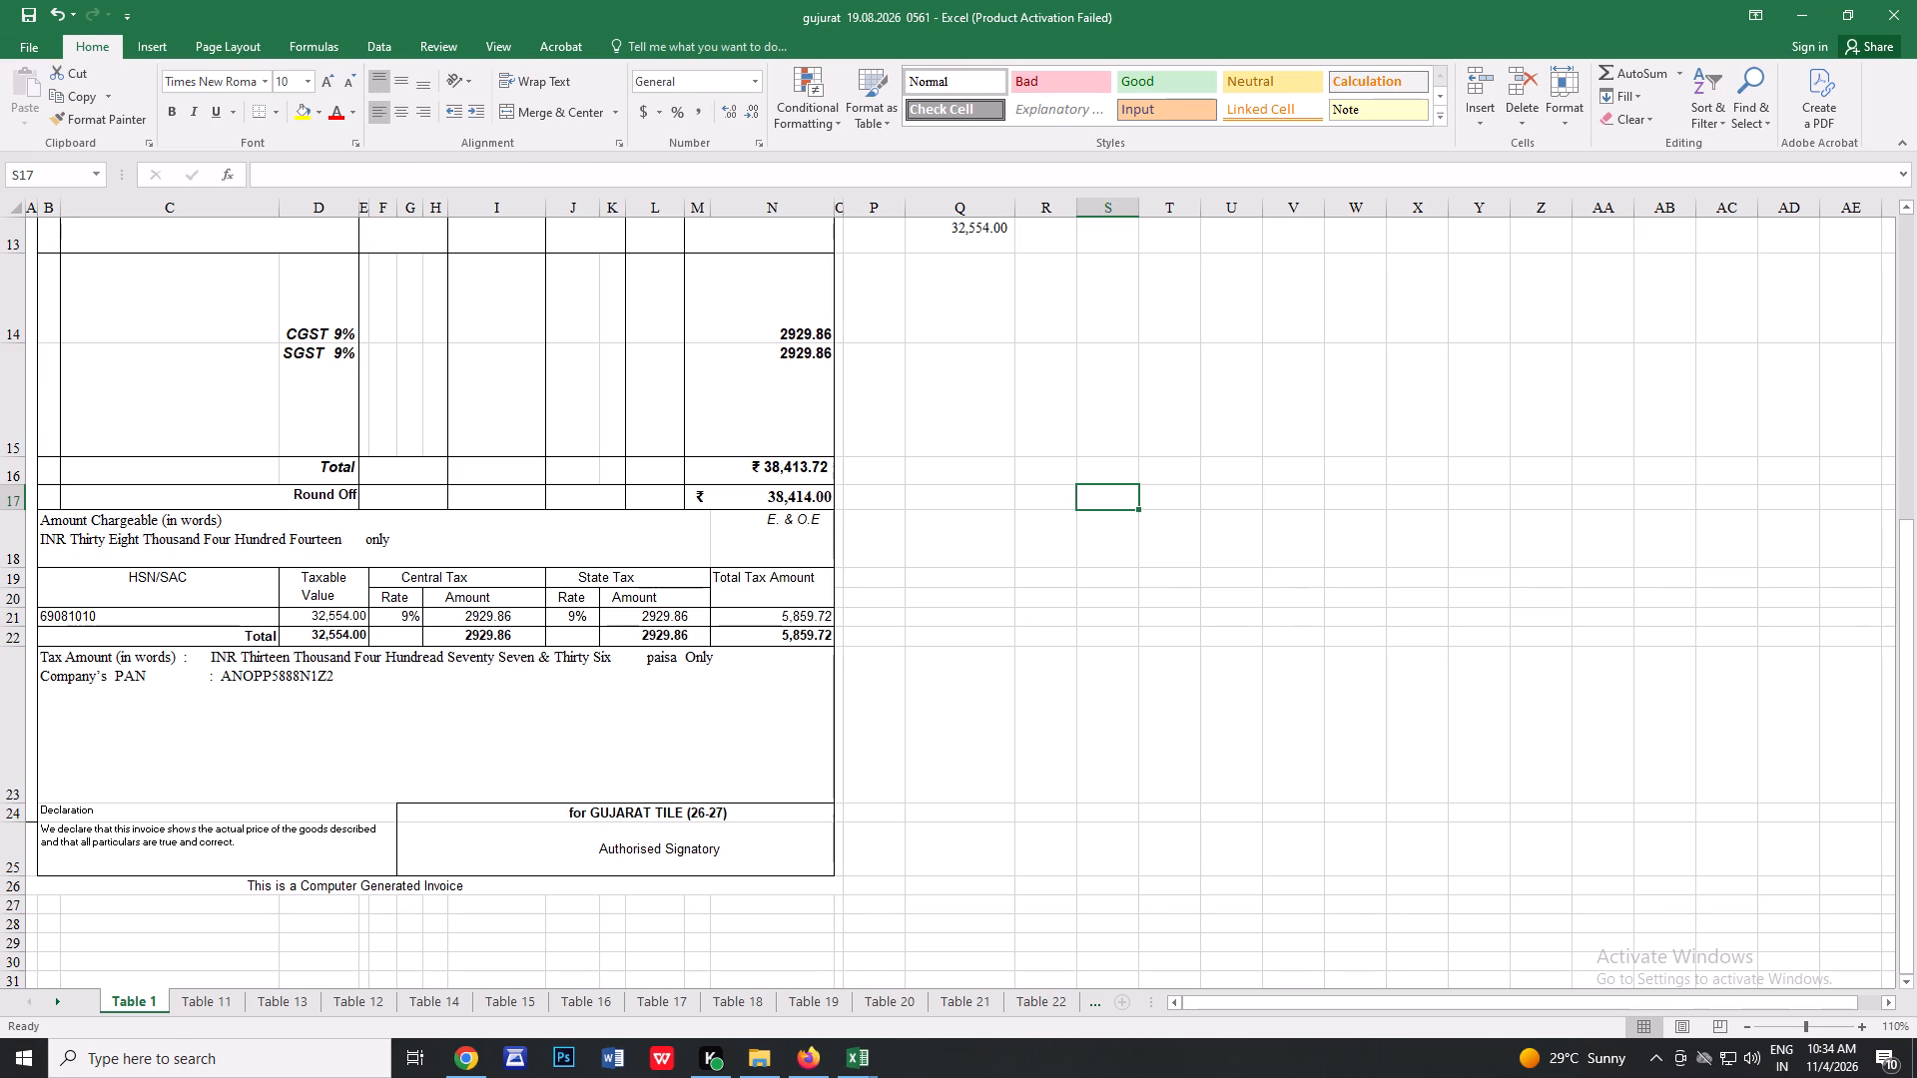
{"action": "double_click", "coordinate": [290, 663]}
{"action": "key", "text": "BackSpace"}
{"action": "key", "text": "BackSpace"}
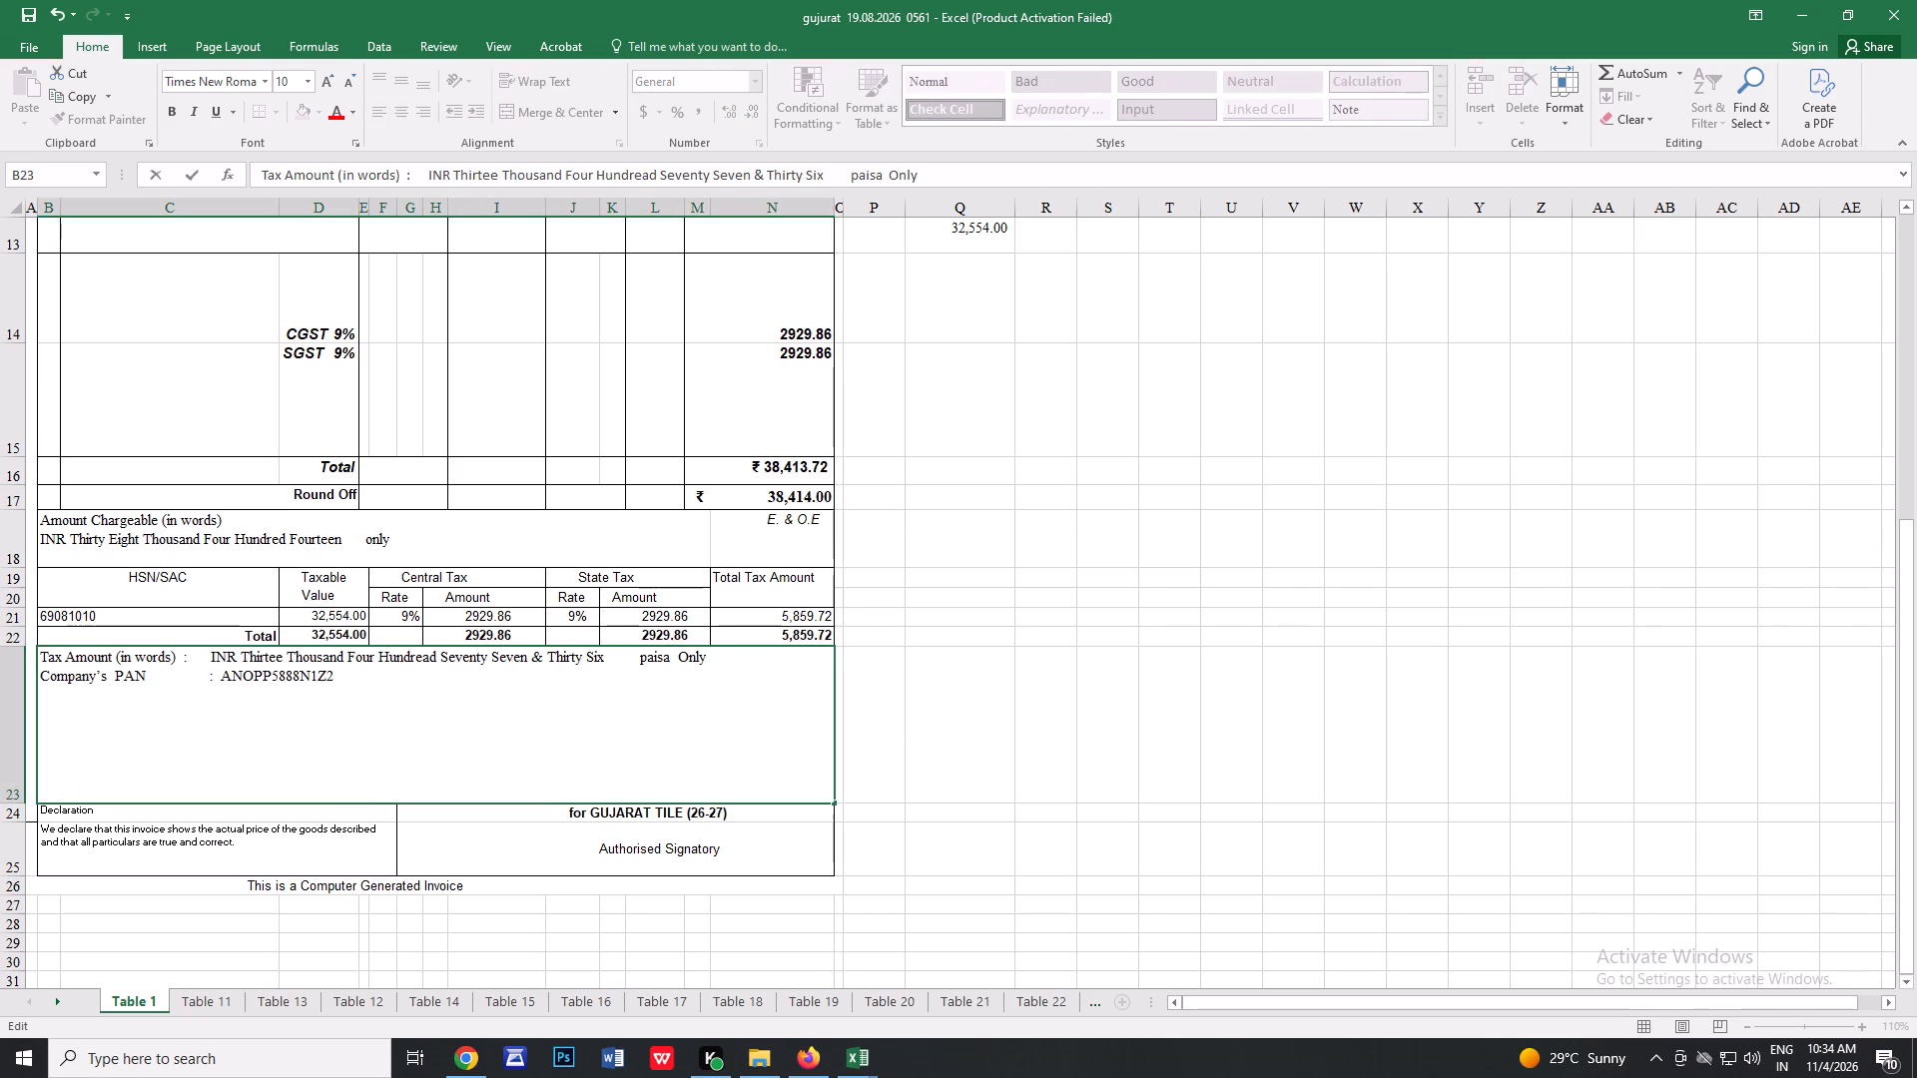
{"action": "key", "text": "BackSpace"}
{"action": "key", "text": "BackSpace"}
{"action": "key", "text": "BackSpace"}
{"action": "key", "text": "BackSpace"}
{"action": "key", "text": "BackSpace"}
{"action": "key", "text": "BackSpace"}
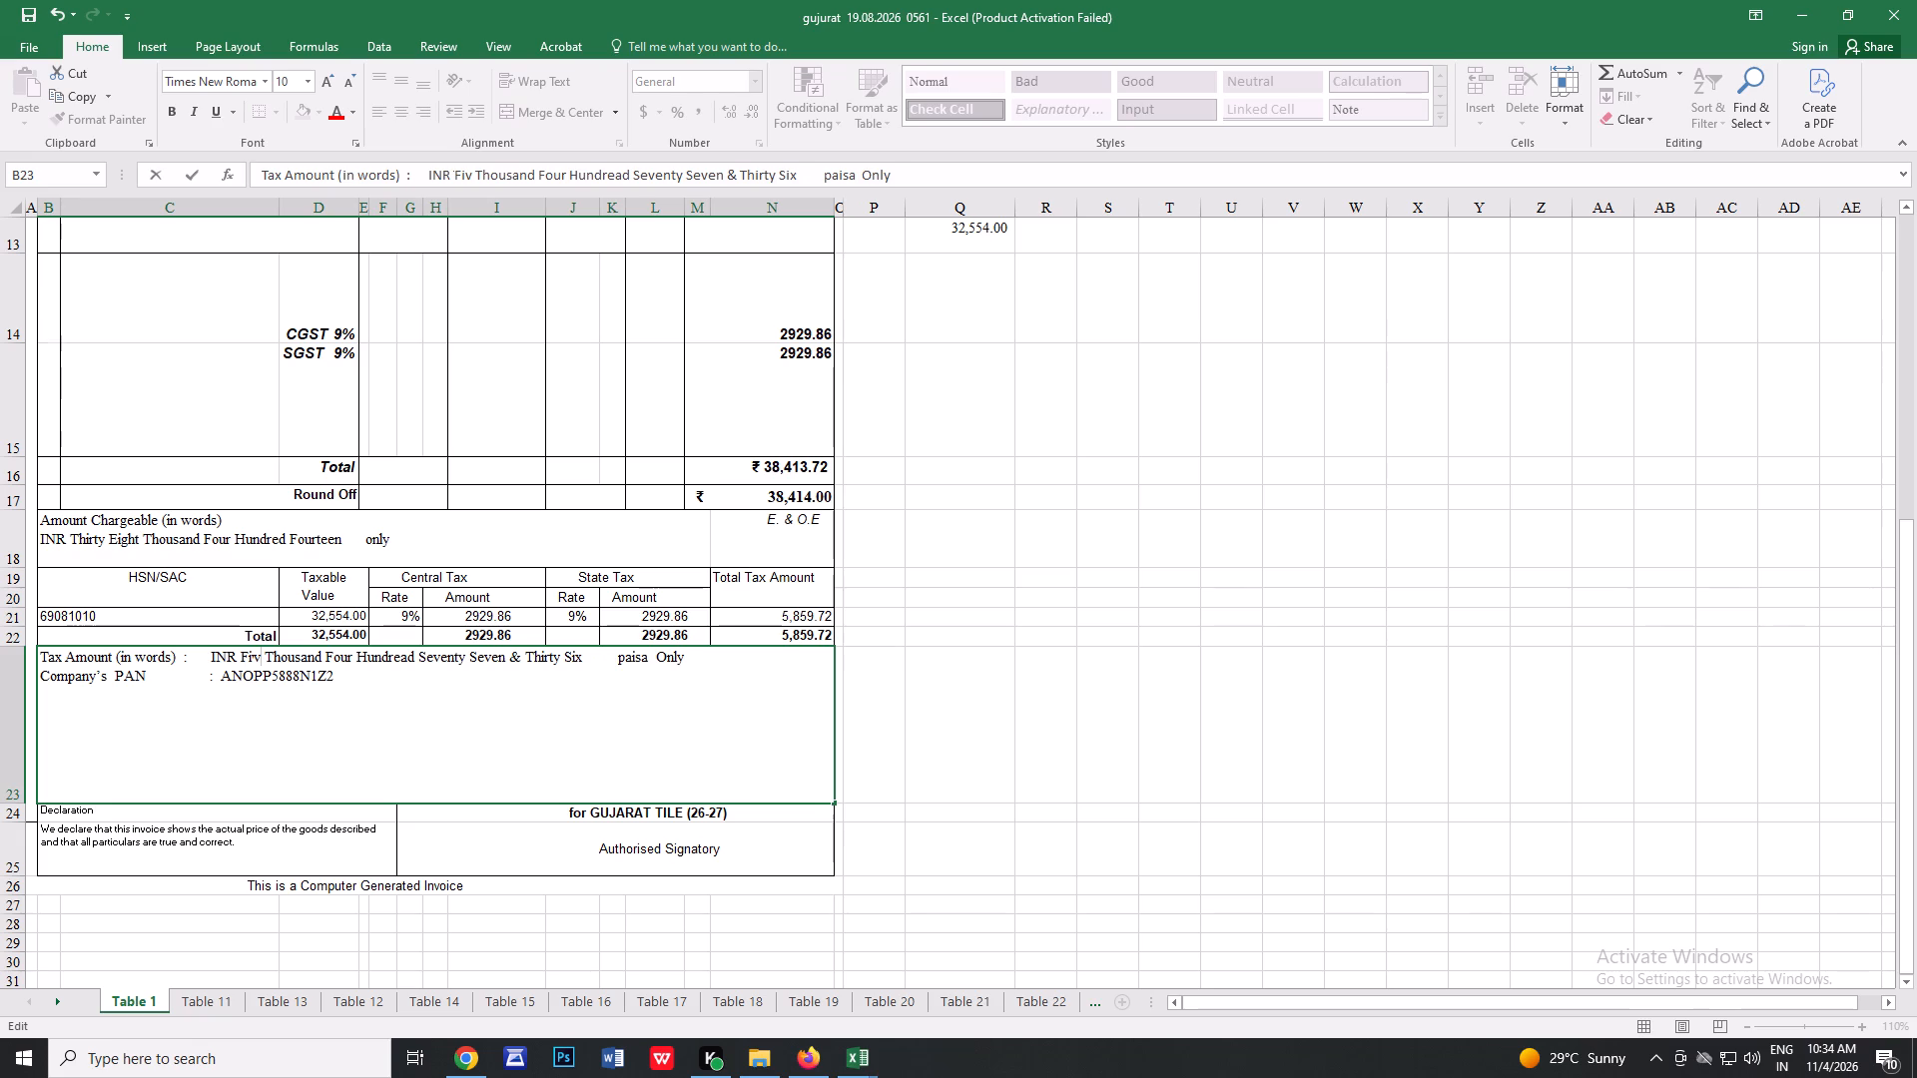
Replace the word after Thousand in the Tax Amount (in words) line with Eight.
{"action": "key", "text": "Right"}
{"action": "key", "text": "Right"}
{"action": "key", "text": "Right"}
{"action": "key", "text": "Right"}
{"action": "key", "text": "Right"}
{"action": "key", "text": "Right"}
{"action": "key", "text": "Right"}
{"action": "key", "text": "Right"}
{"action": "key", "text": "Right"}
{"action": "key", "text": "Right"}
{"action": "key", "text": "Right"}
{"action": "key", "text": "Right"}
{"action": "key", "text": "Right"}
{"action": "key", "text": "Right"}
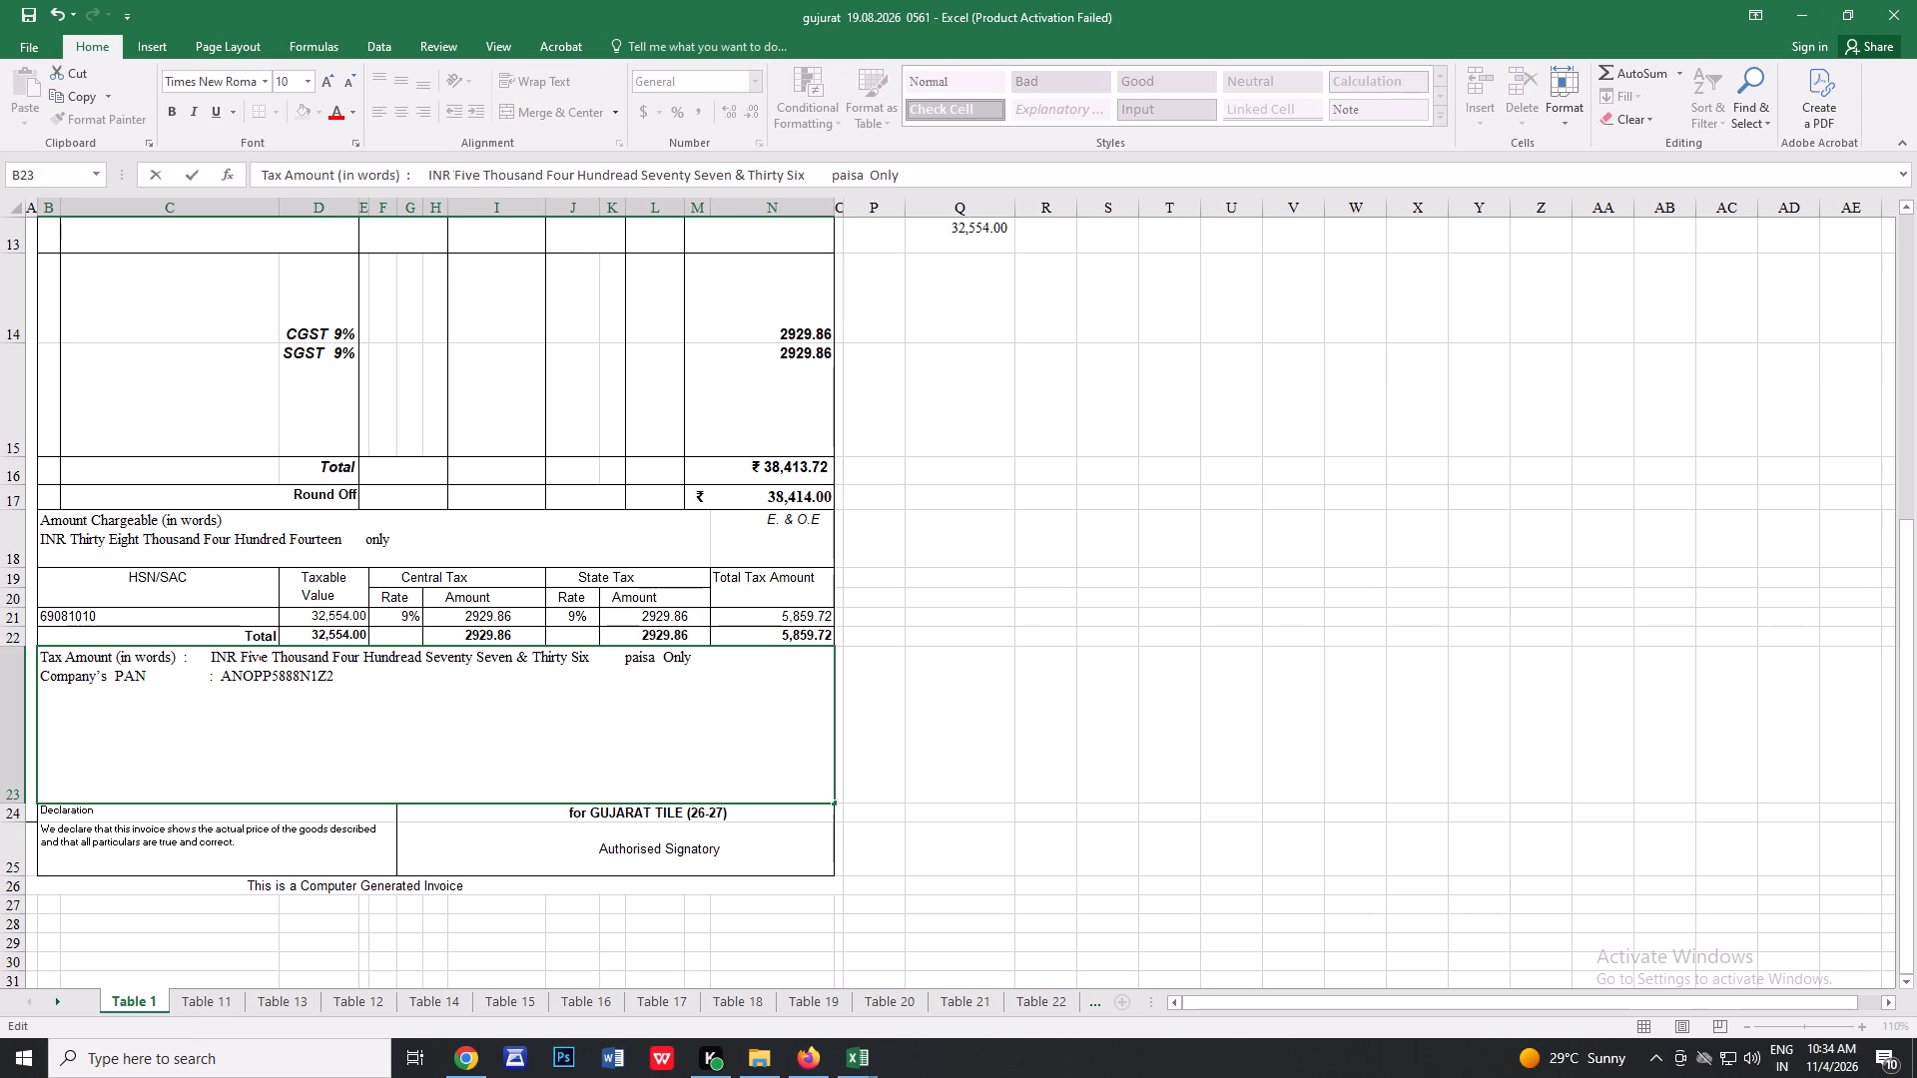
{"action": "key", "text": "BackSpace"}
{"action": "key", "text": "BackSpace"}
{"action": "key", "text": "BackSpace"}
{"action": "key", "text": "BackSpace"}
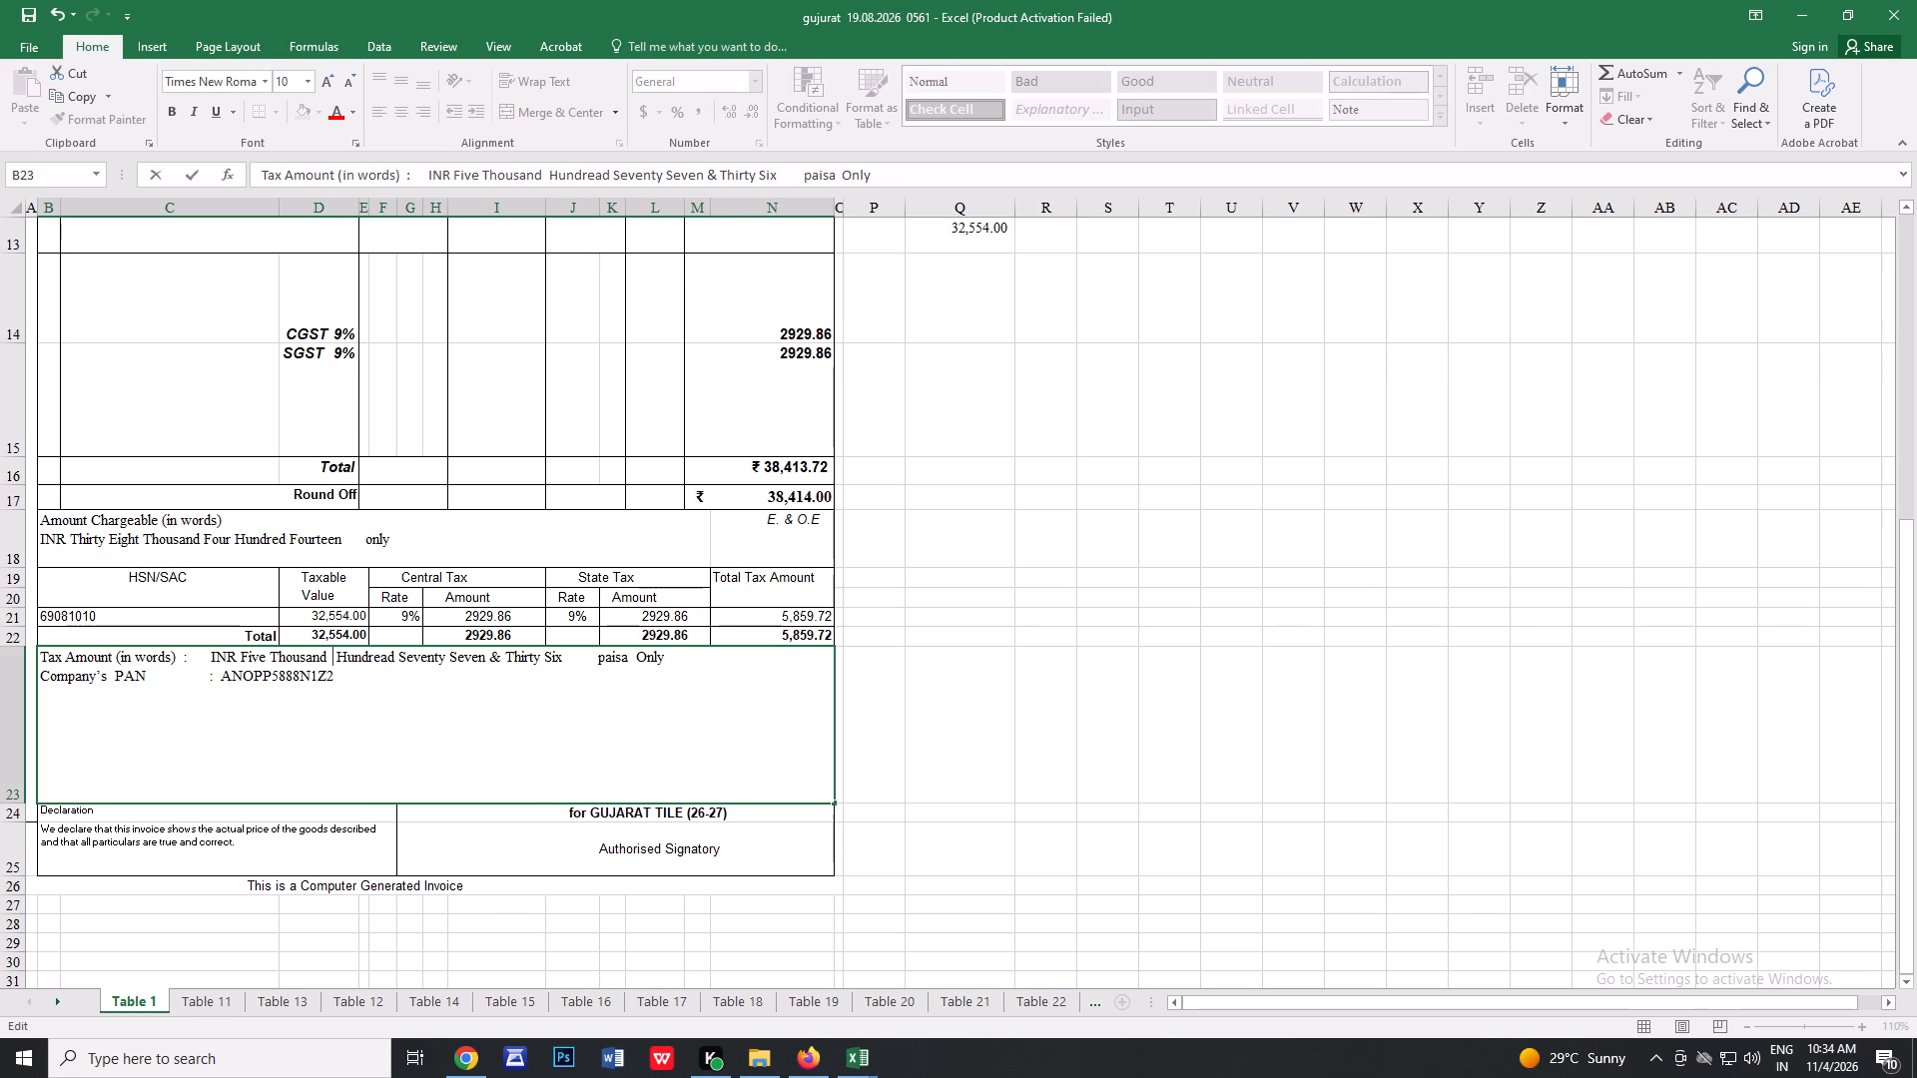
{"action": "type", "text": "ight"}
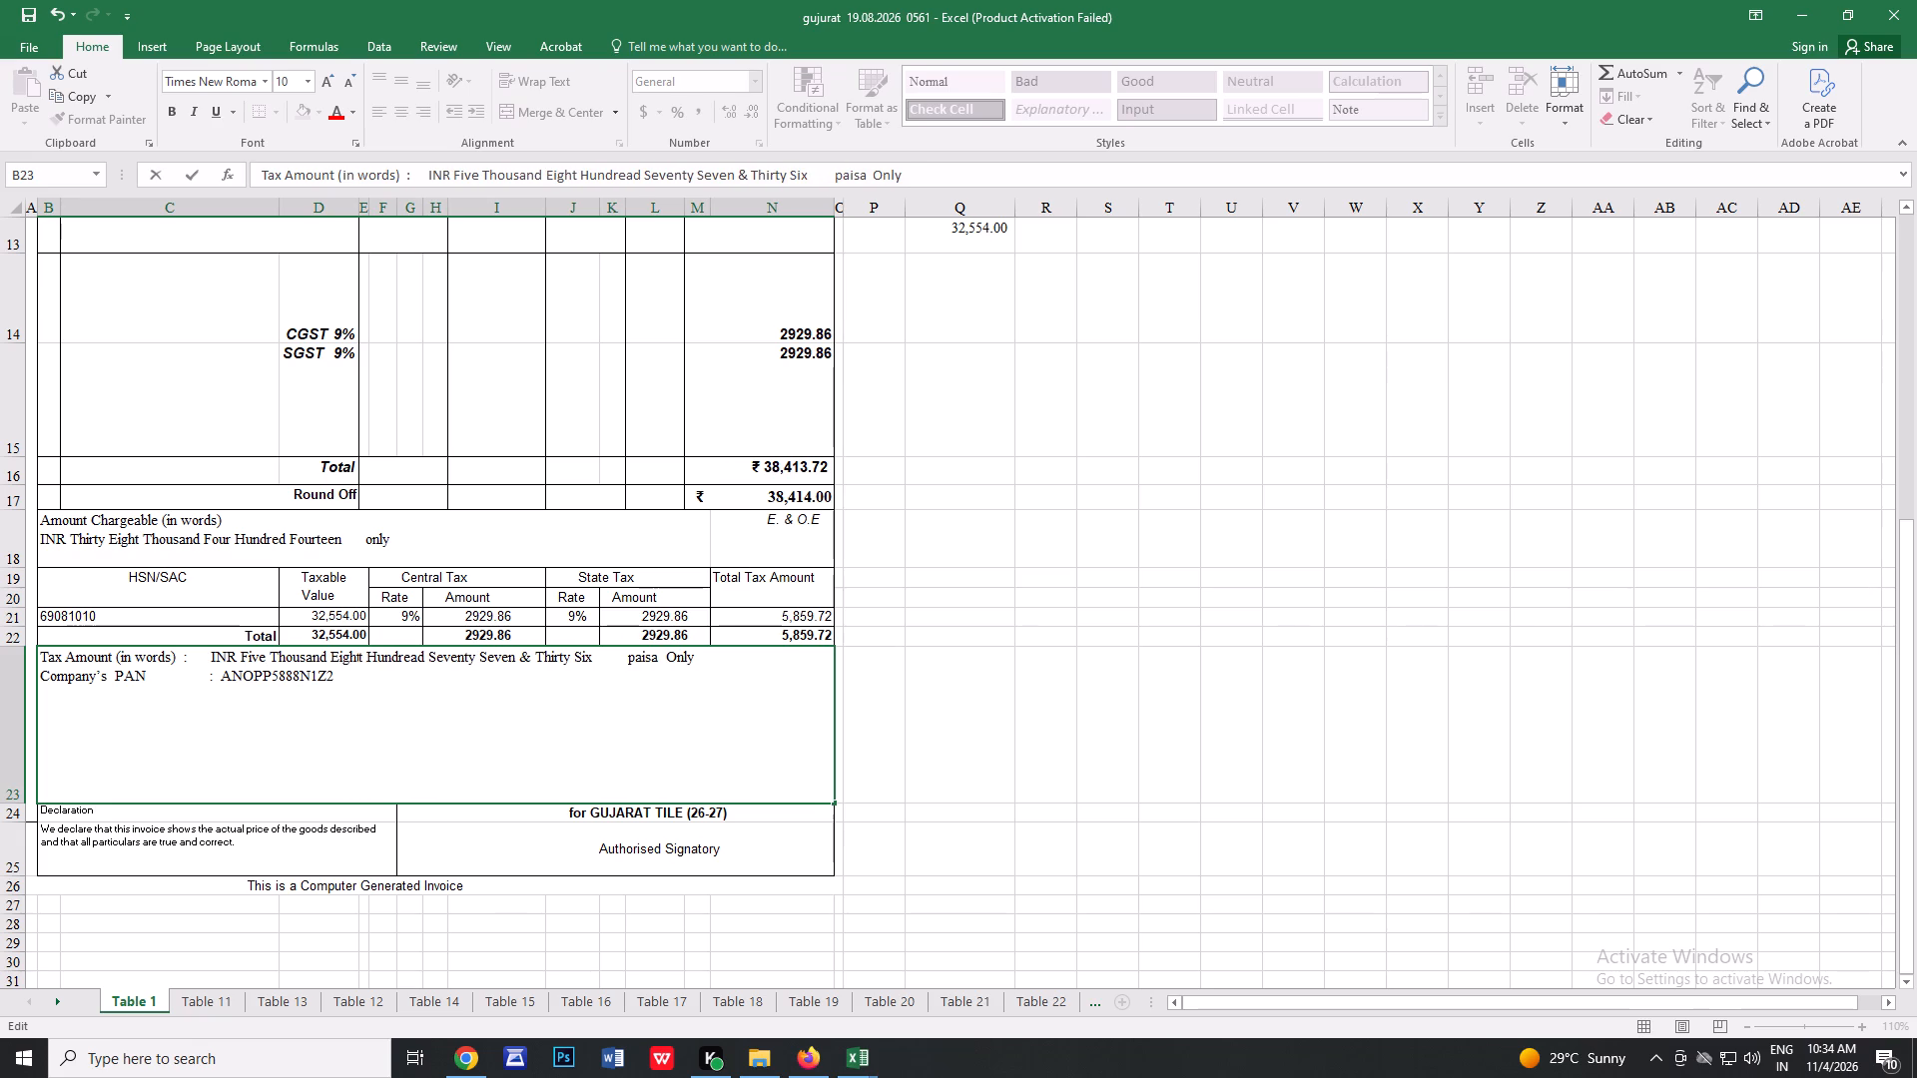
Correct the spelling of Hundread to Hundred in the Tax Amount (in words) line.
{"action": "key", "text": "Right"}
{"action": "key", "text": "Right"}
{"action": "key", "text": "Right"}
{"action": "key", "text": "Right"}
{"action": "key", "text": "Right"}
{"action": "key", "text": "Right"}
{"action": "key", "text": "Right"}
{"action": "key", "text": "Right"}
{"action": "key", "text": "BackSpace"}
Replace the two words after Hundred in the Tax Amount (in words) line with Fifty Nine.
{"action": "key", "text": "Right"}
{"action": "key", "text": "Right"}
{"action": "key", "text": "Right"}
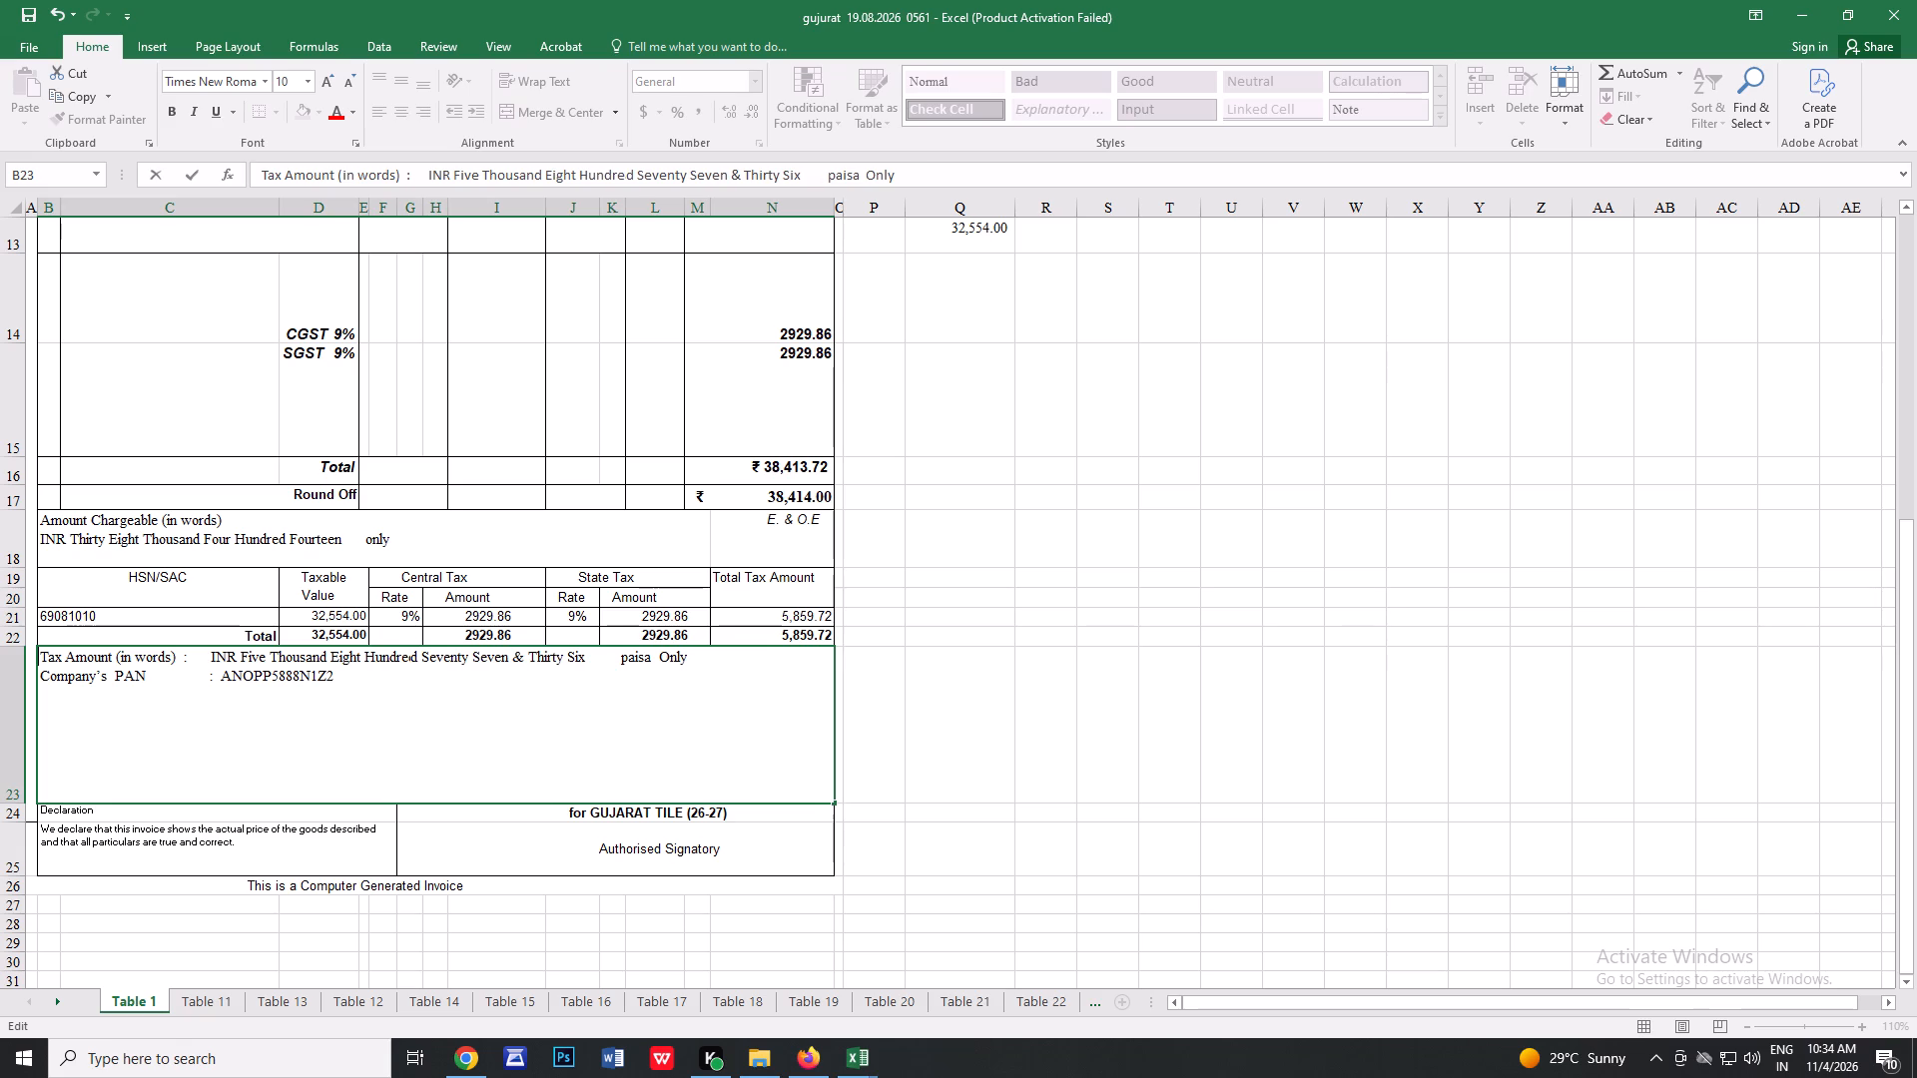
{"action": "key", "text": "Right"}
{"action": "key", "text": "Right"}
{"action": "key", "text": "Right"}
{"action": "key", "text": "Right"}
{"action": "key", "text": "Right"}
{"action": "key", "text": "Right"}
{"action": "key", "text": "Right"}
{"action": "key", "text": "Right"}
{"action": "key", "text": "Right"}
{"action": "key", "text": "Right"}
{"action": "key", "text": "Right"}
{"action": "key", "text": "Right"}
{"action": "key", "text": "BackSpace"}
{"action": "key", "text": "BackSpace"}
{"action": "key", "text": "BackSpace"}
{"action": "key", "text": "BackSpace"}
{"action": "key", "text": "BackSpace"}
{"action": "key", "text": "BackSpace"}
{"action": "key", "text": "BackSpace"}
{"action": "key", "text": "BackSpace"}
{"action": "key", "text": "BackSpace"}
{"action": "key", "text": "BackSpace"}
{"action": "key", "text": "BackSpace"}
{"action": "key", "text": "BackSpace"}
{"action": "key", "text": "BackSpace"}
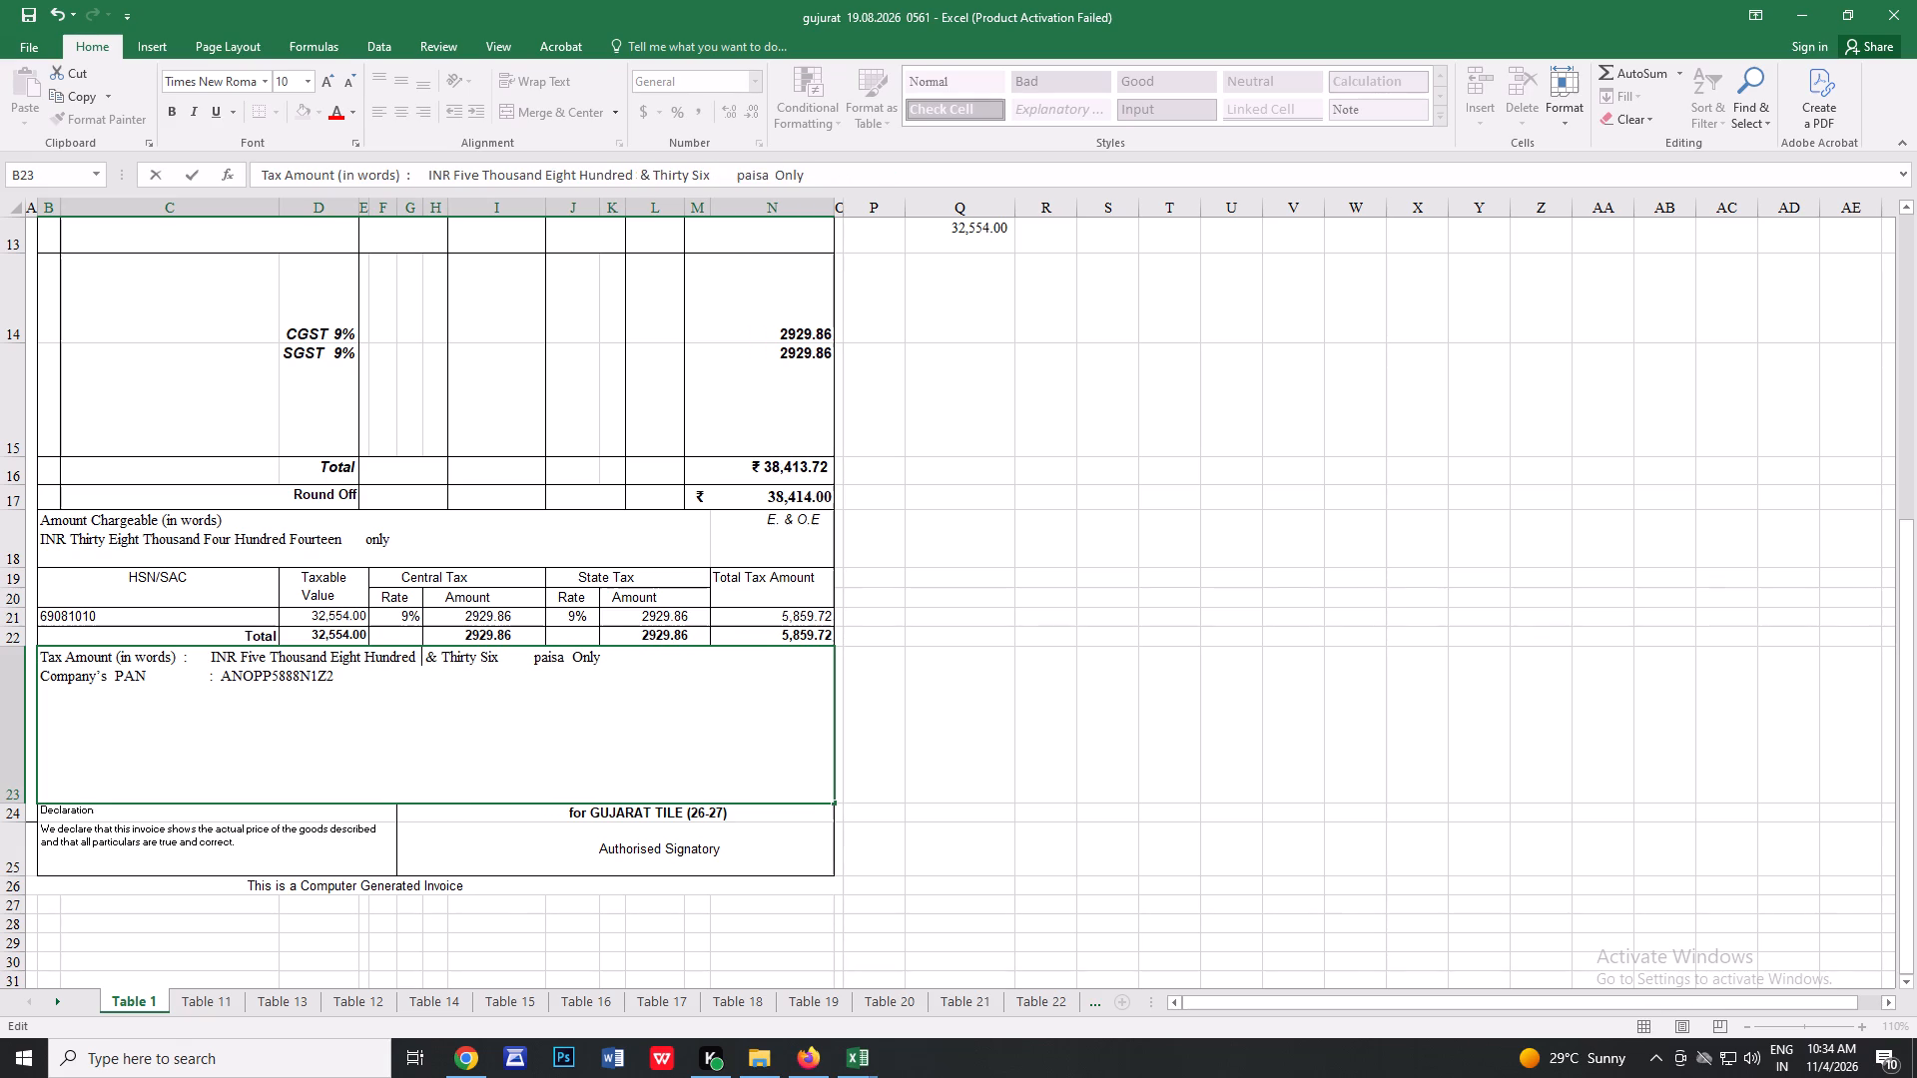
{"action": "type", "text": "ifty"}
{"action": "key", "text": "space"}
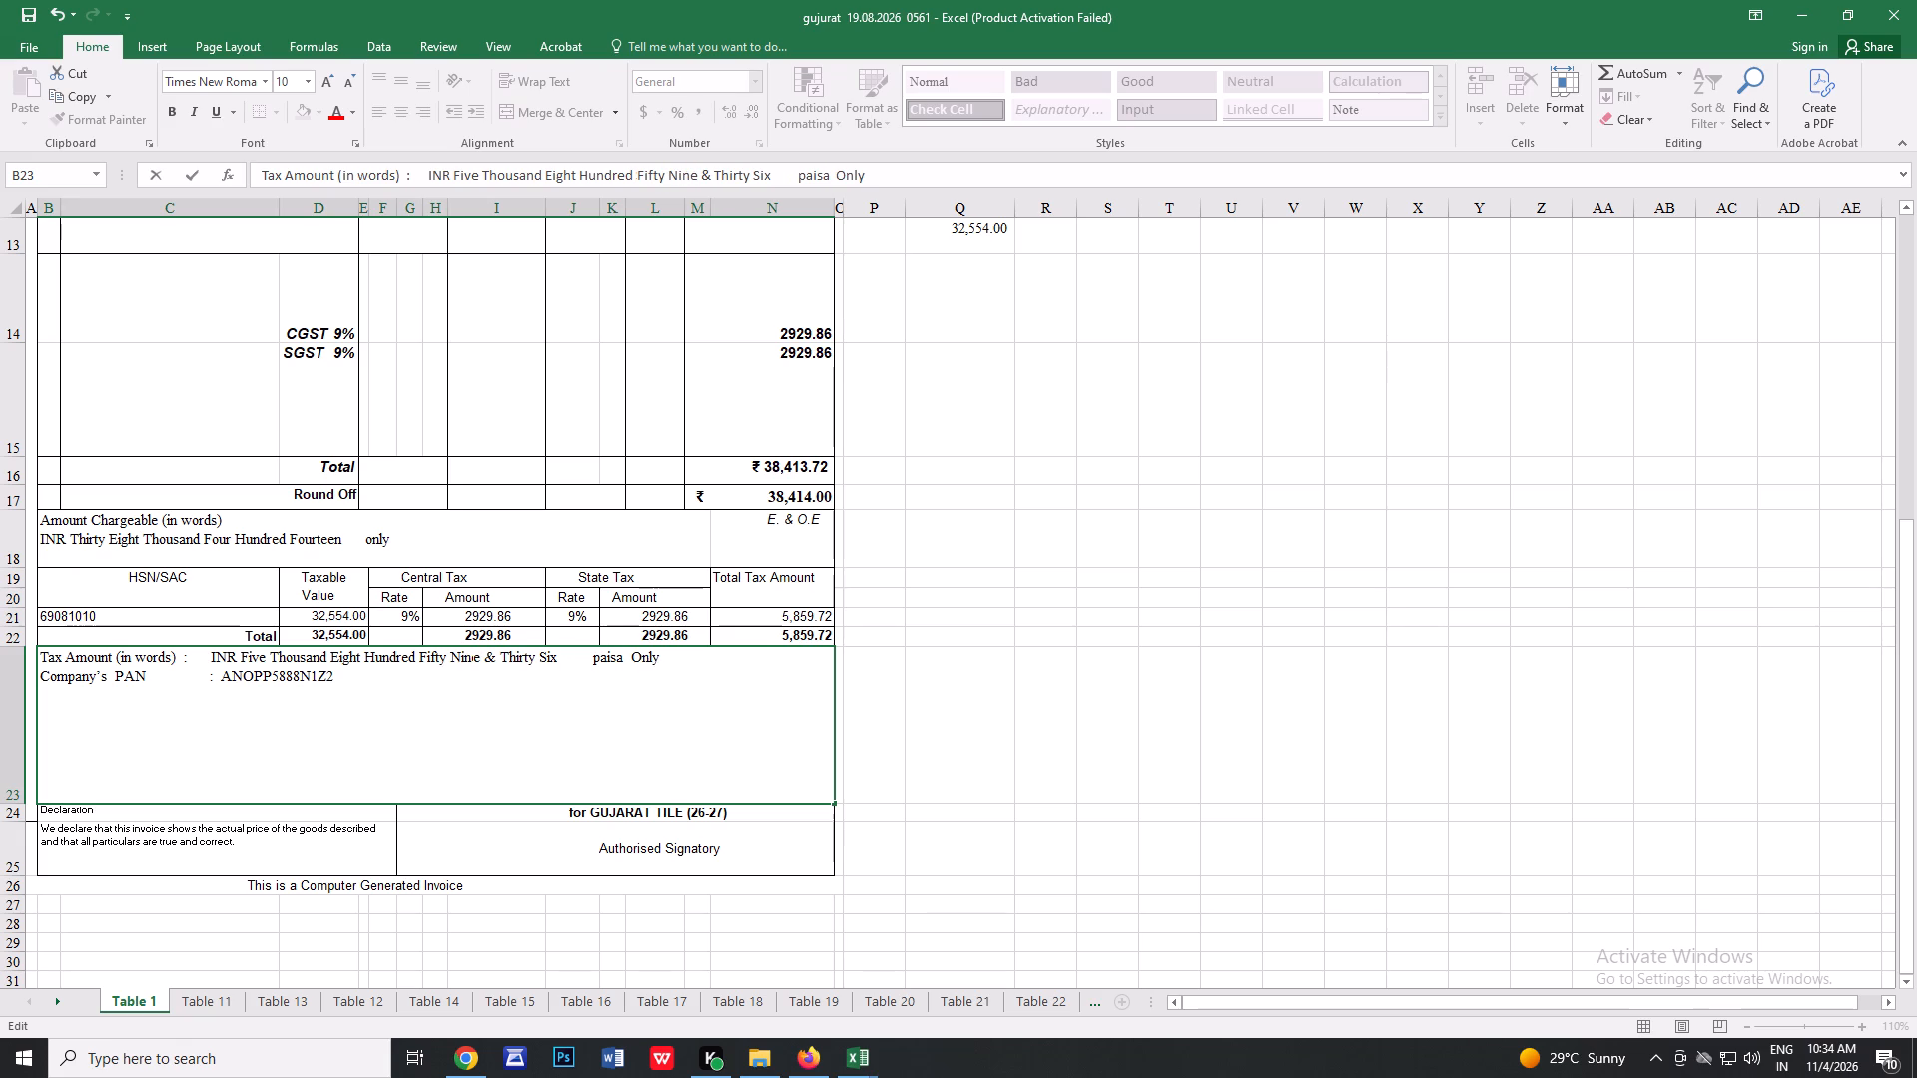
Replace the paisa amount after the ampersand in the Tax Amount (in words) line with seventy two.
{"action": "left_click", "coordinate": [565, 659]}
{"action": "key", "text": "BackSpace"}
{"action": "key", "text": "BackSpace"}
{"action": "key", "text": "BackSpace"}
{"action": "key", "text": "BackSpace"}
{"action": "key", "text": "BackSpace"}
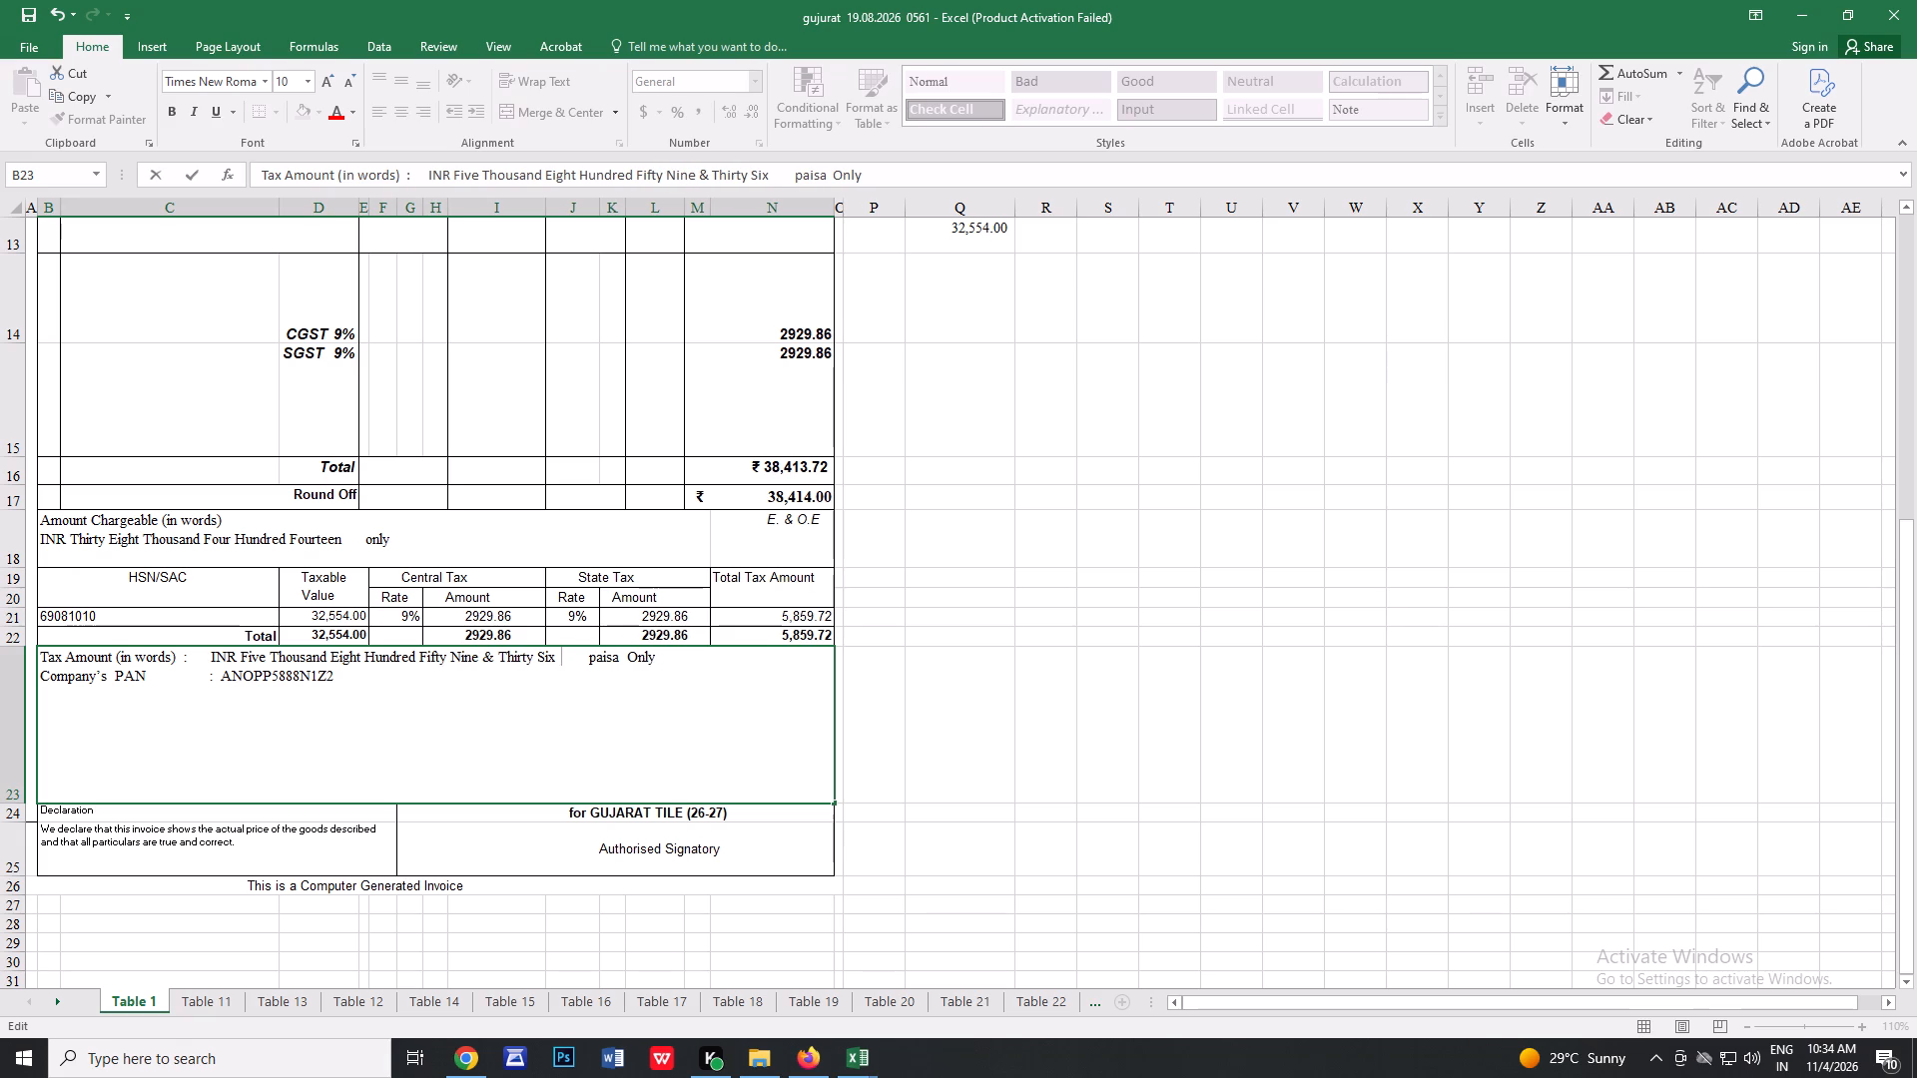
{"action": "key", "text": "BackSpace"}
{"action": "key", "text": "BackSpace"}
{"action": "key", "text": "BackSpace"}
{"action": "key", "text": "BackSpace"}
{"action": "key", "text": "BackSpace"}
{"action": "key", "text": "BackSpace"}
{"action": "key", "text": "BackSpace"}
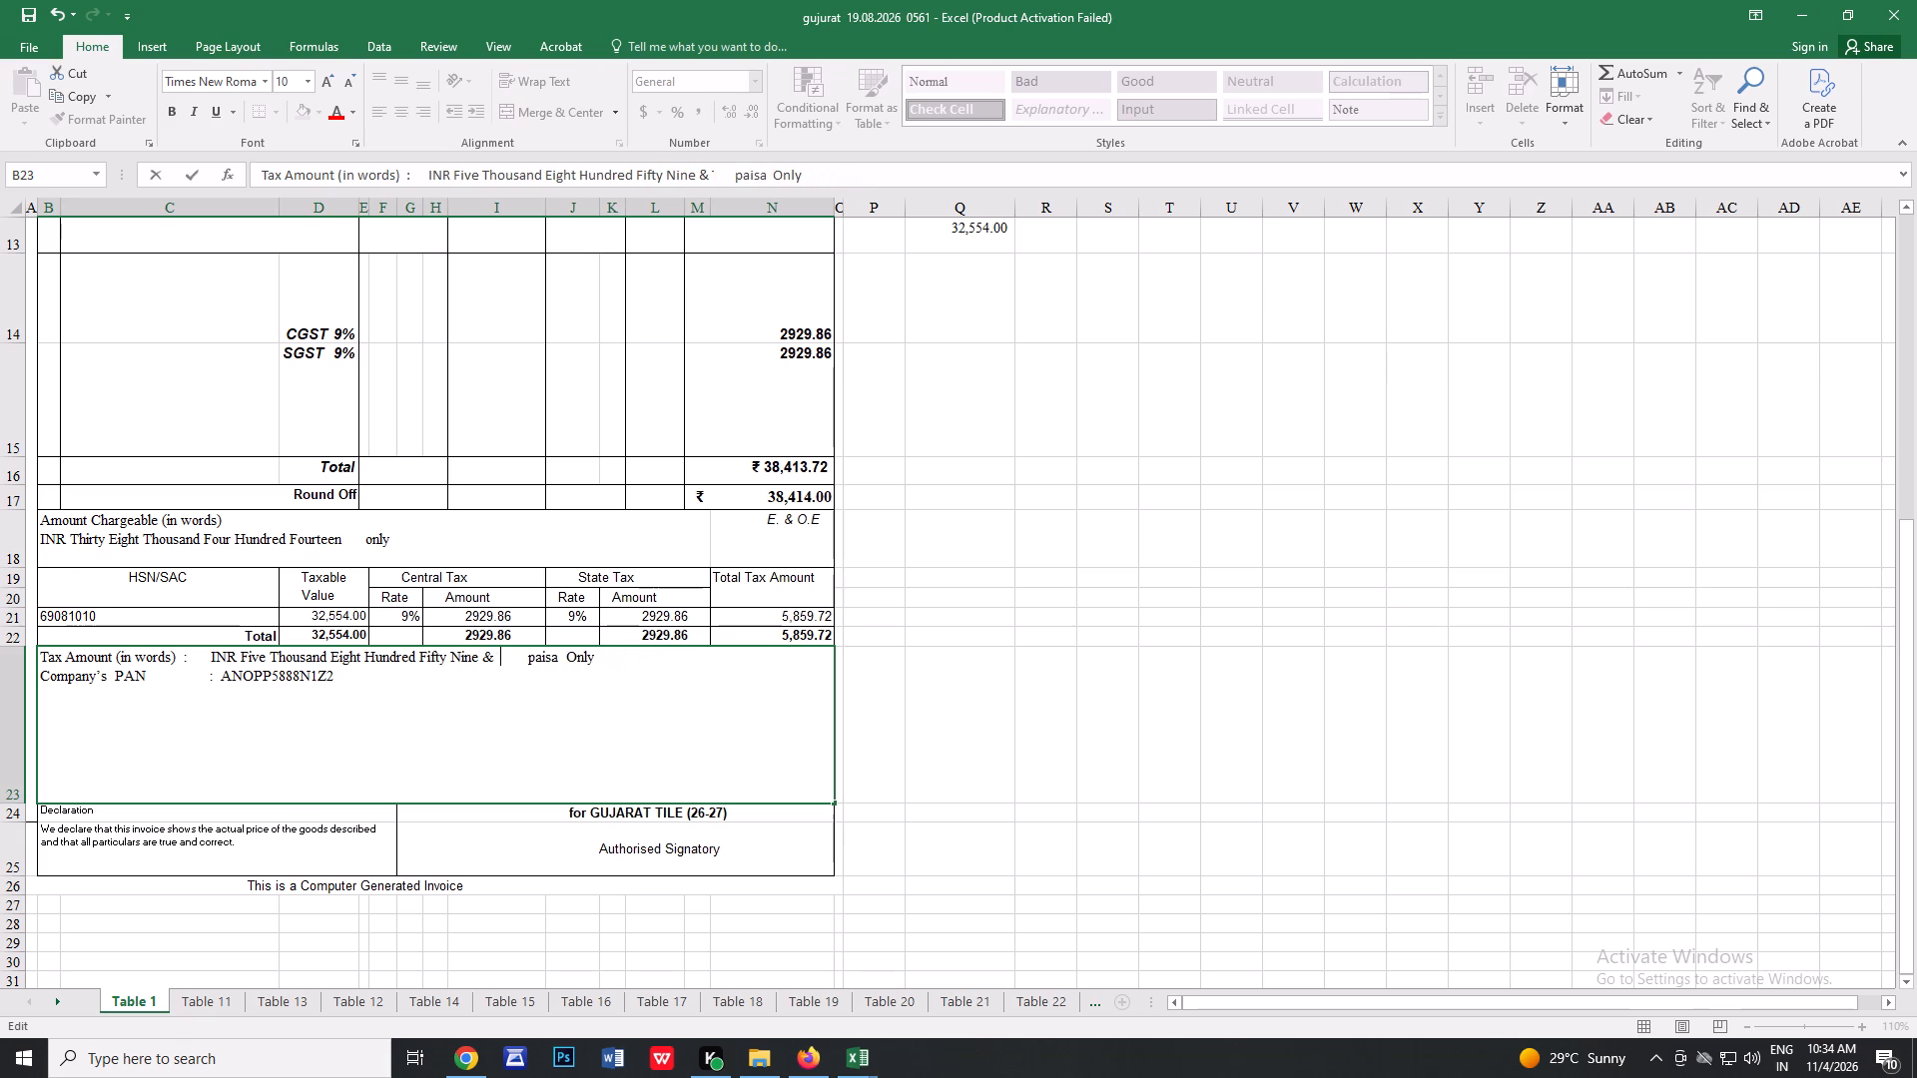
{"action": "type", "text": "seventy two"}
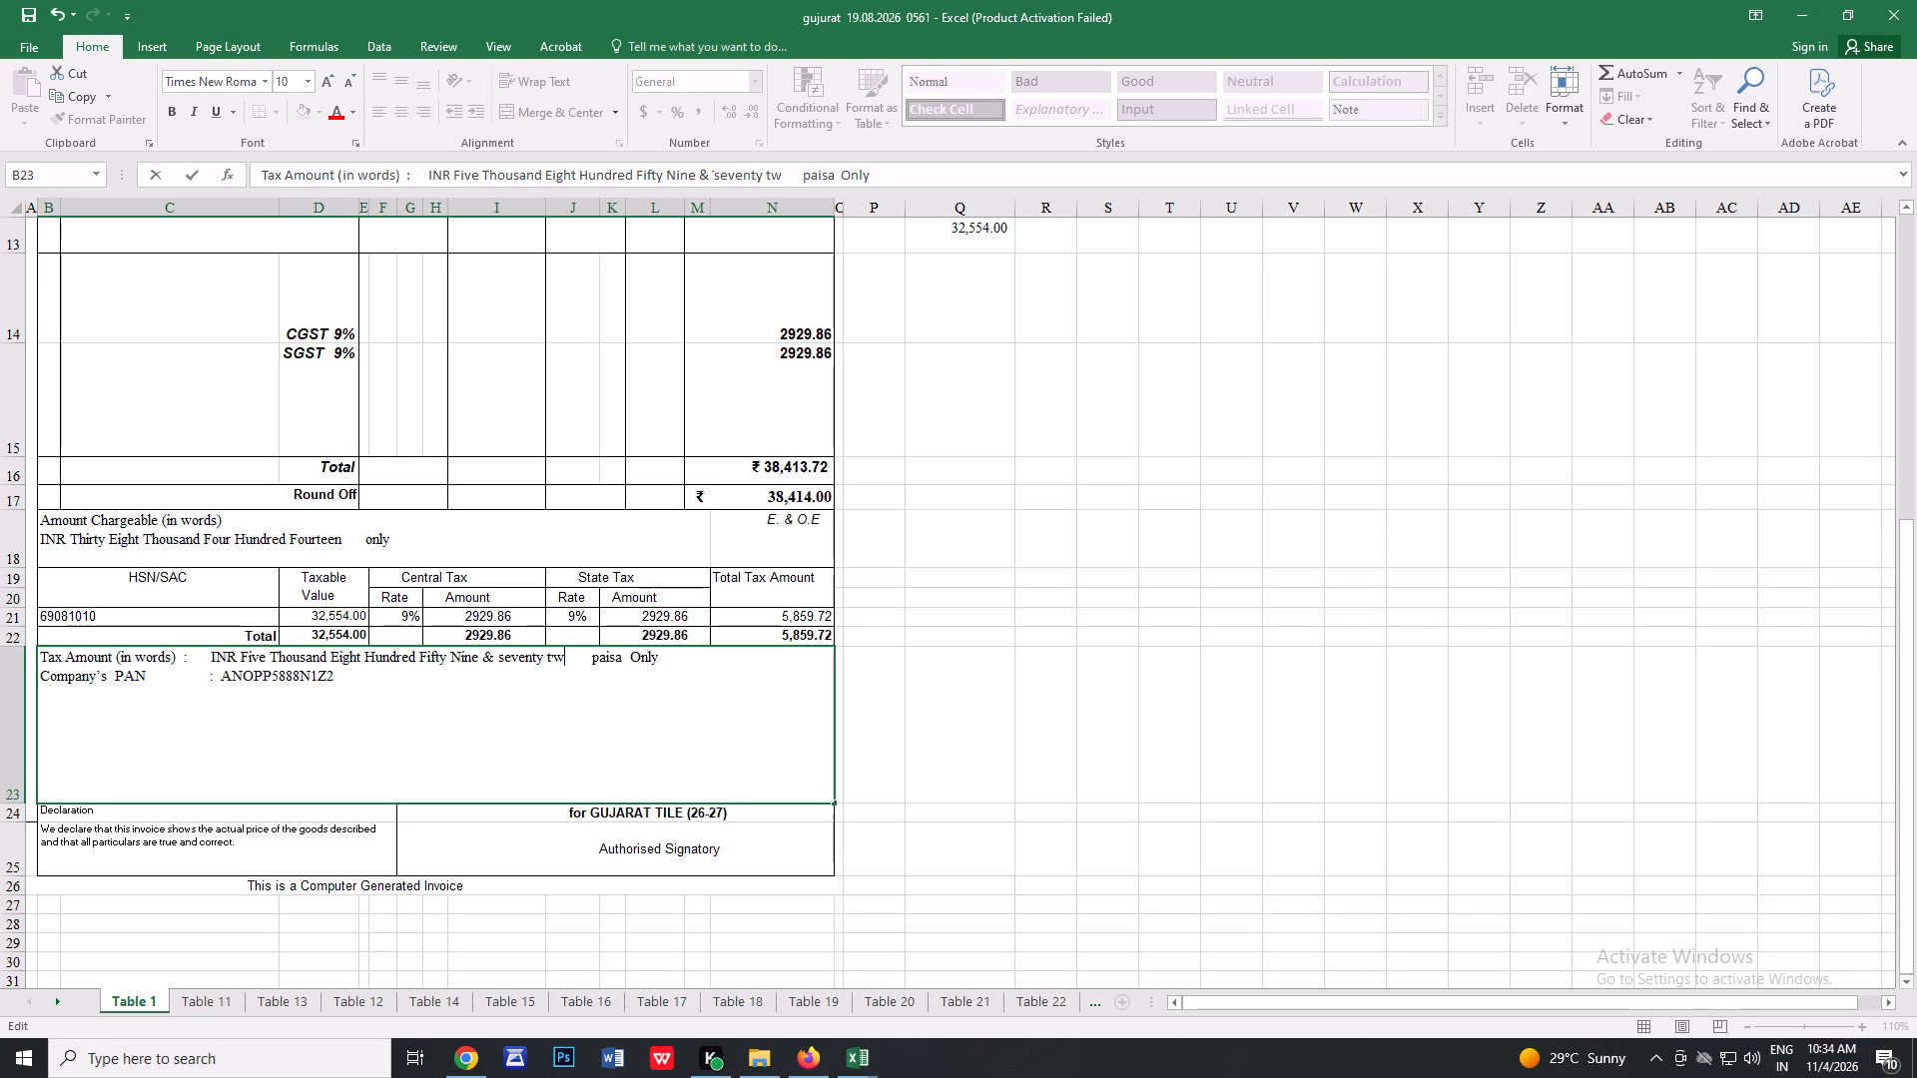
{"action": "left_click", "coordinate": [1194, 423]}
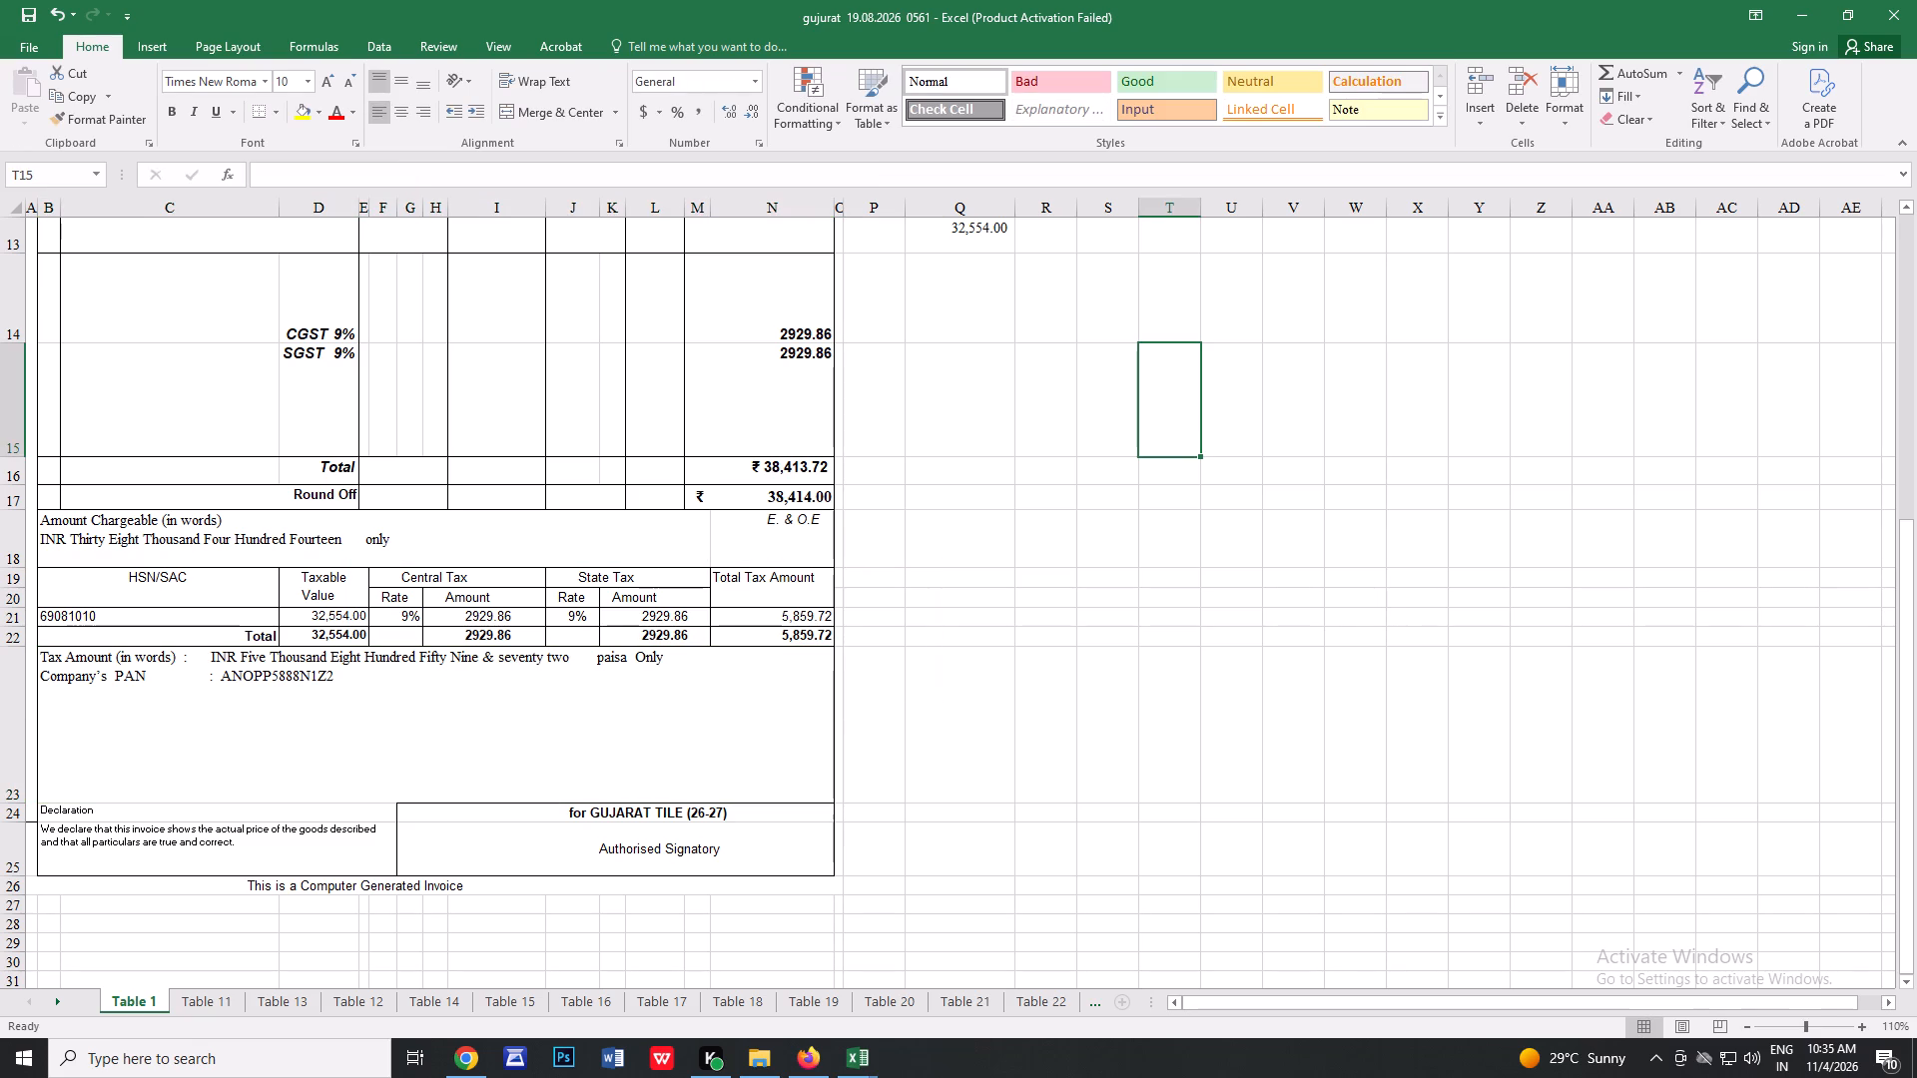
Check the invoice layout in the print preview and return to the sheet.
{"action": "key", "text": "ctrl+p"}
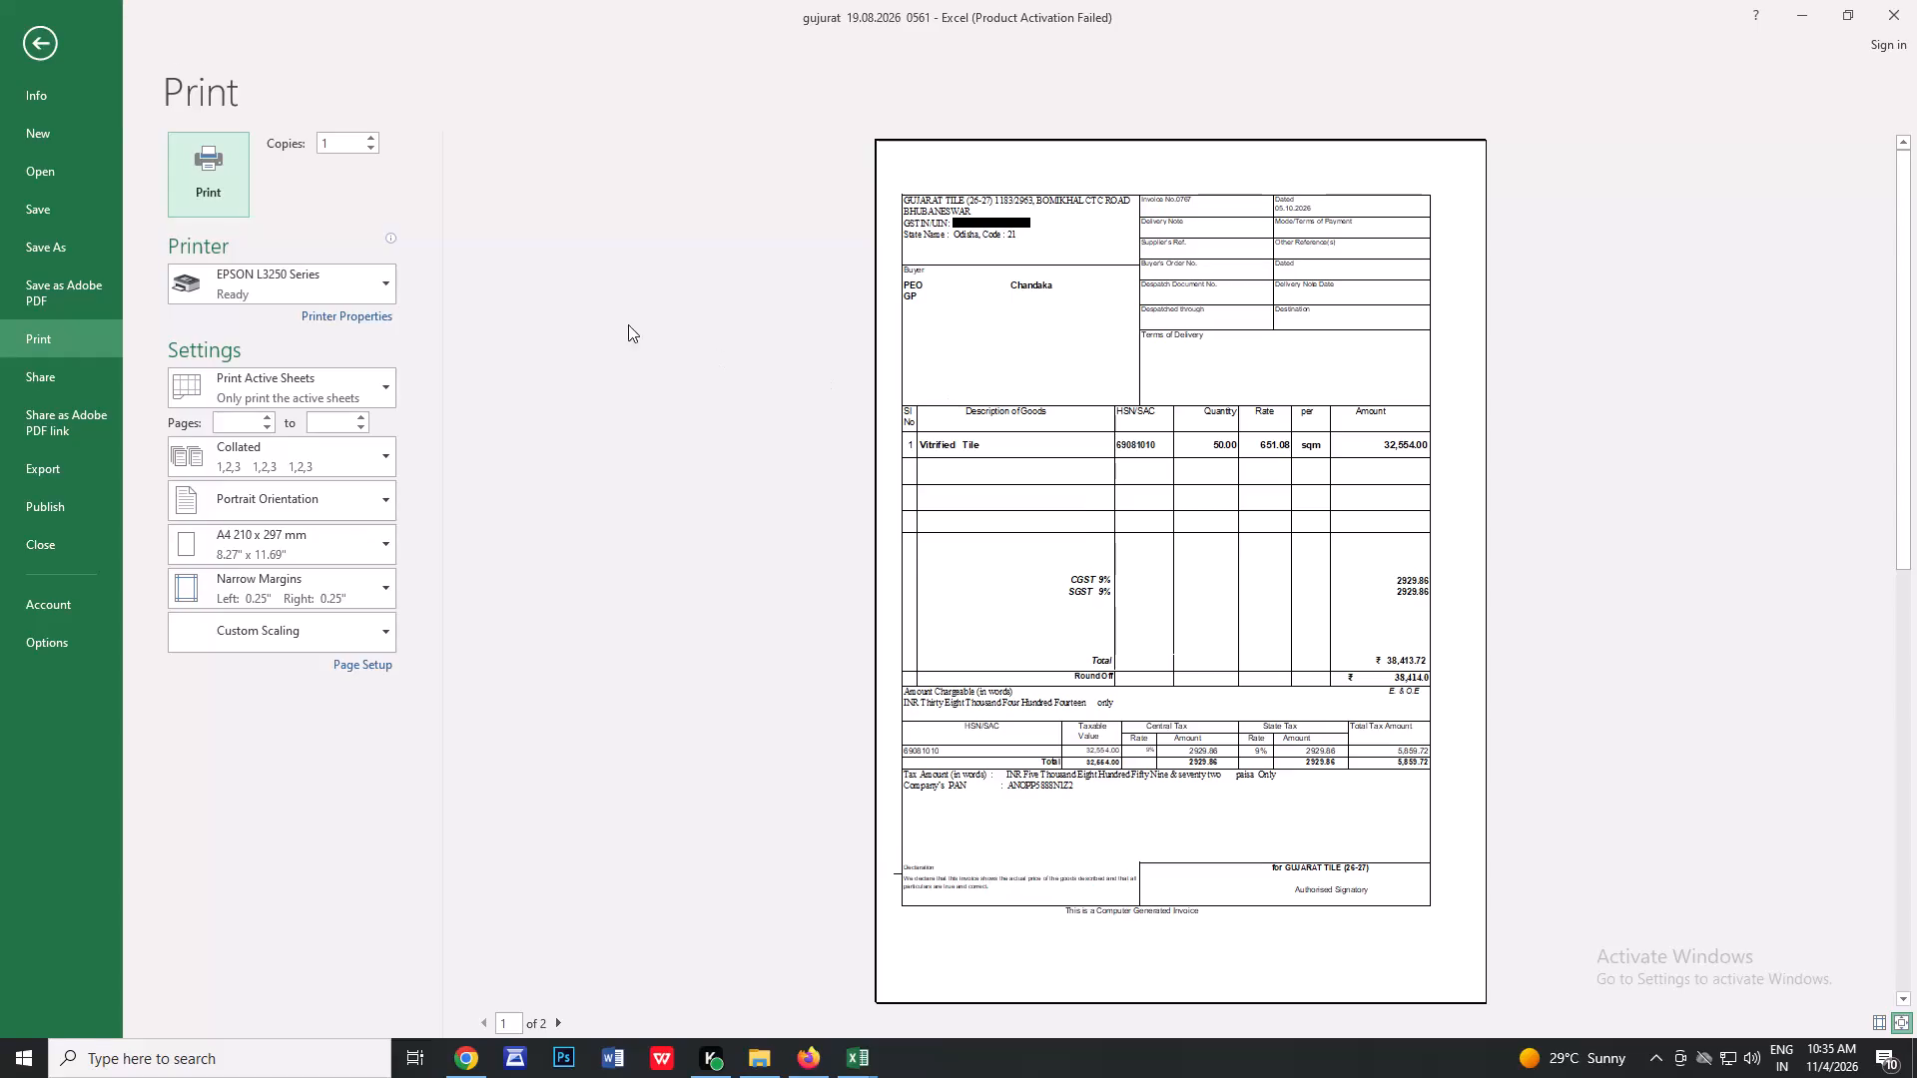
{"action": "left_click", "coordinate": [32, 48]}
Add six spaces after PEO in the Buyer cell so Chandaka GP prints together on the second line.
{"action": "scroll", "coordinate": [297, 329], "scroll_direction": "up", "scroll_amount": 3}
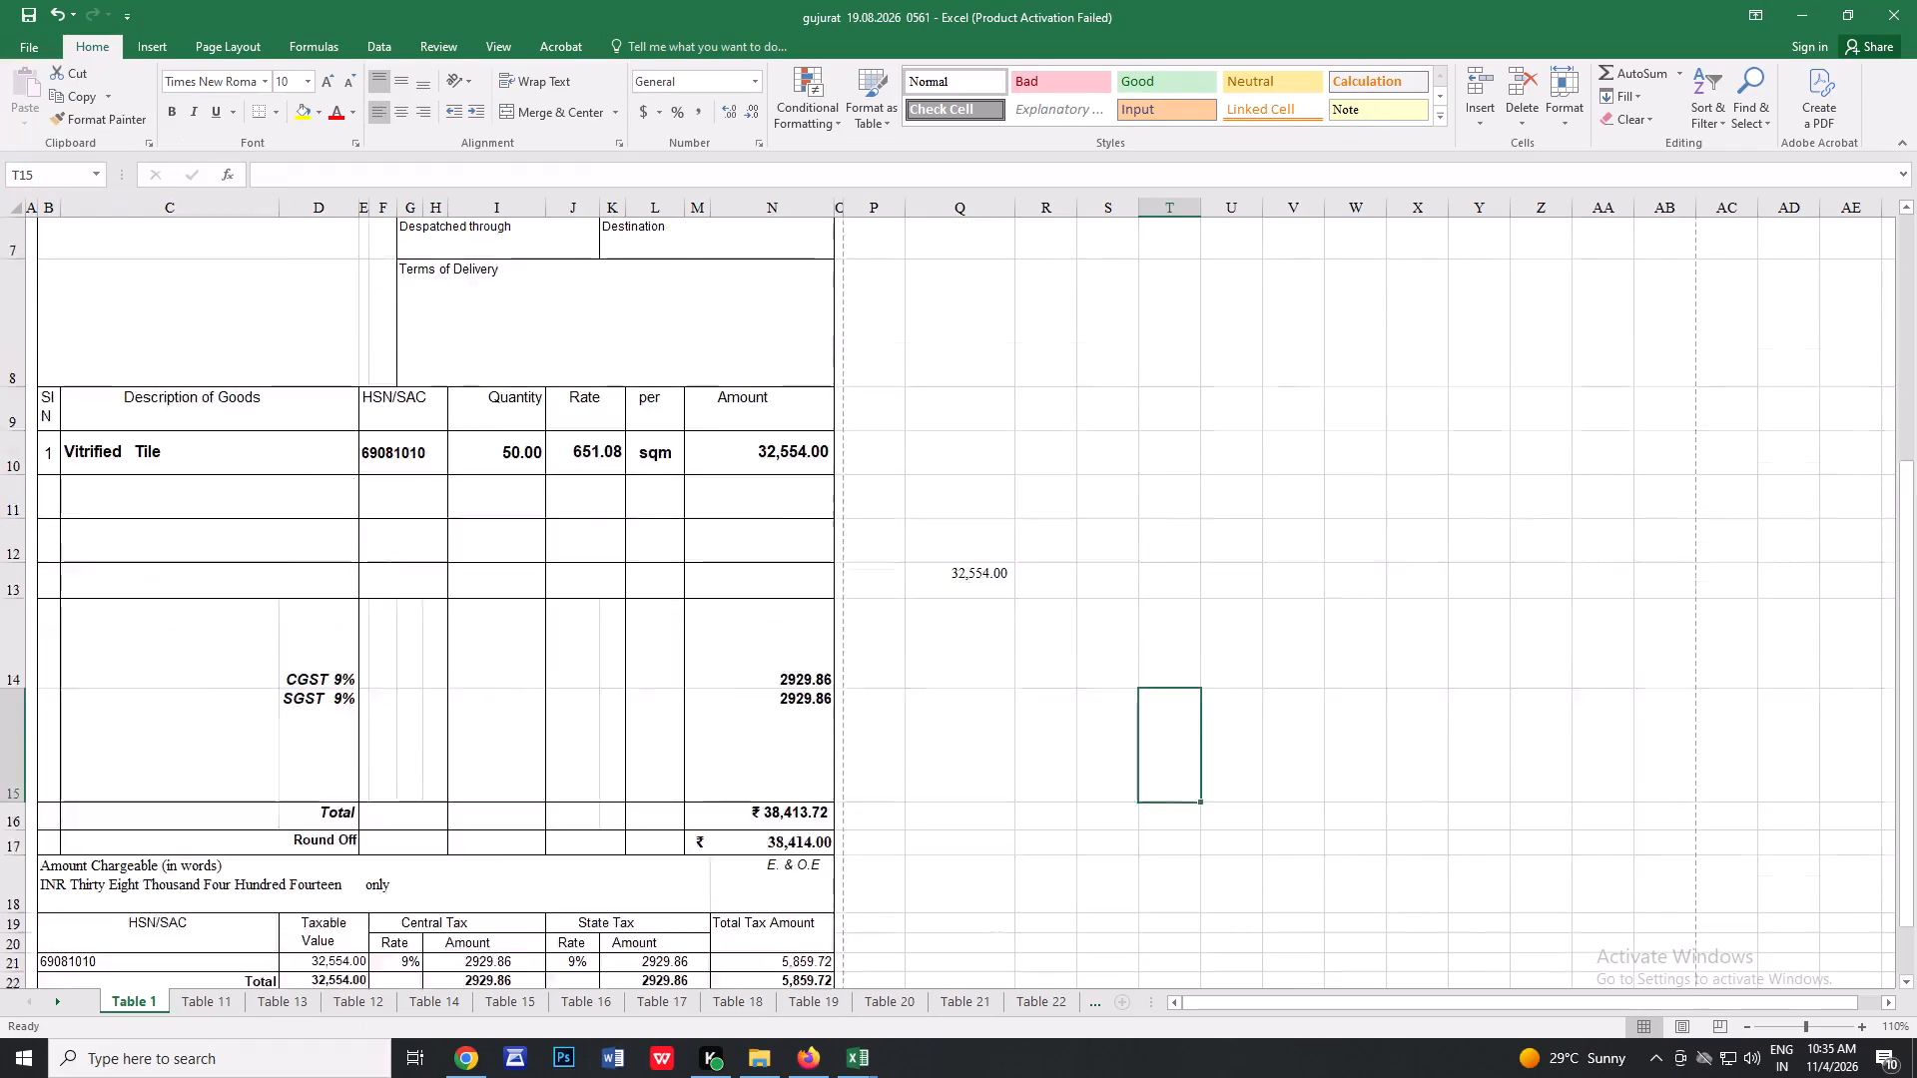
{"action": "scroll", "coordinate": [297, 329], "scroll_direction": "up", "scroll_amount": 7}
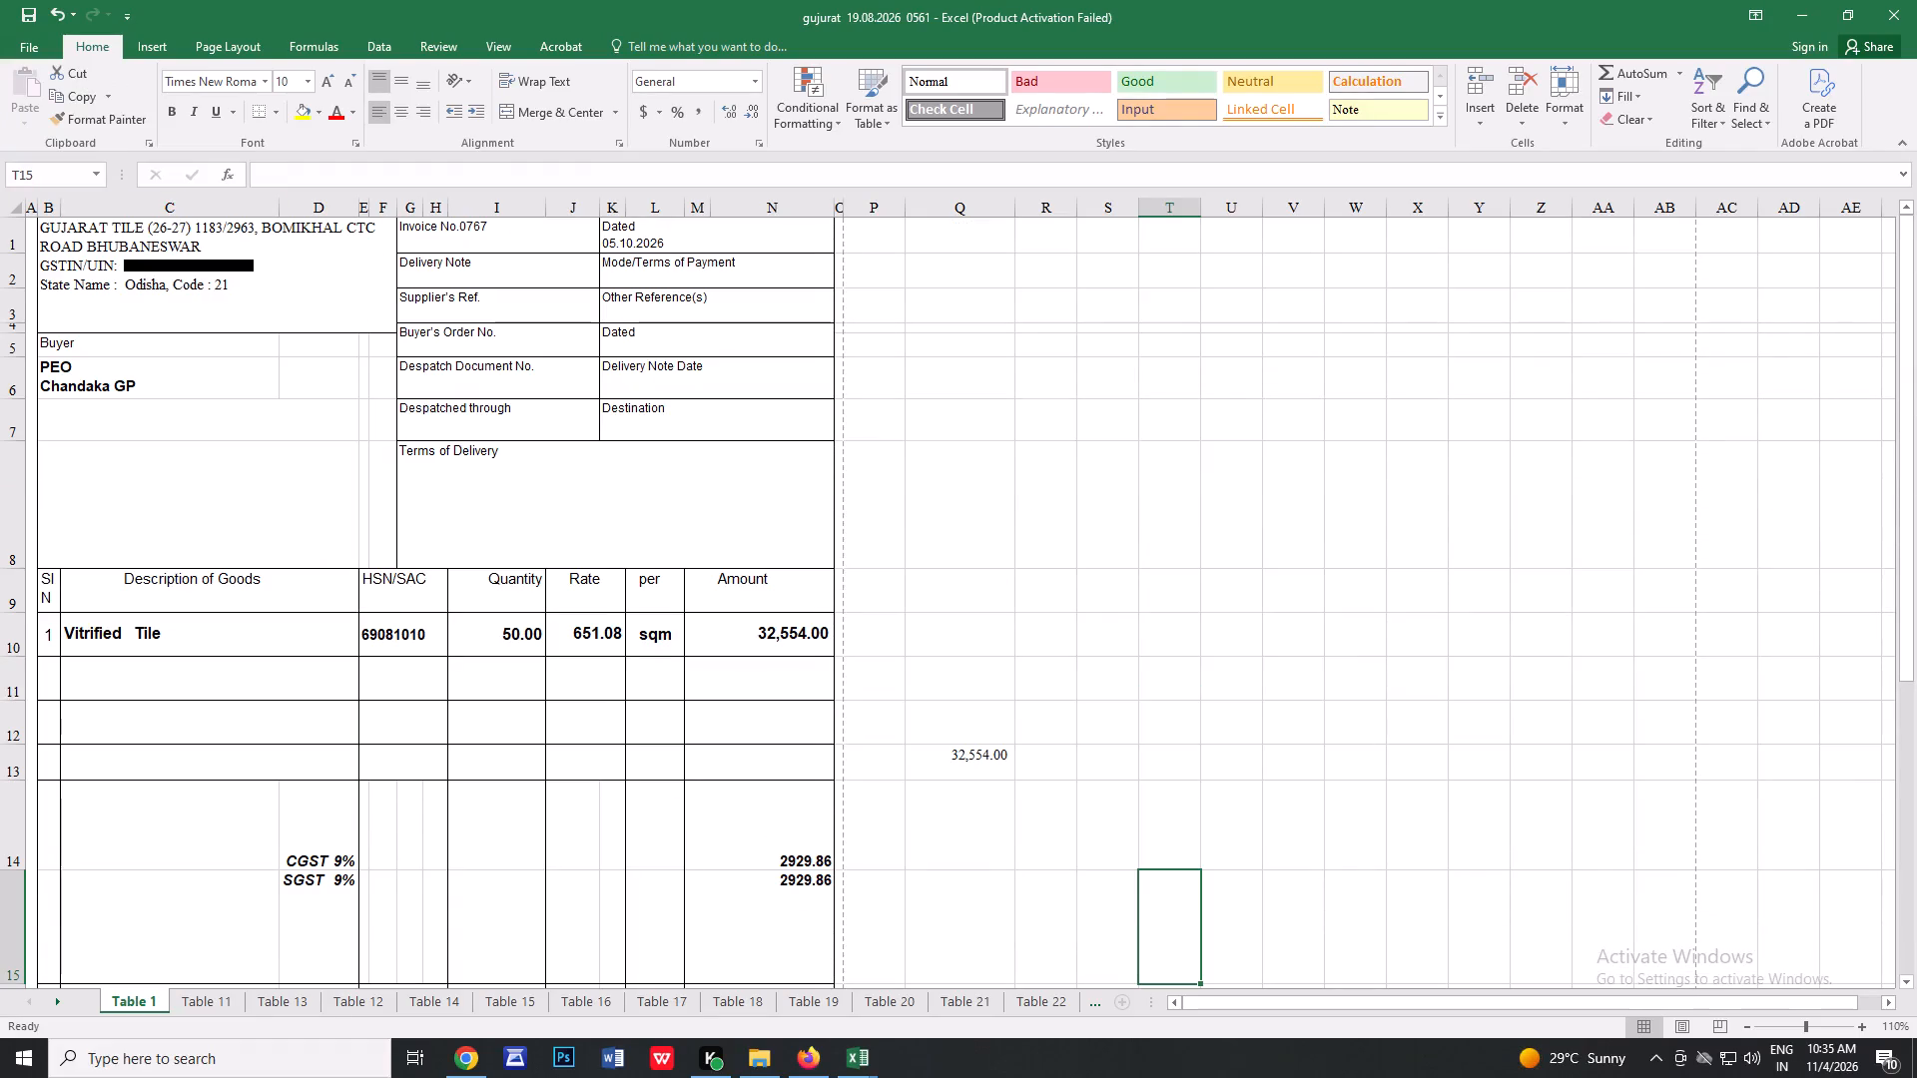
{"action": "double_click", "coordinate": [95, 359]}
{"action": "left_click", "coordinate": [75, 377]}
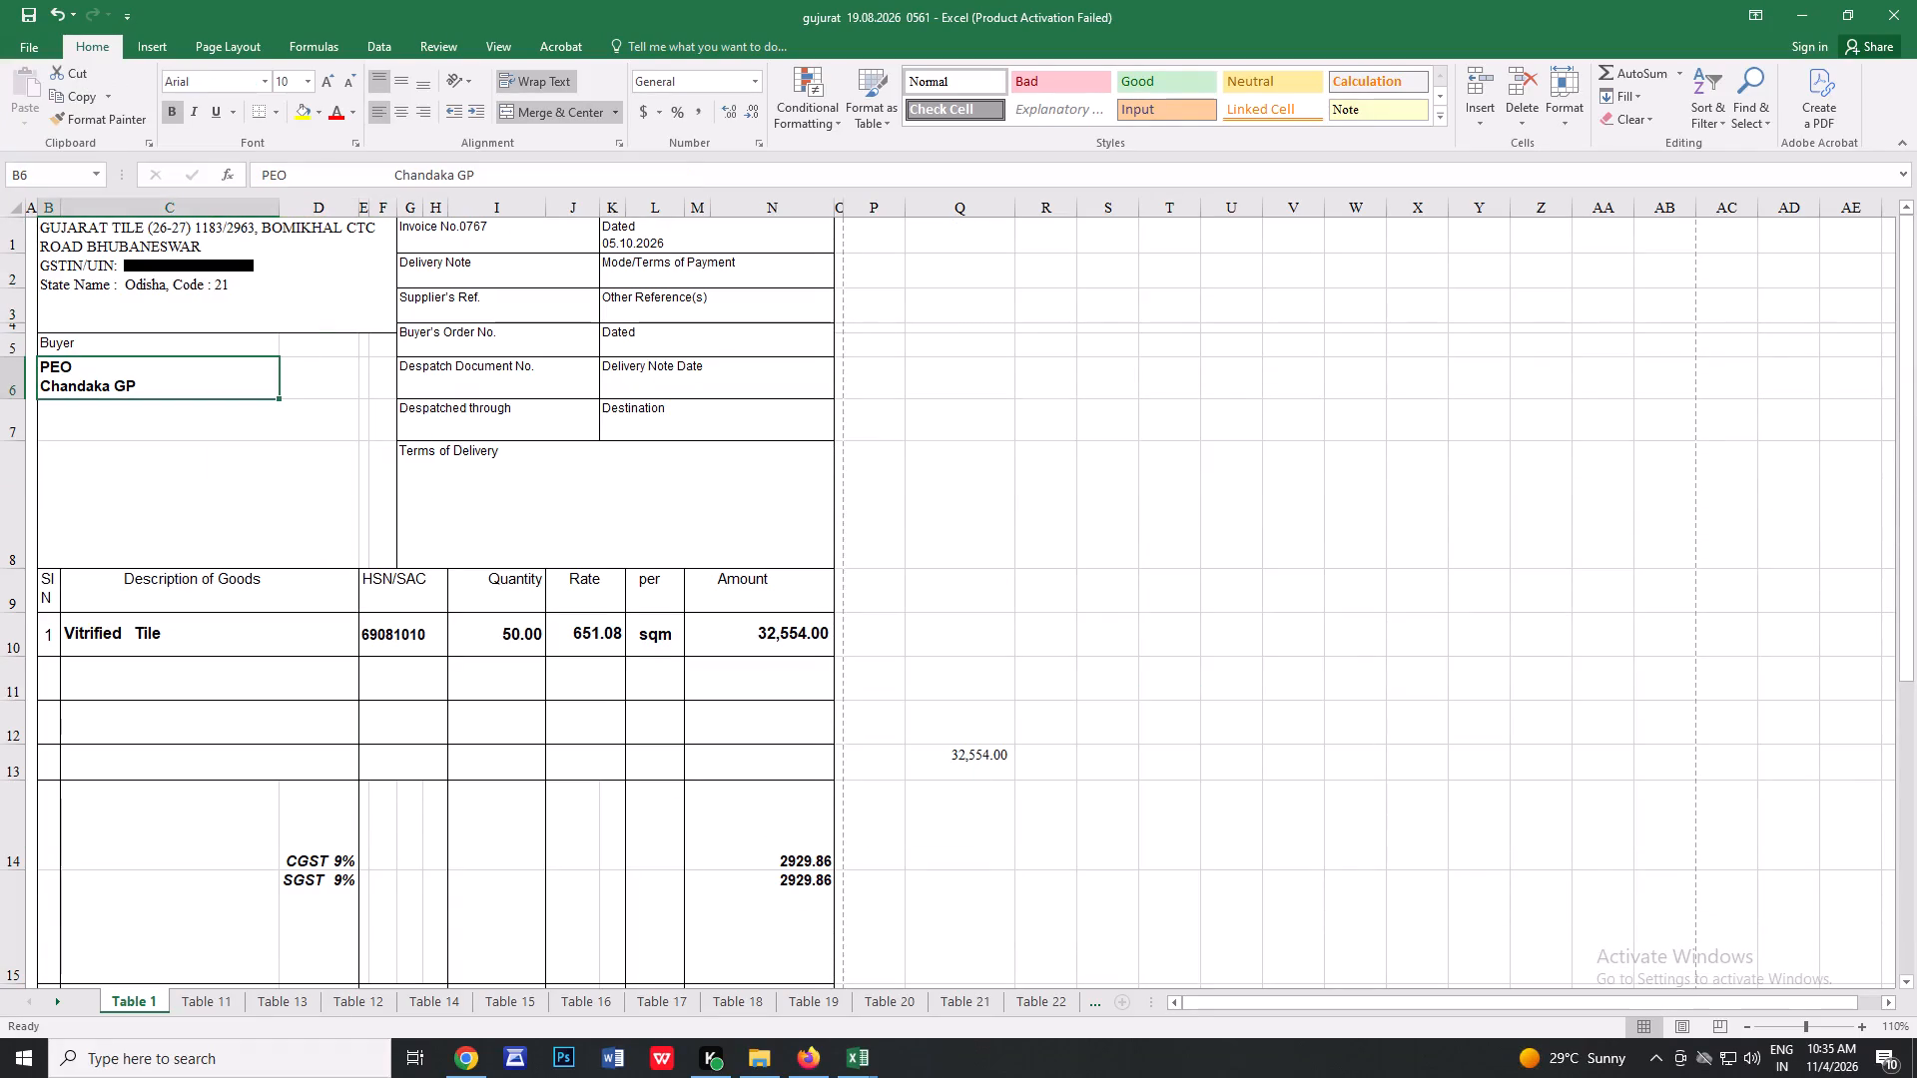
{"action": "double_click", "coordinate": [89, 370]}
{"action": "key", "text": "space"}
{"action": "key", "text": "space"}
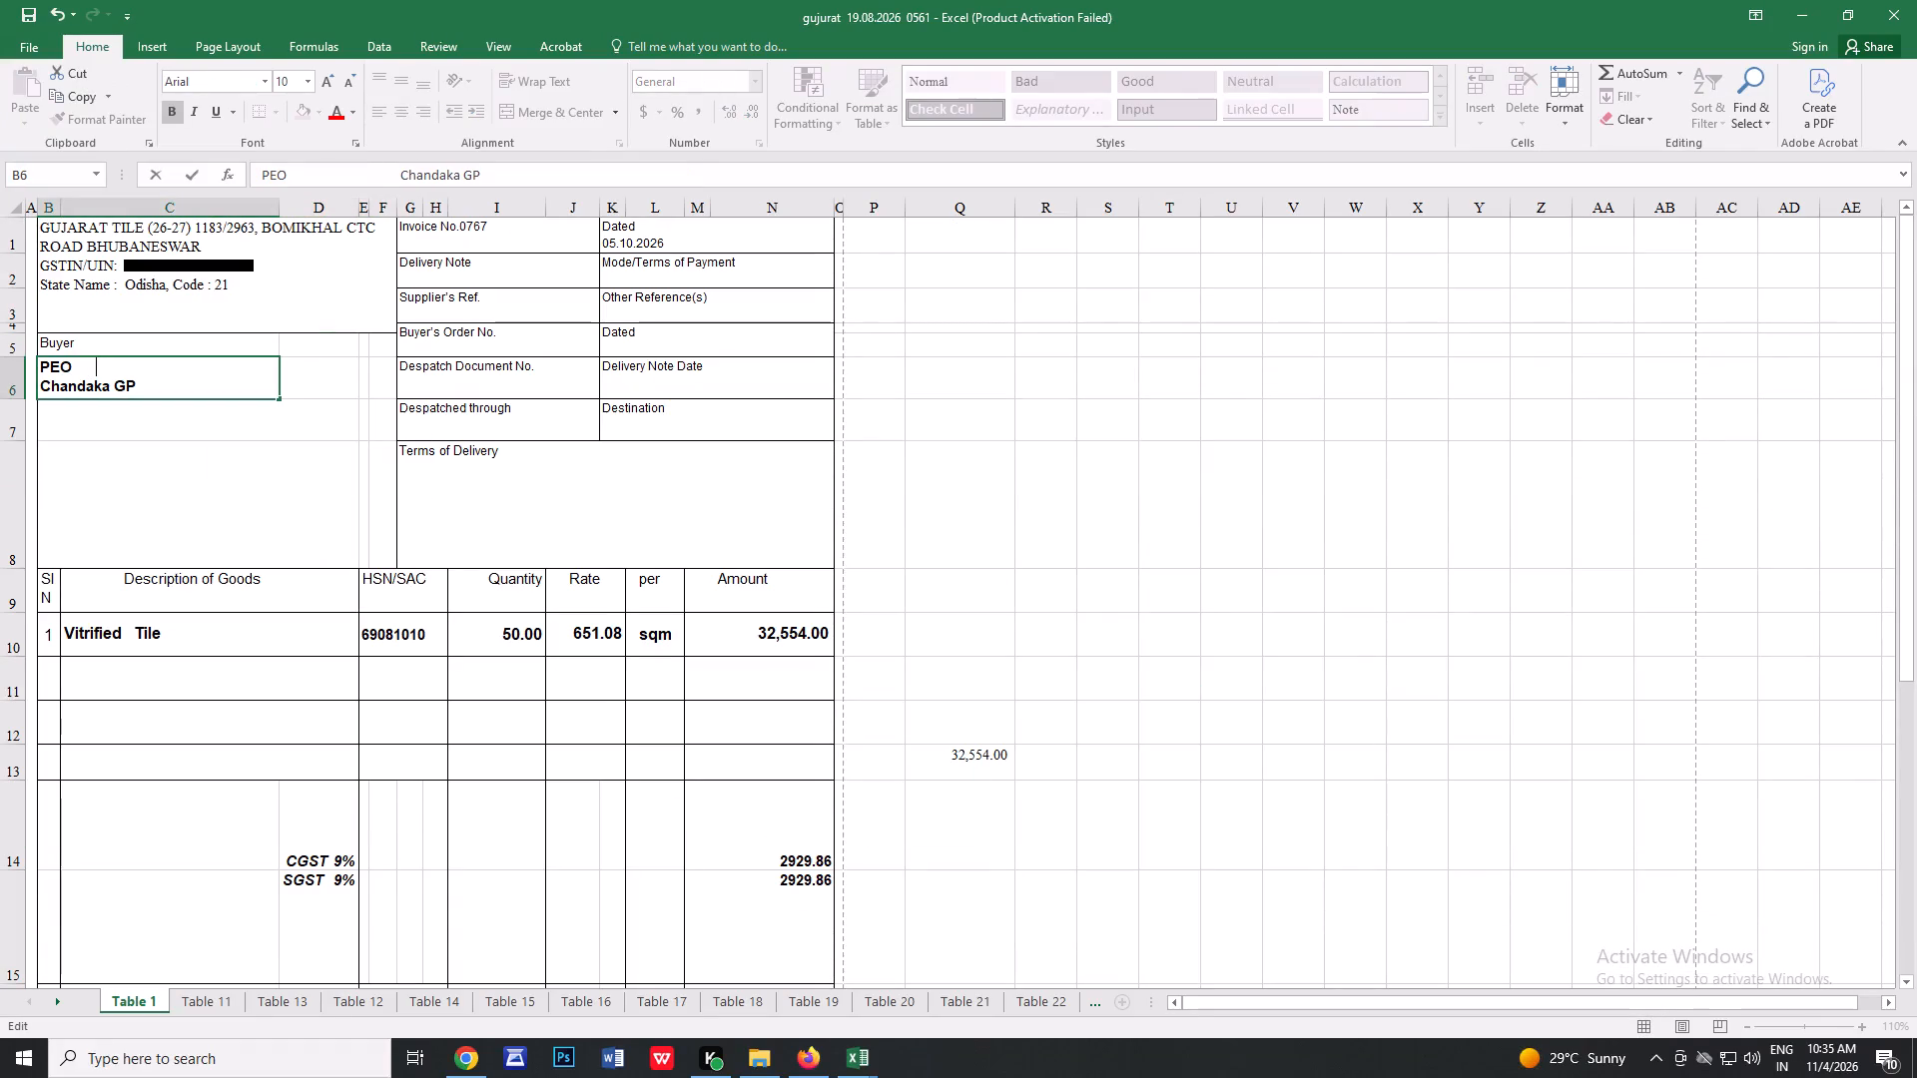
{"action": "key", "text": "space"}
{"action": "key", "text": "space"}
{"action": "key", "text": "space"}
{"action": "key", "text": "space"}
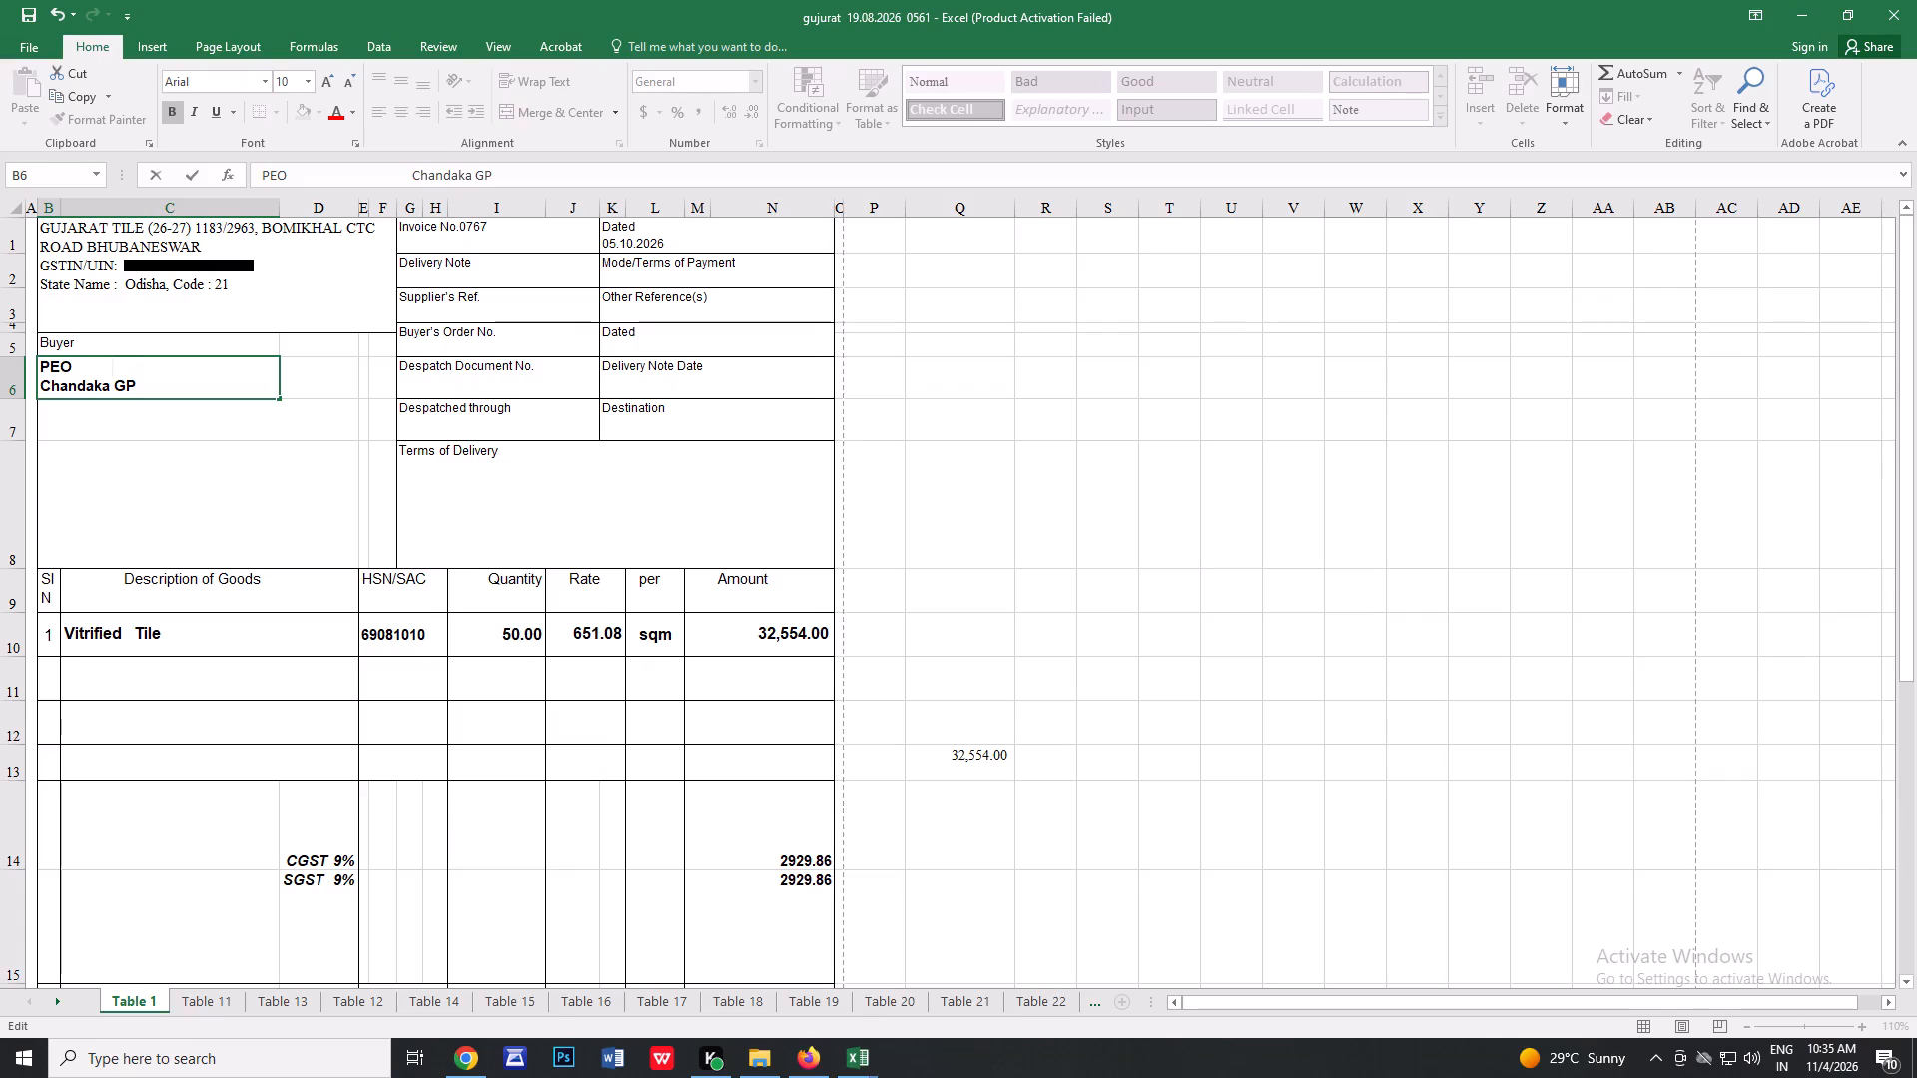
{"action": "left_click", "coordinate": [276, 504]}
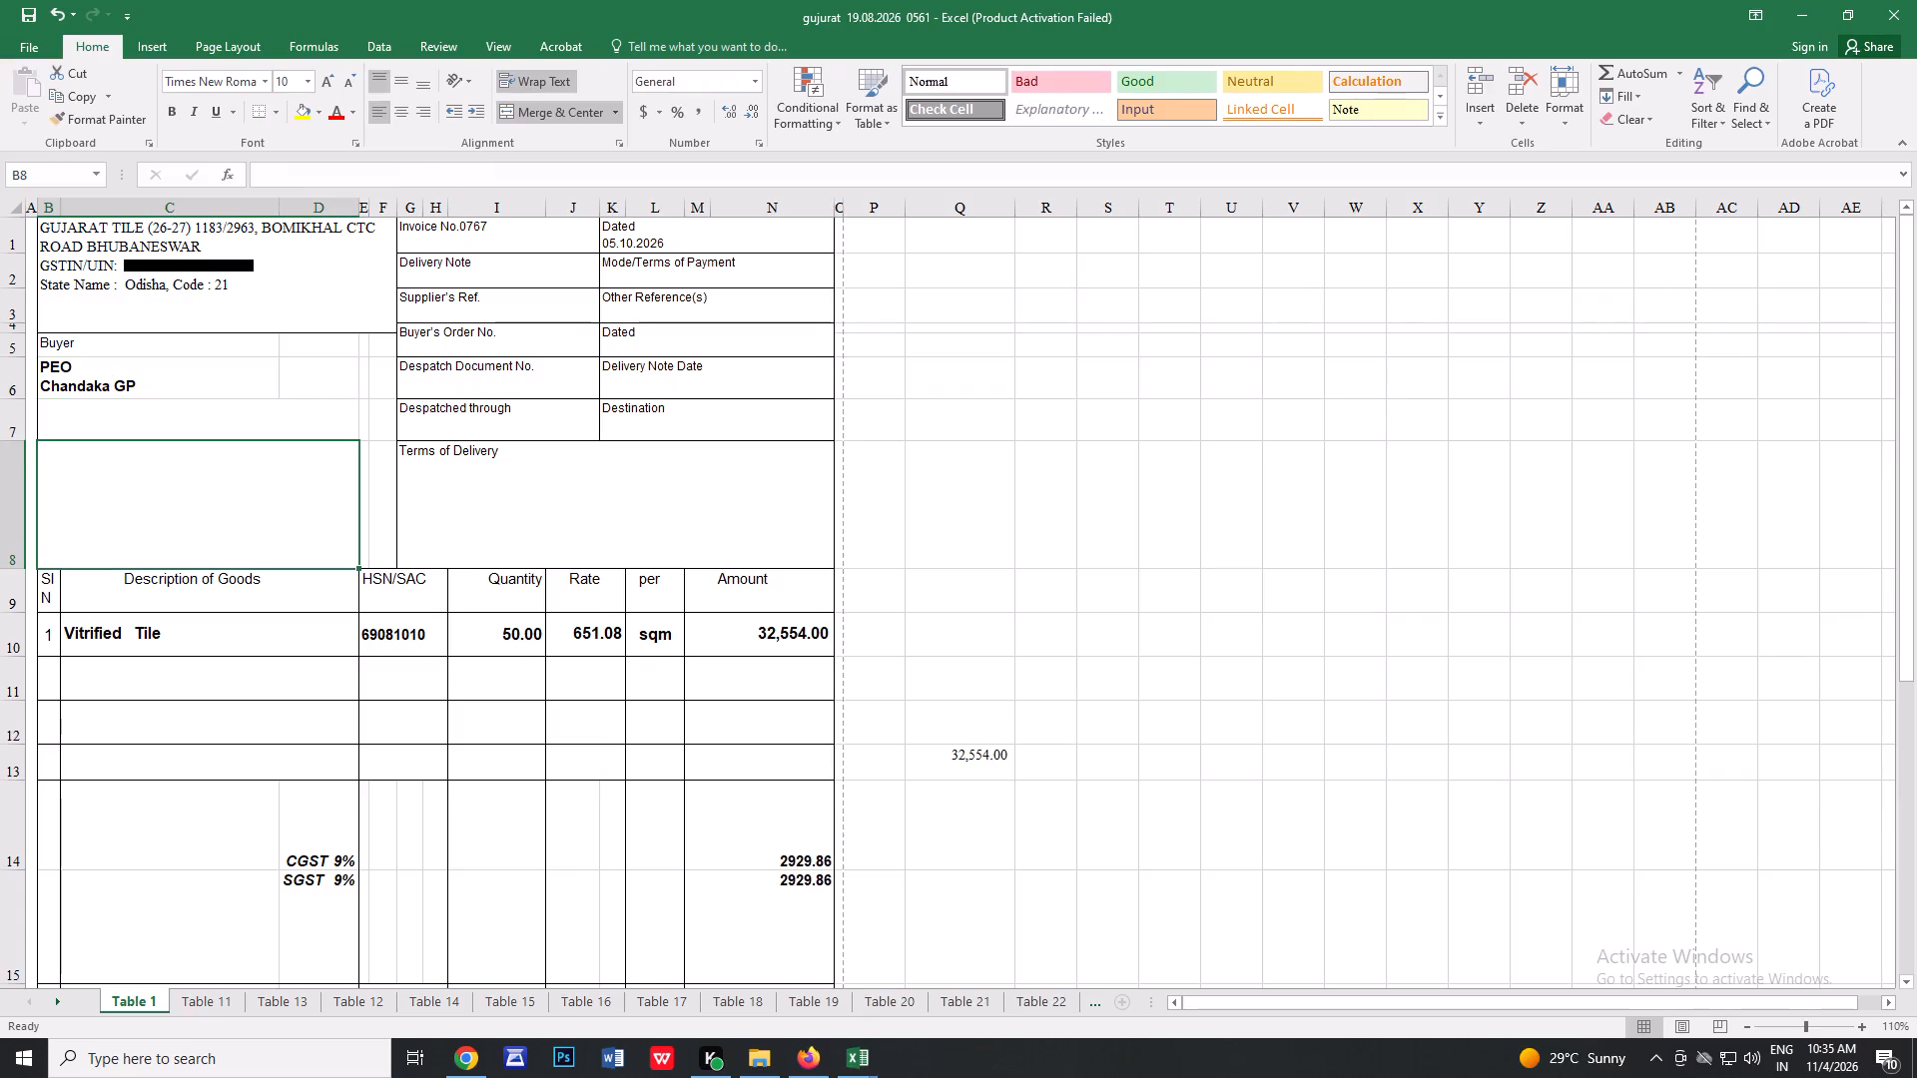
Set the print scaling in Page Setup to 86% of normal size.
{"action": "key", "text": "ctrl+p"}
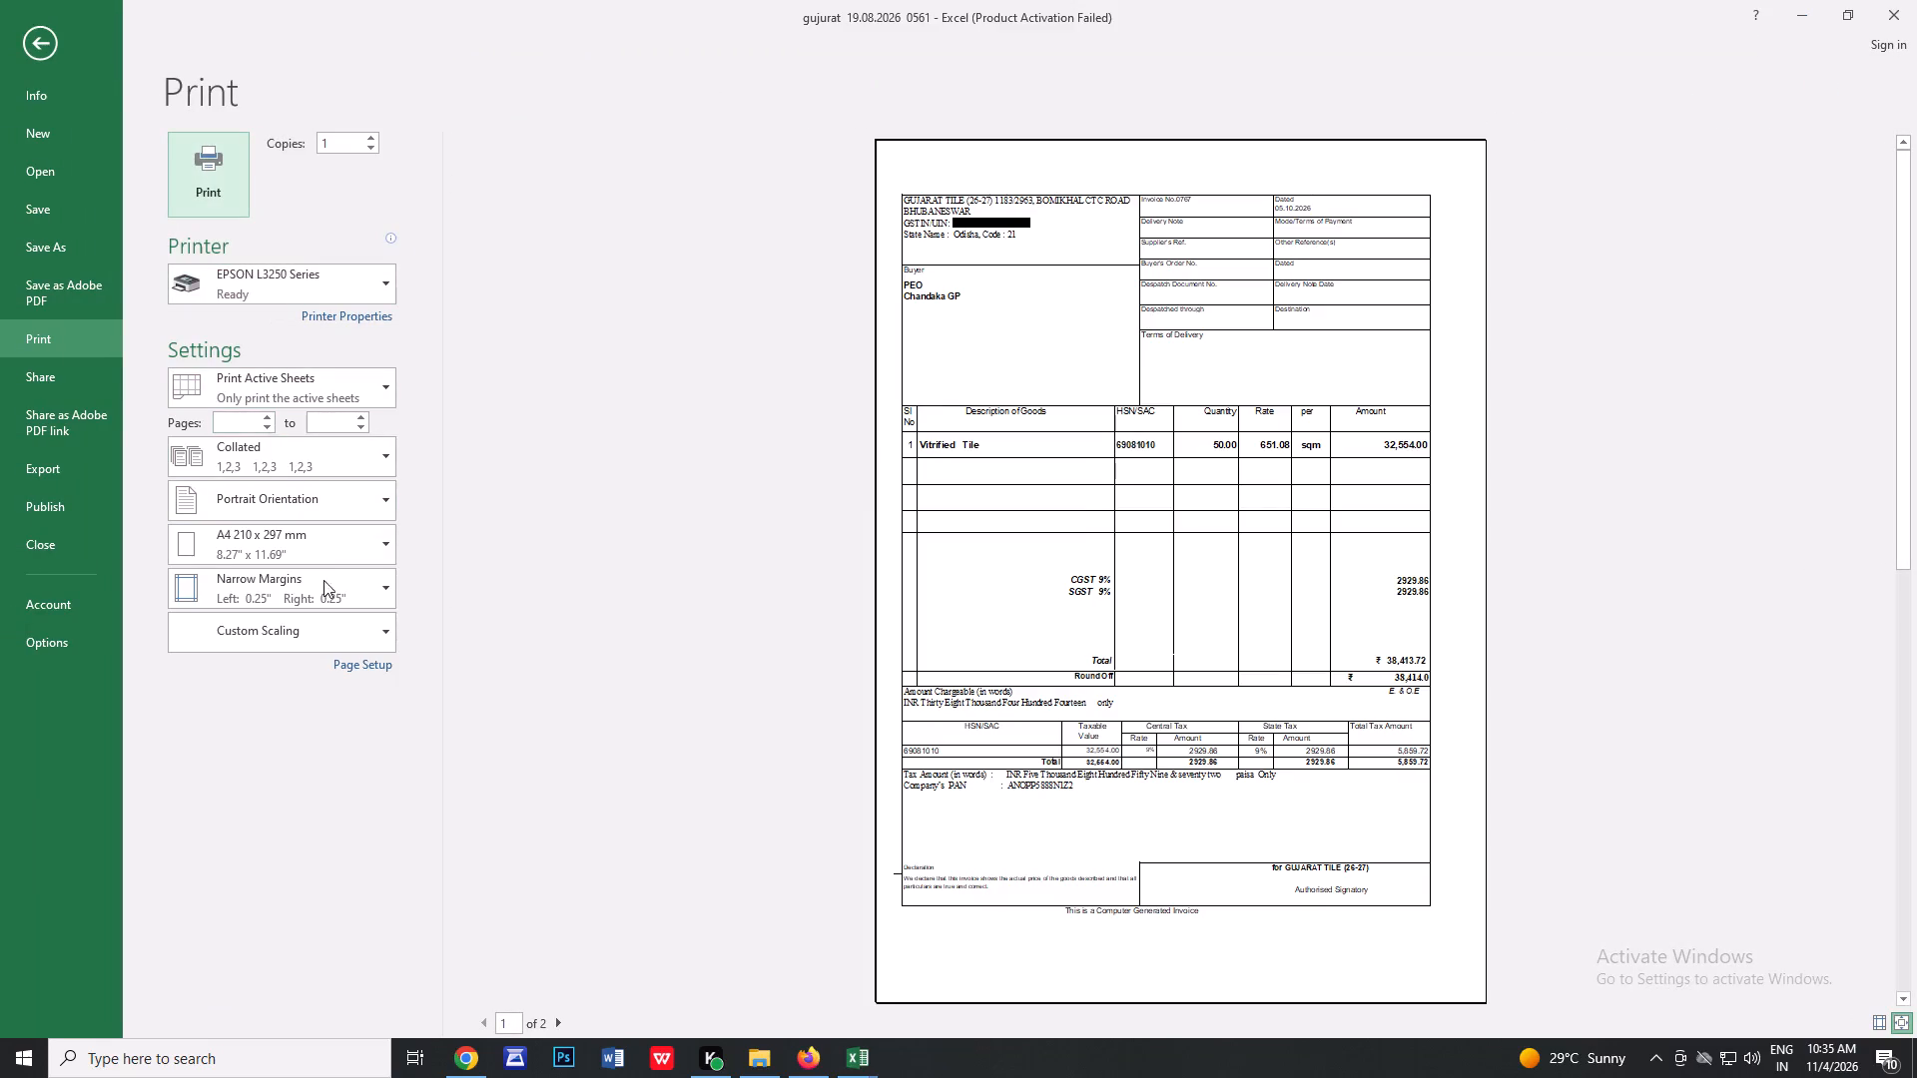
{"action": "left_click", "coordinate": [344, 664]}
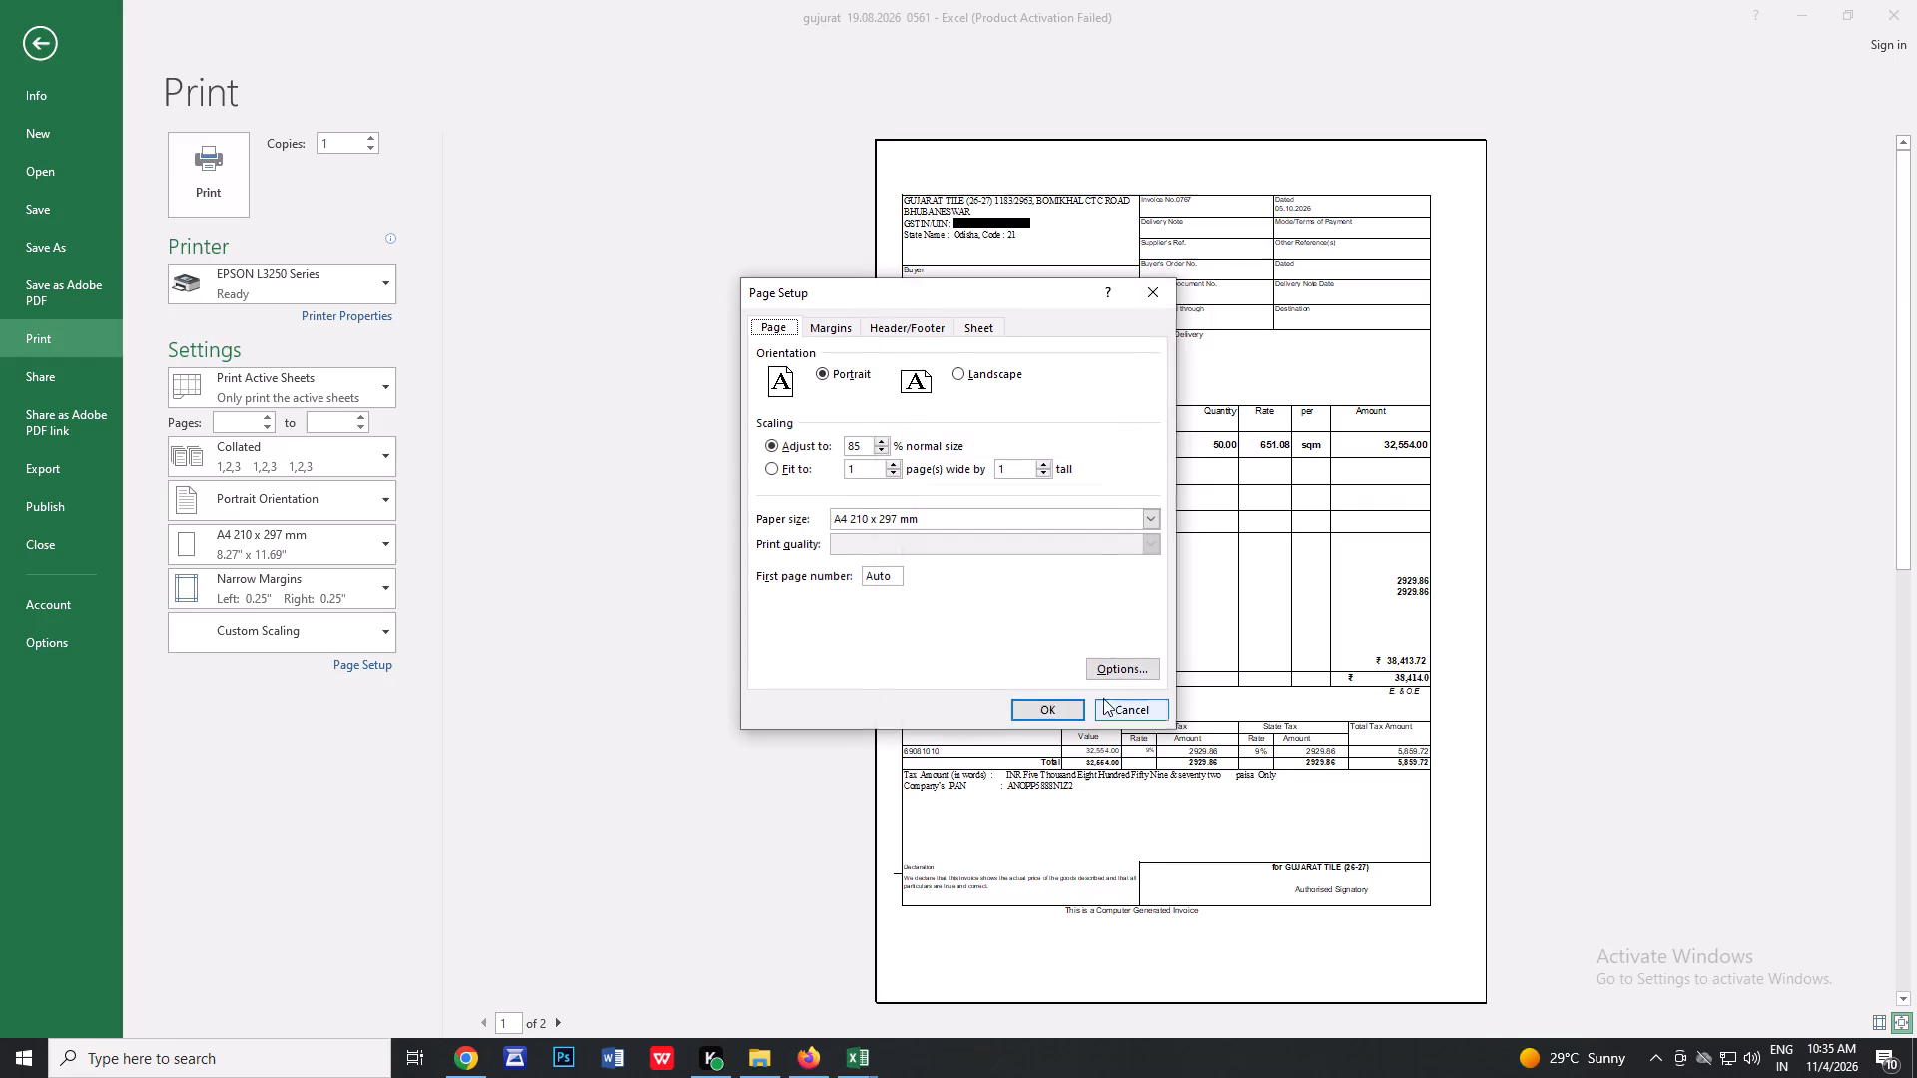
{"action": "left_click", "coordinate": [1045, 709]}
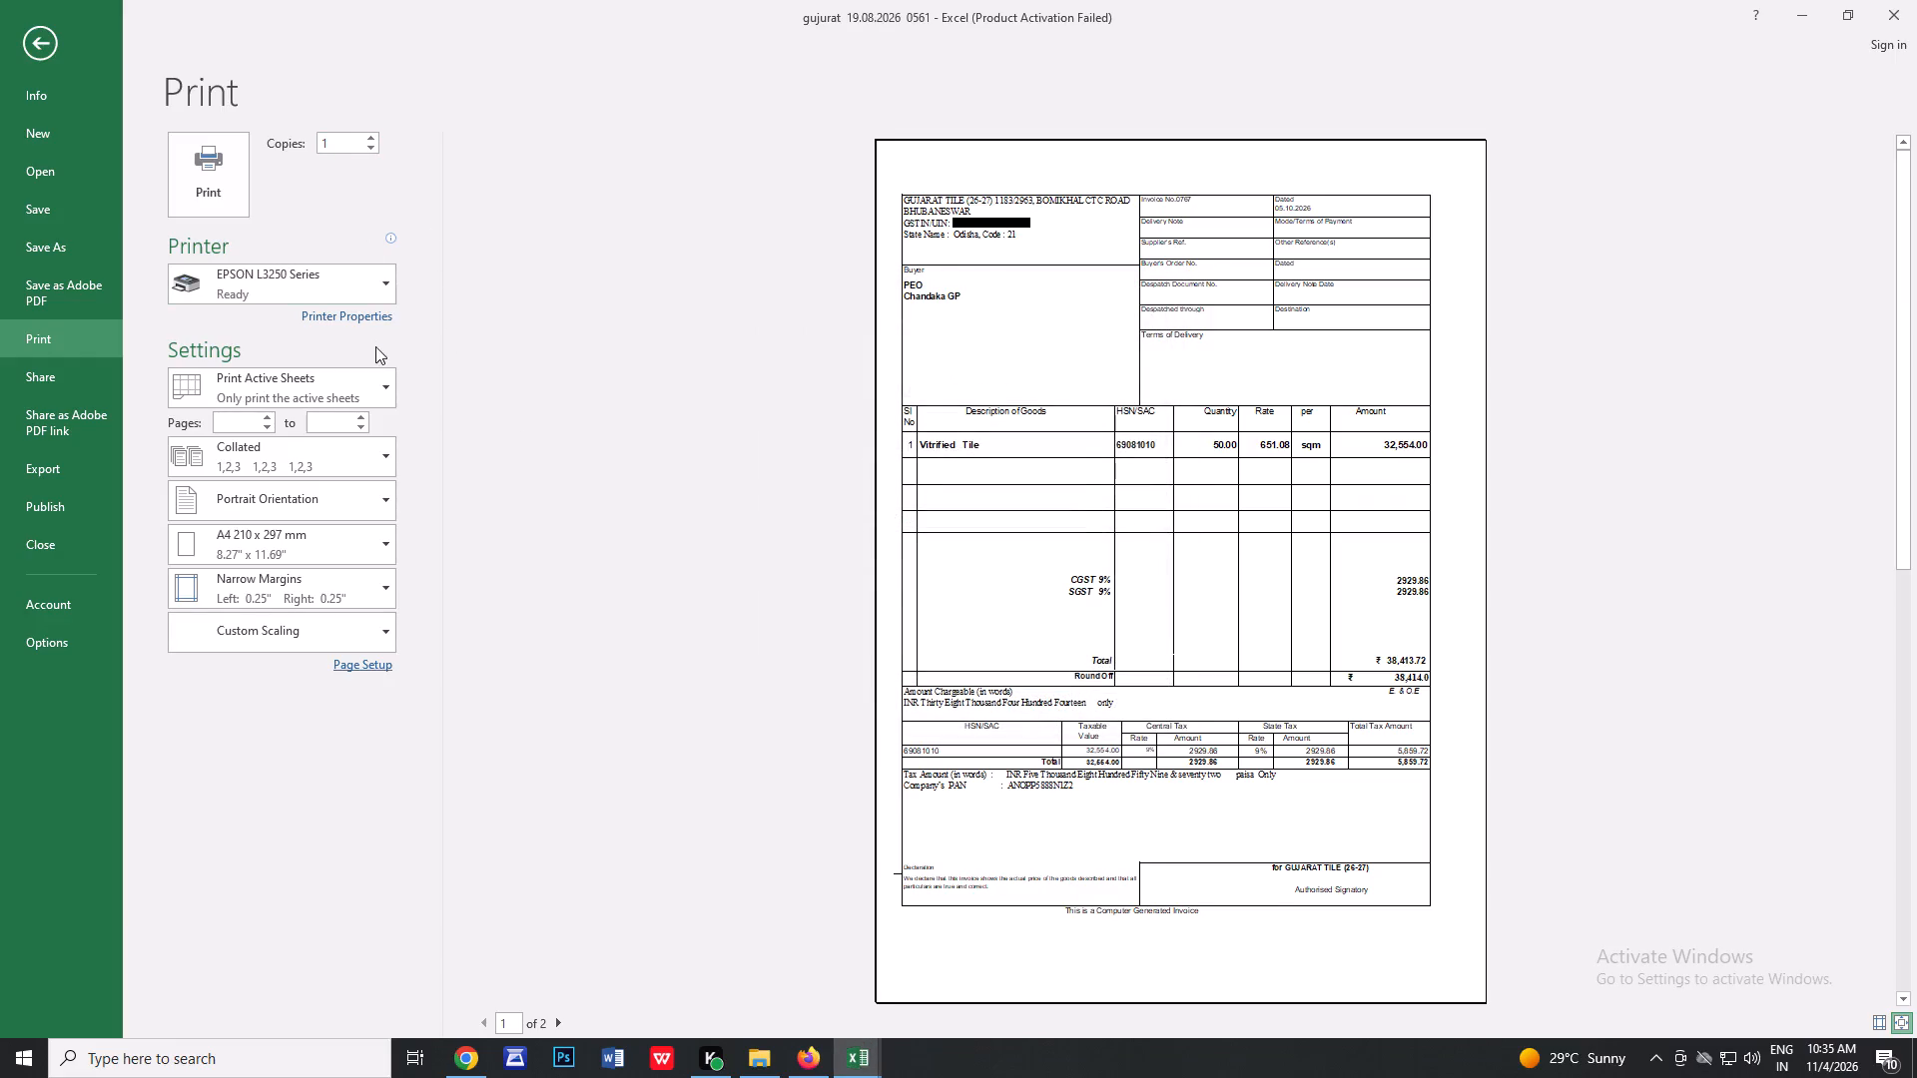
{"action": "left_click", "coordinate": [371, 666]}
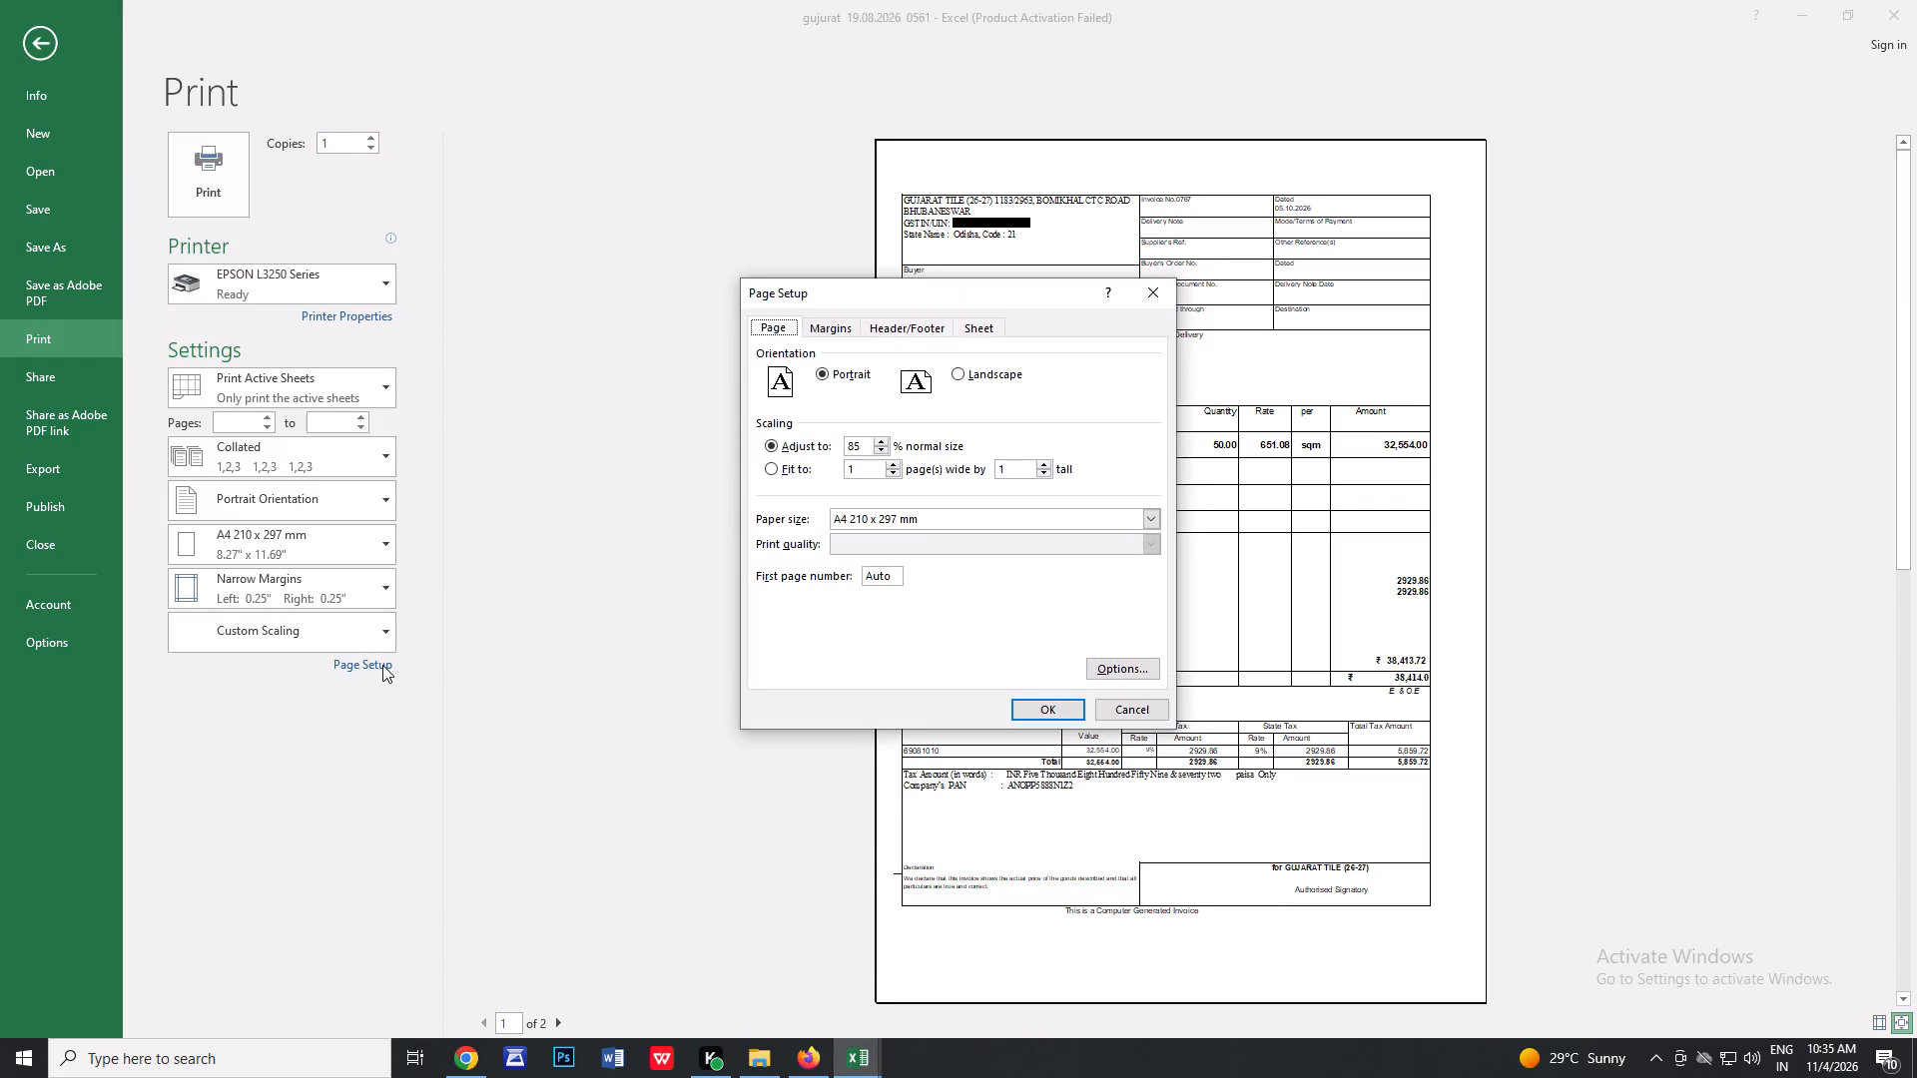
{"action": "left_click", "coordinate": [864, 447]}
{"action": "key", "text": "BackSpace"}
{"action": "key", "text": "6"}
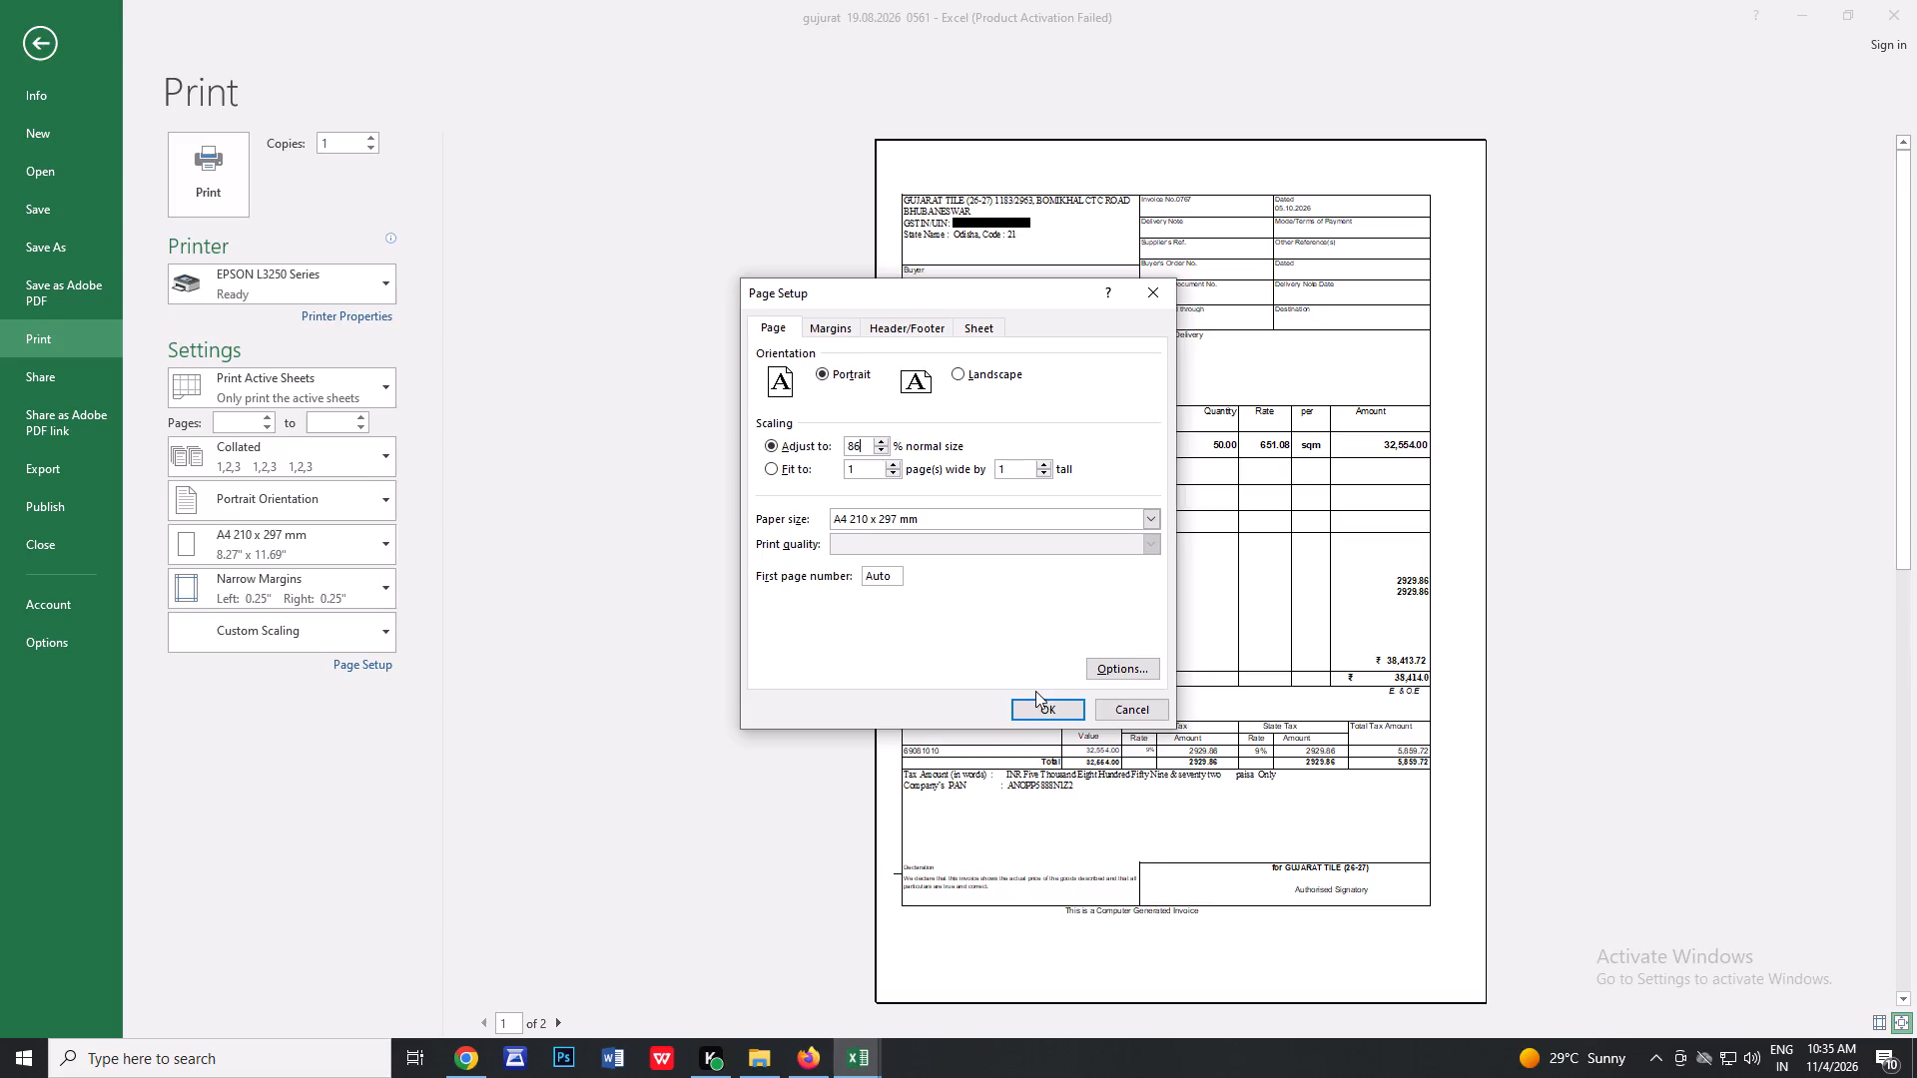
{"action": "left_click", "coordinate": [1043, 712]}
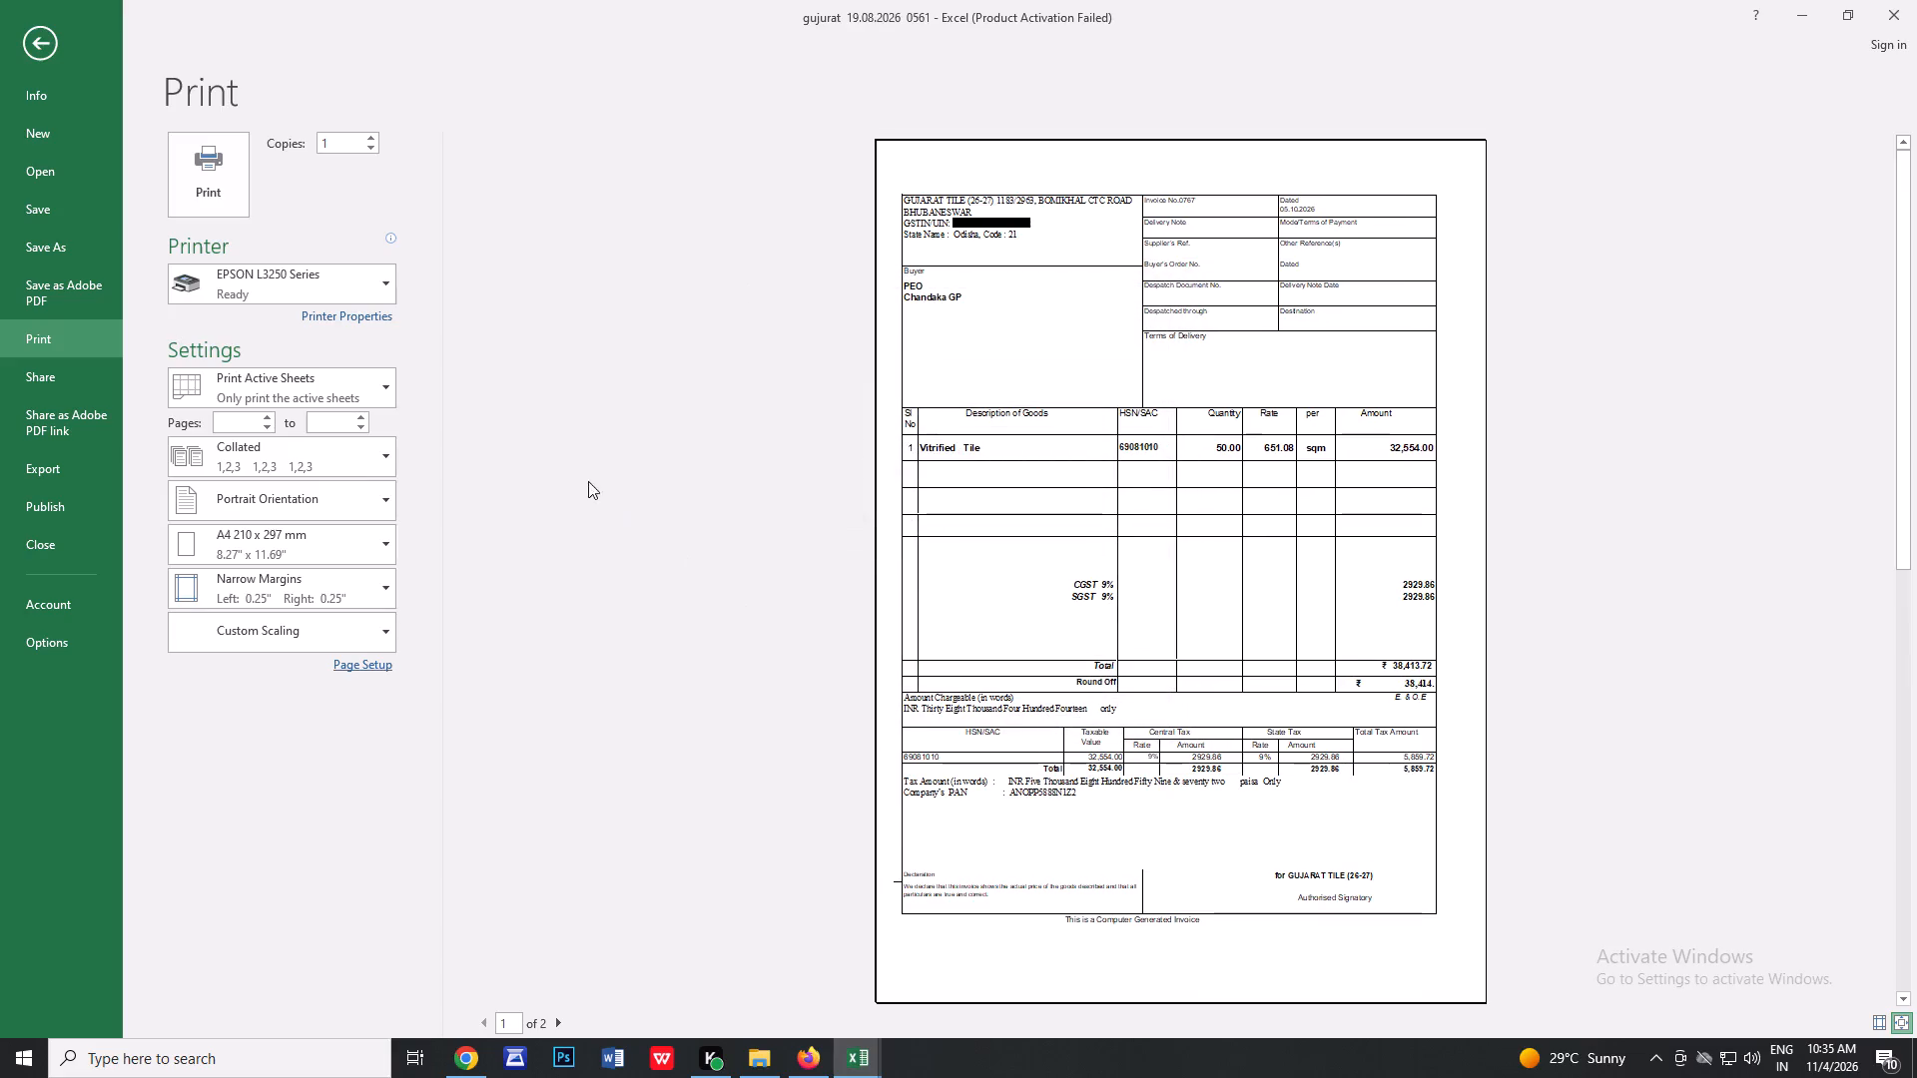
Print only page 1 of the invoice on the EPSON L3250 Series printer.
{"action": "left_click", "coordinate": [268, 416]}
{"action": "left_click", "coordinate": [362, 416]}
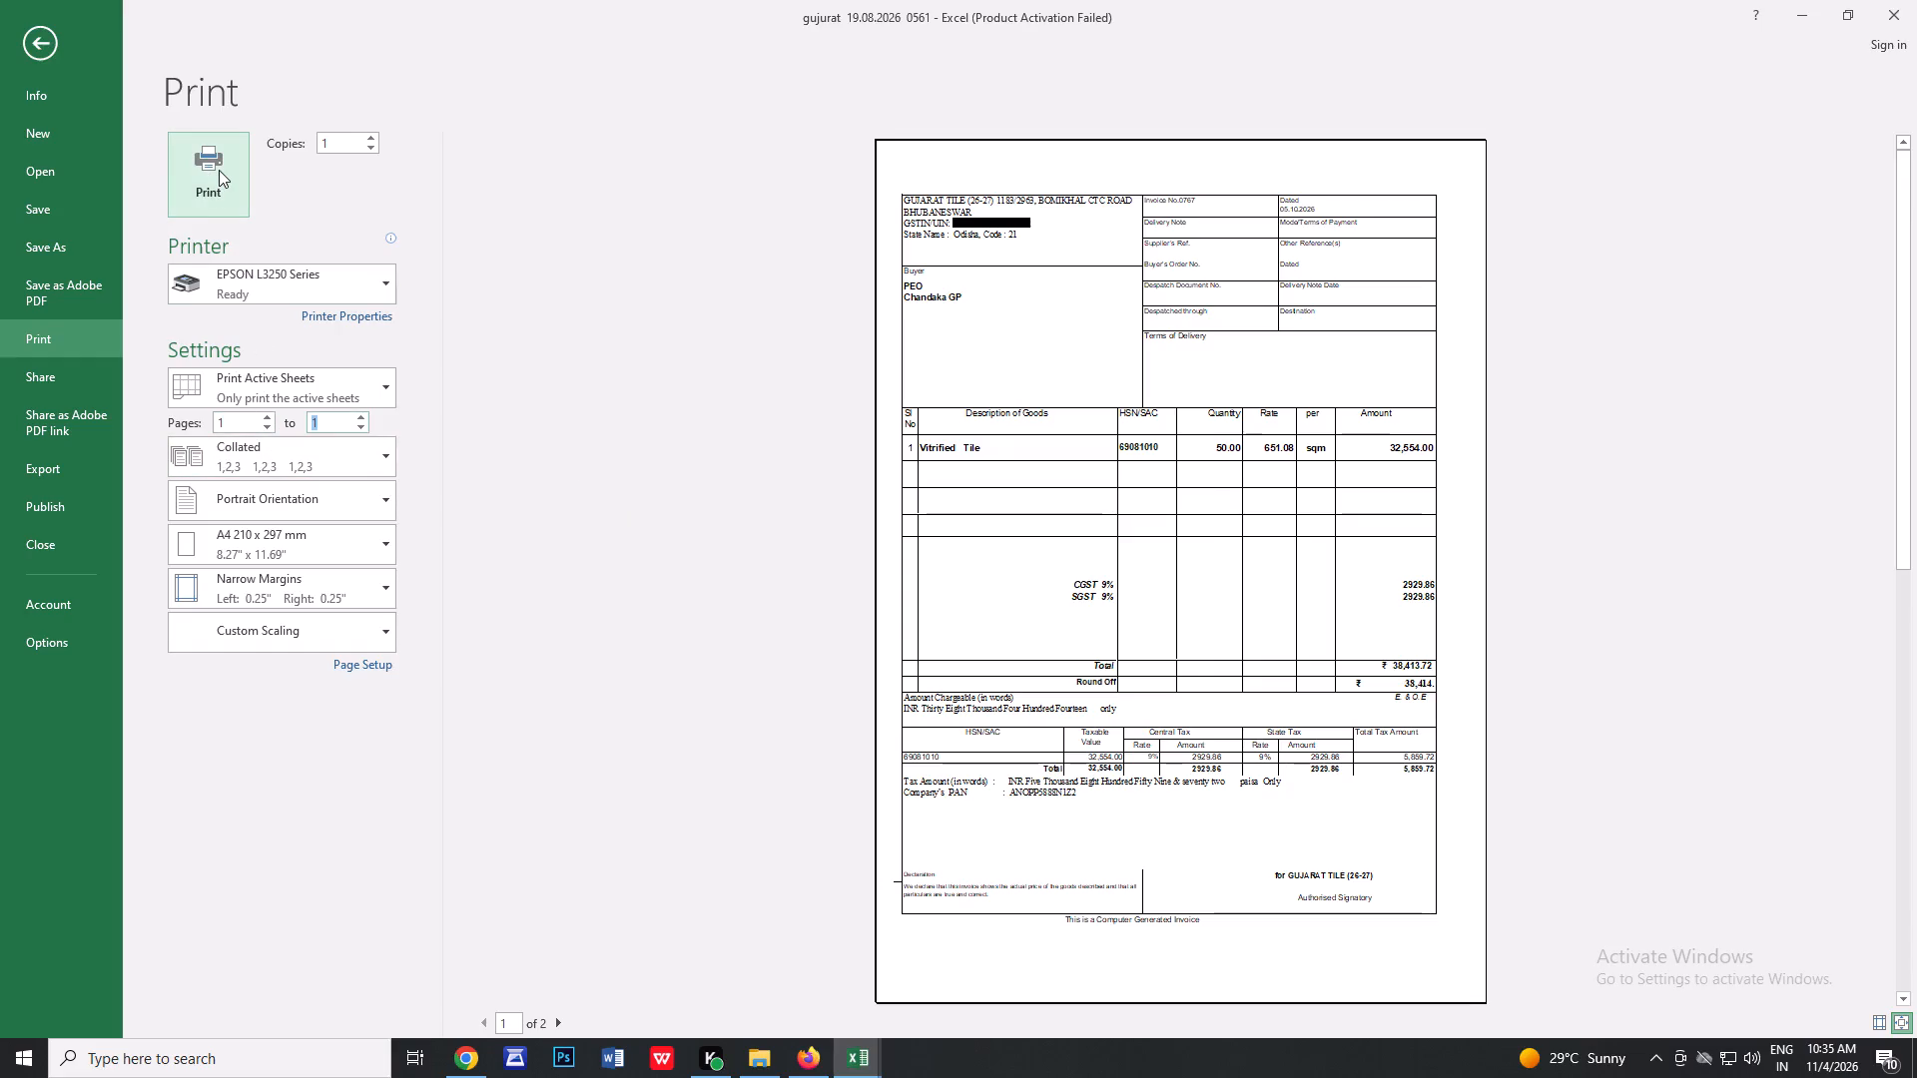
{"action": "left_click", "coordinate": [219, 170]}
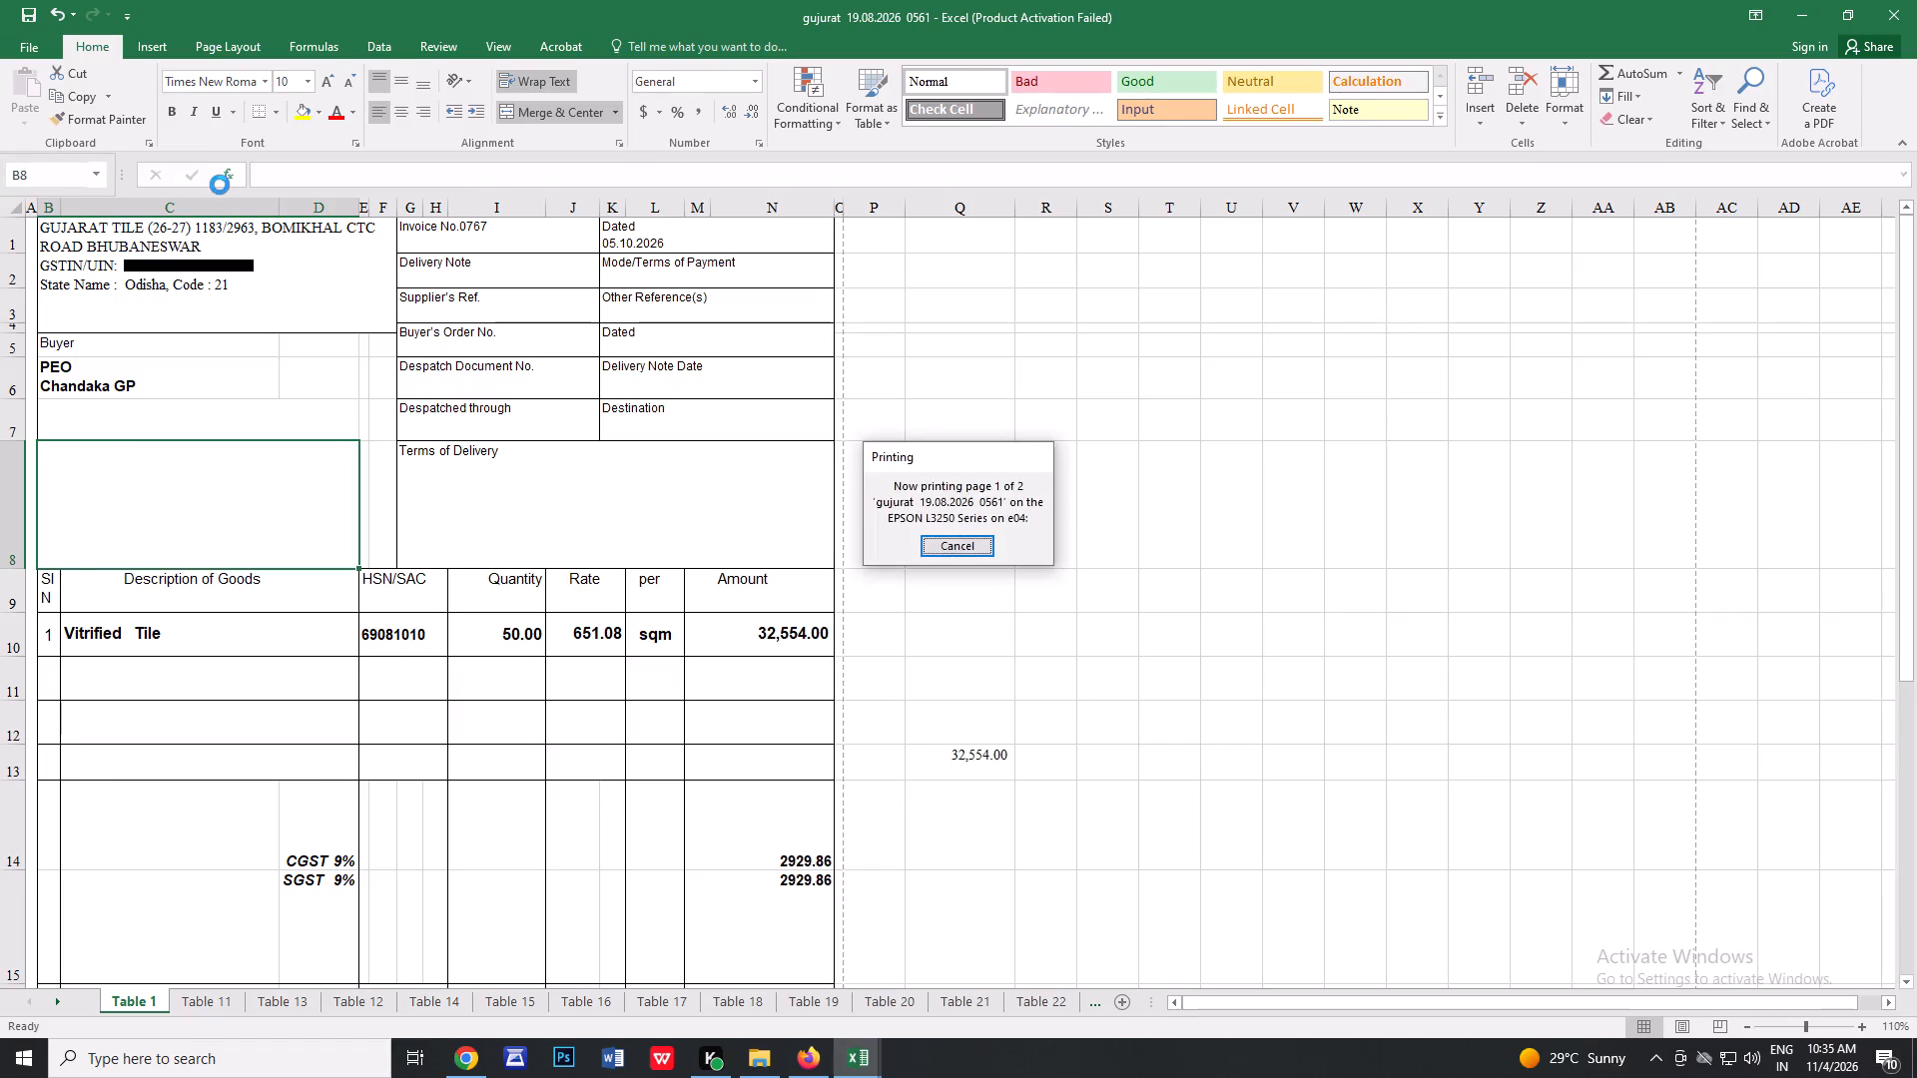
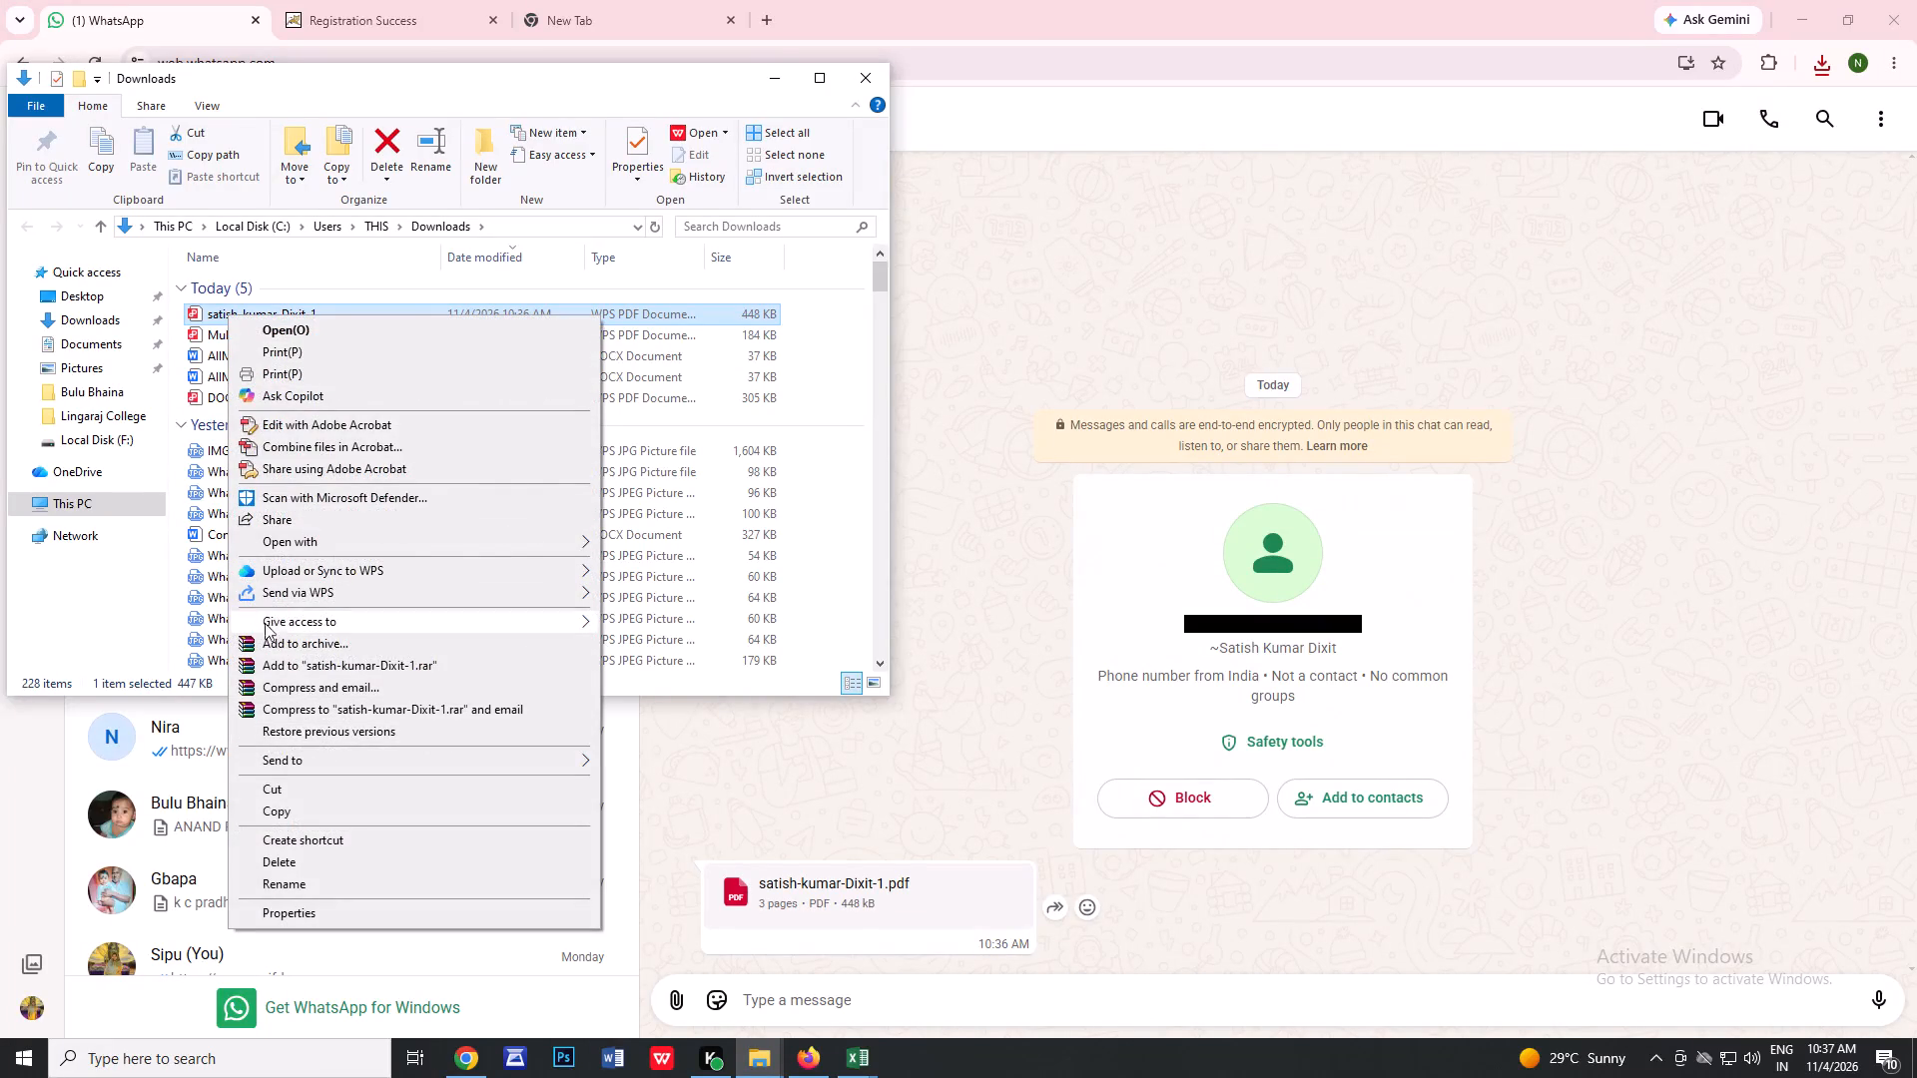
Open the selected CV PDF from the Downloads folder with Adobe Acrobat.
{"action": "left_click", "coordinate": [289, 541]}
{"action": "left_click", "coordinate": [688, 546]}
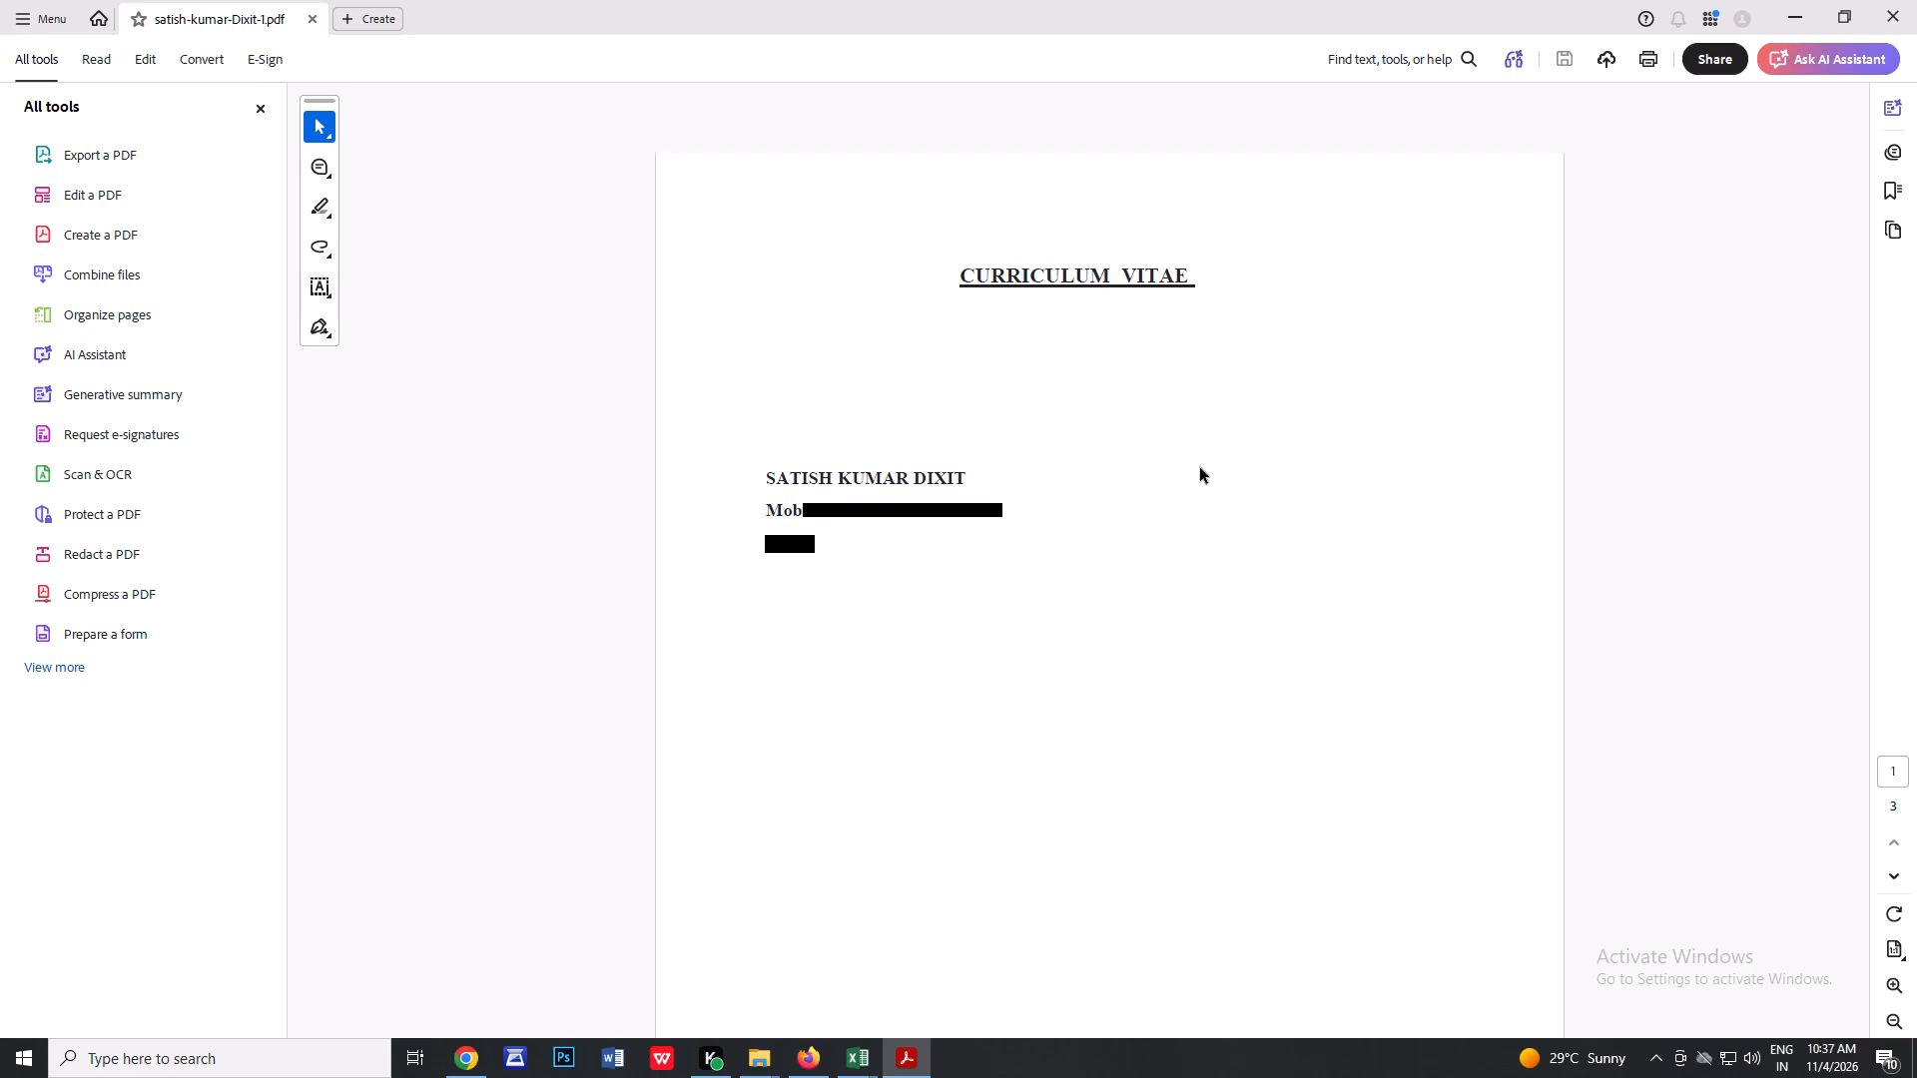
Look through all three pages of the CV, examining the personal details, declaration and last page.
{"action": "scroll", "coordinate": [1230, 469], "scroll_direction": "down", "scroll_amount": 7}
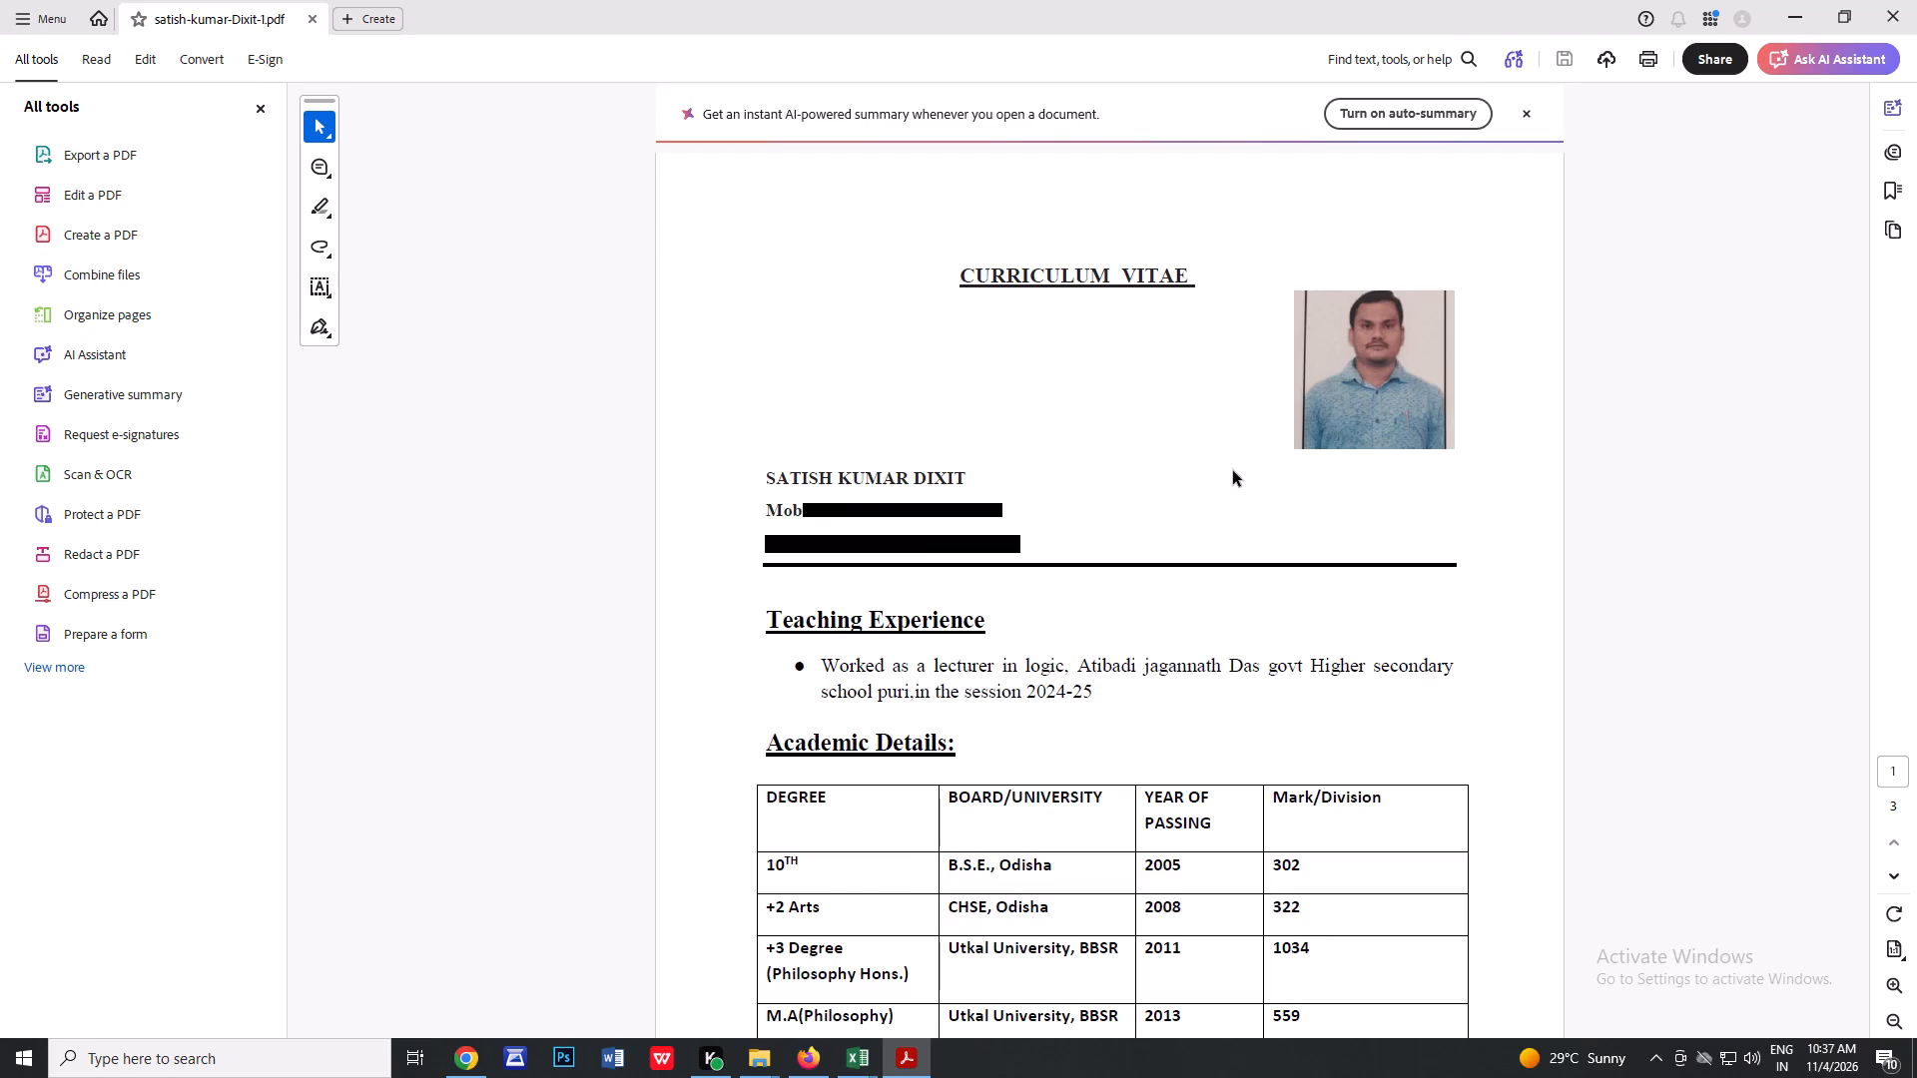
{"action": "scroll", "coordinate": [1233, 471], "scroll_direction": "down", "scroll_amount": 8}
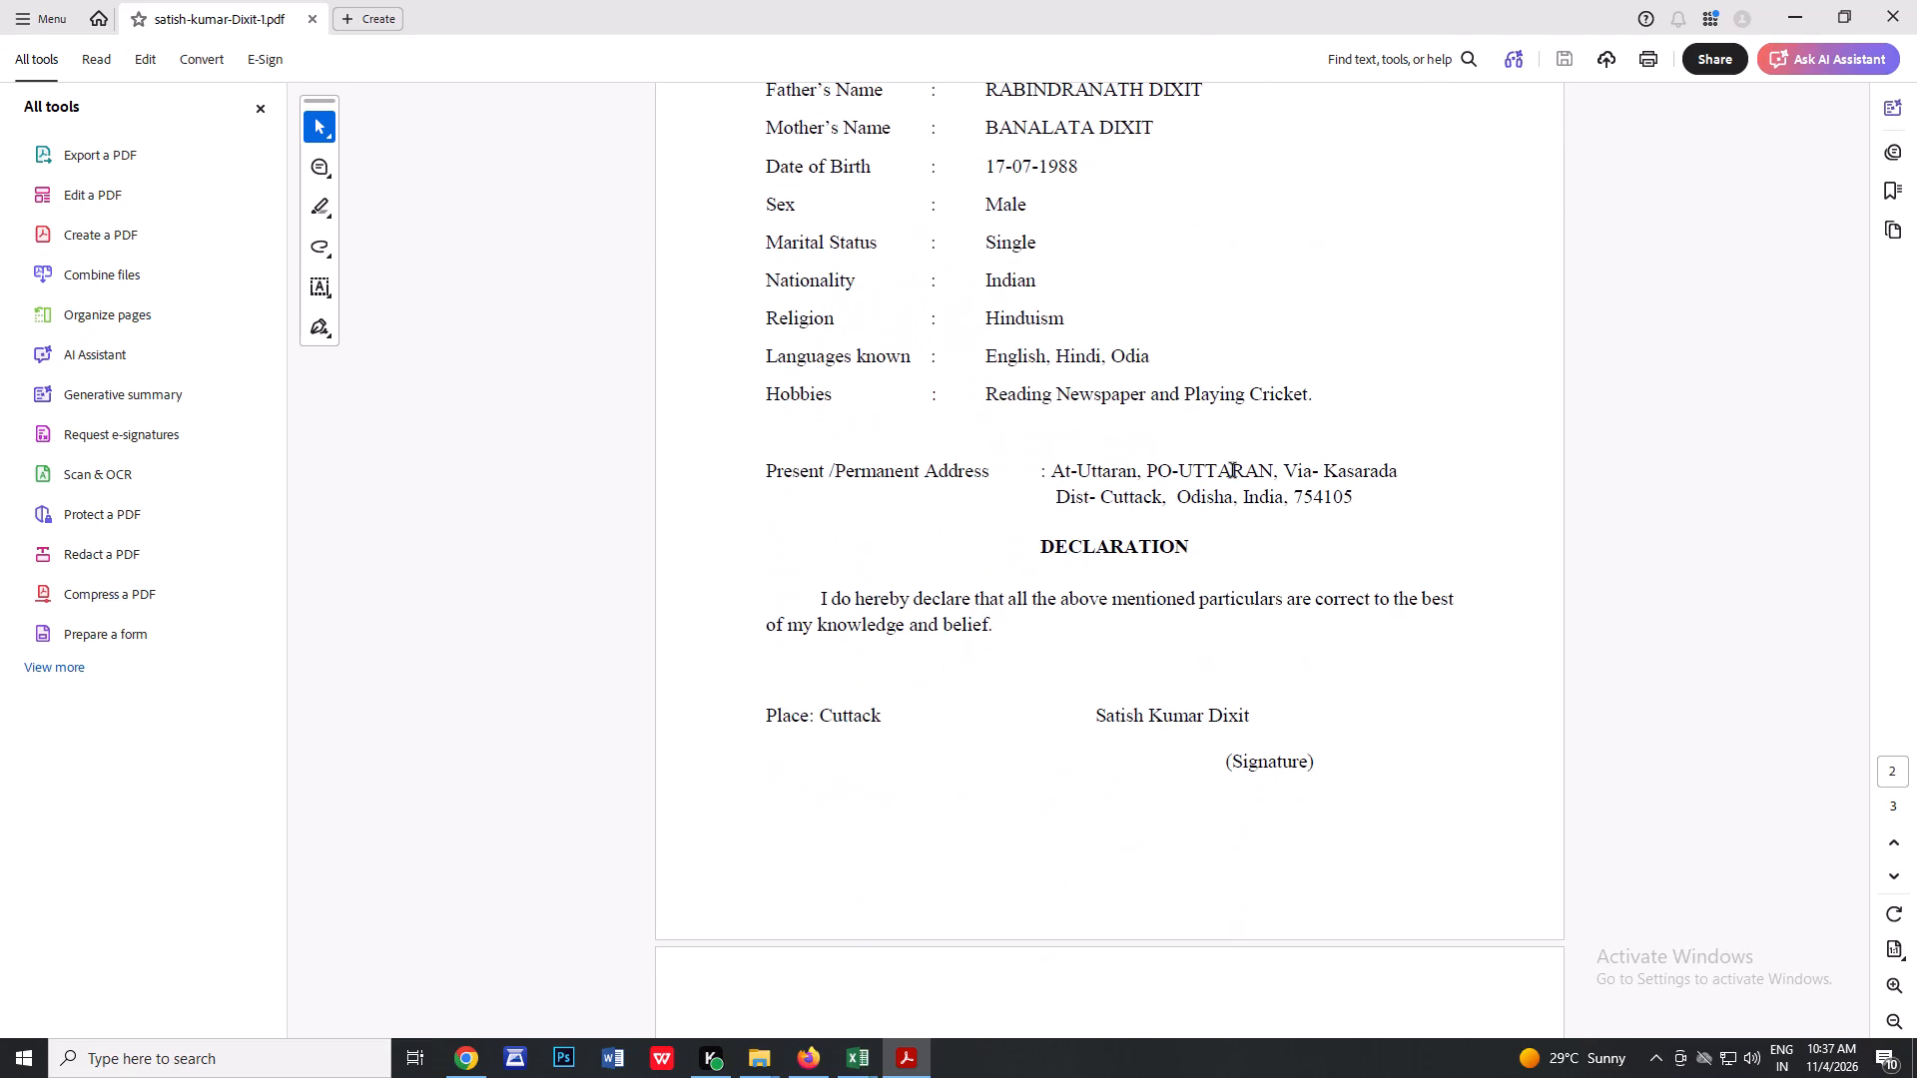
{"action": "scroll", "coordinate": [1233, 471], "scroll_direction": "down", "scroll_amount": 5}
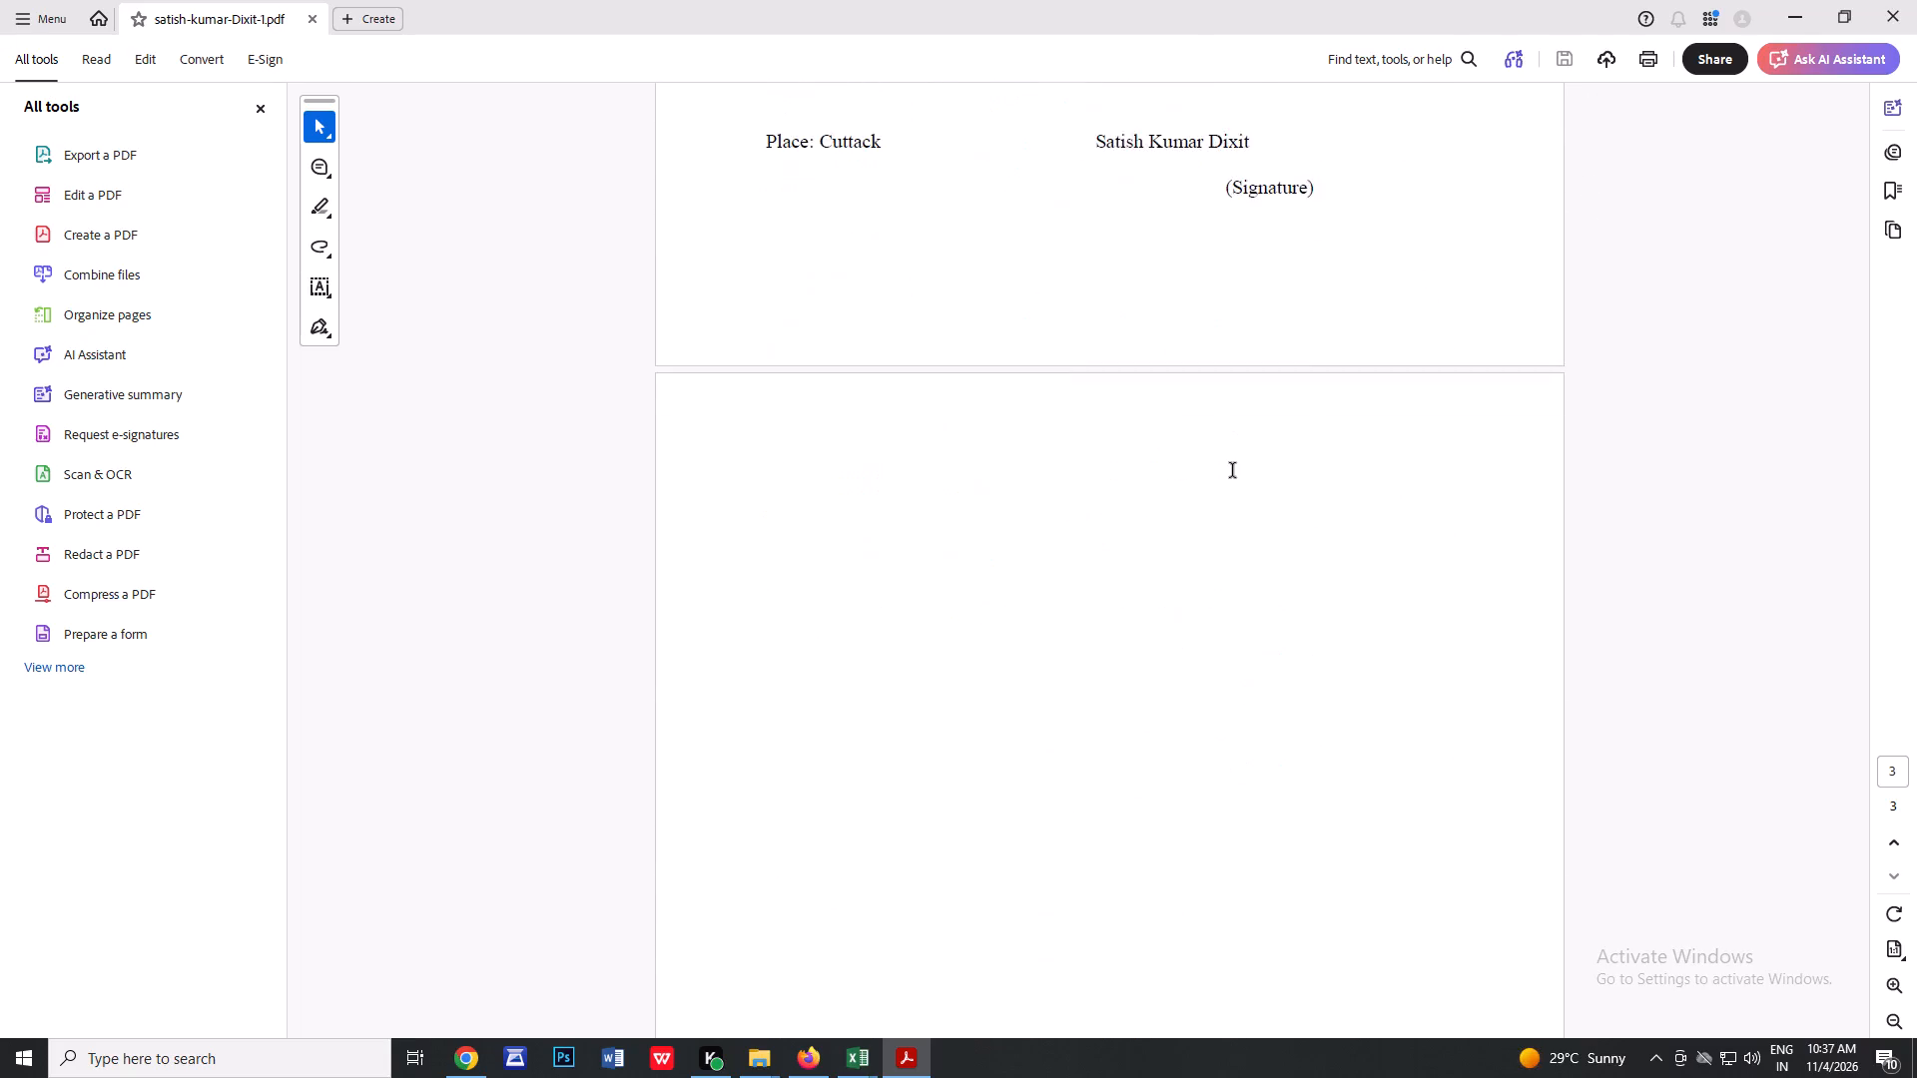
{"action": "scroll", "coordinate": [1233, 471], "scroll_direction": "down", "scroll_amount": 13}
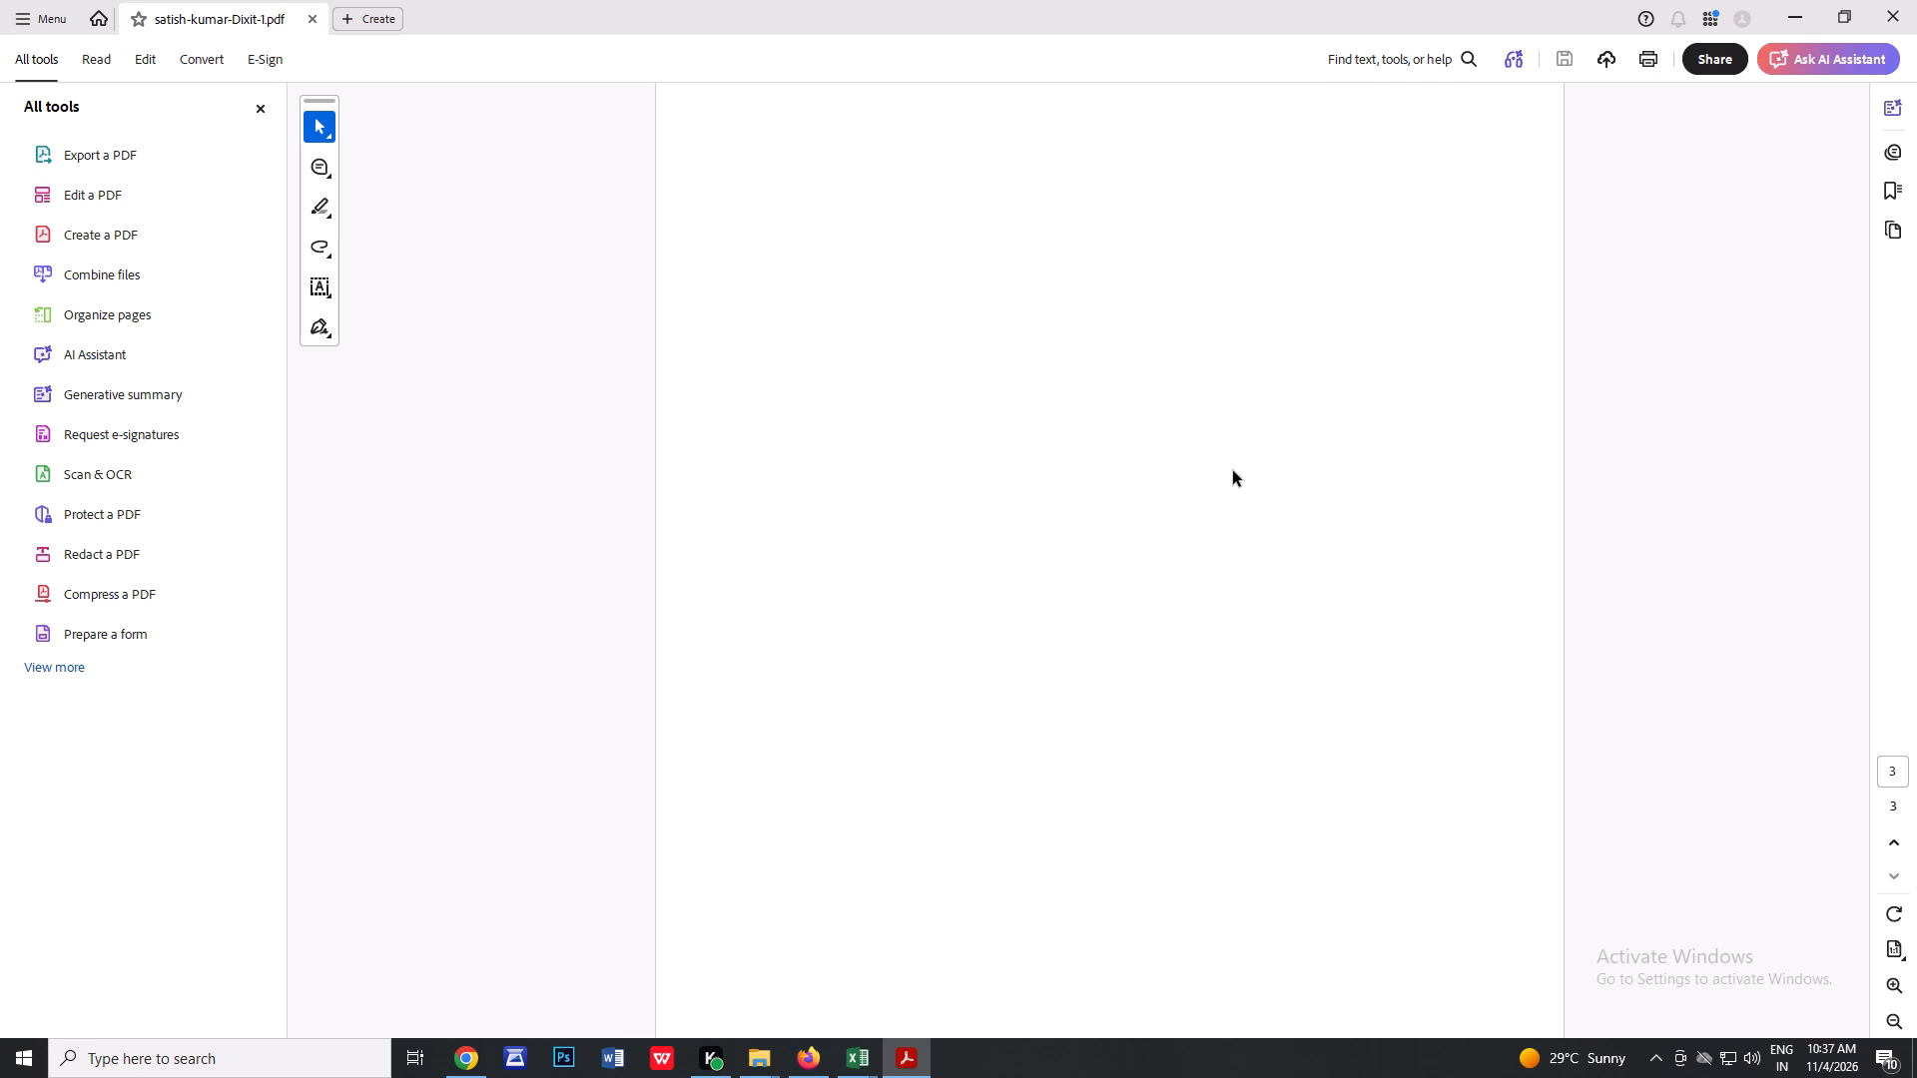
{"action": "scroll", "coordinate": [1233, 471], "scroll_direction": "up", "scroll_amount": 7}
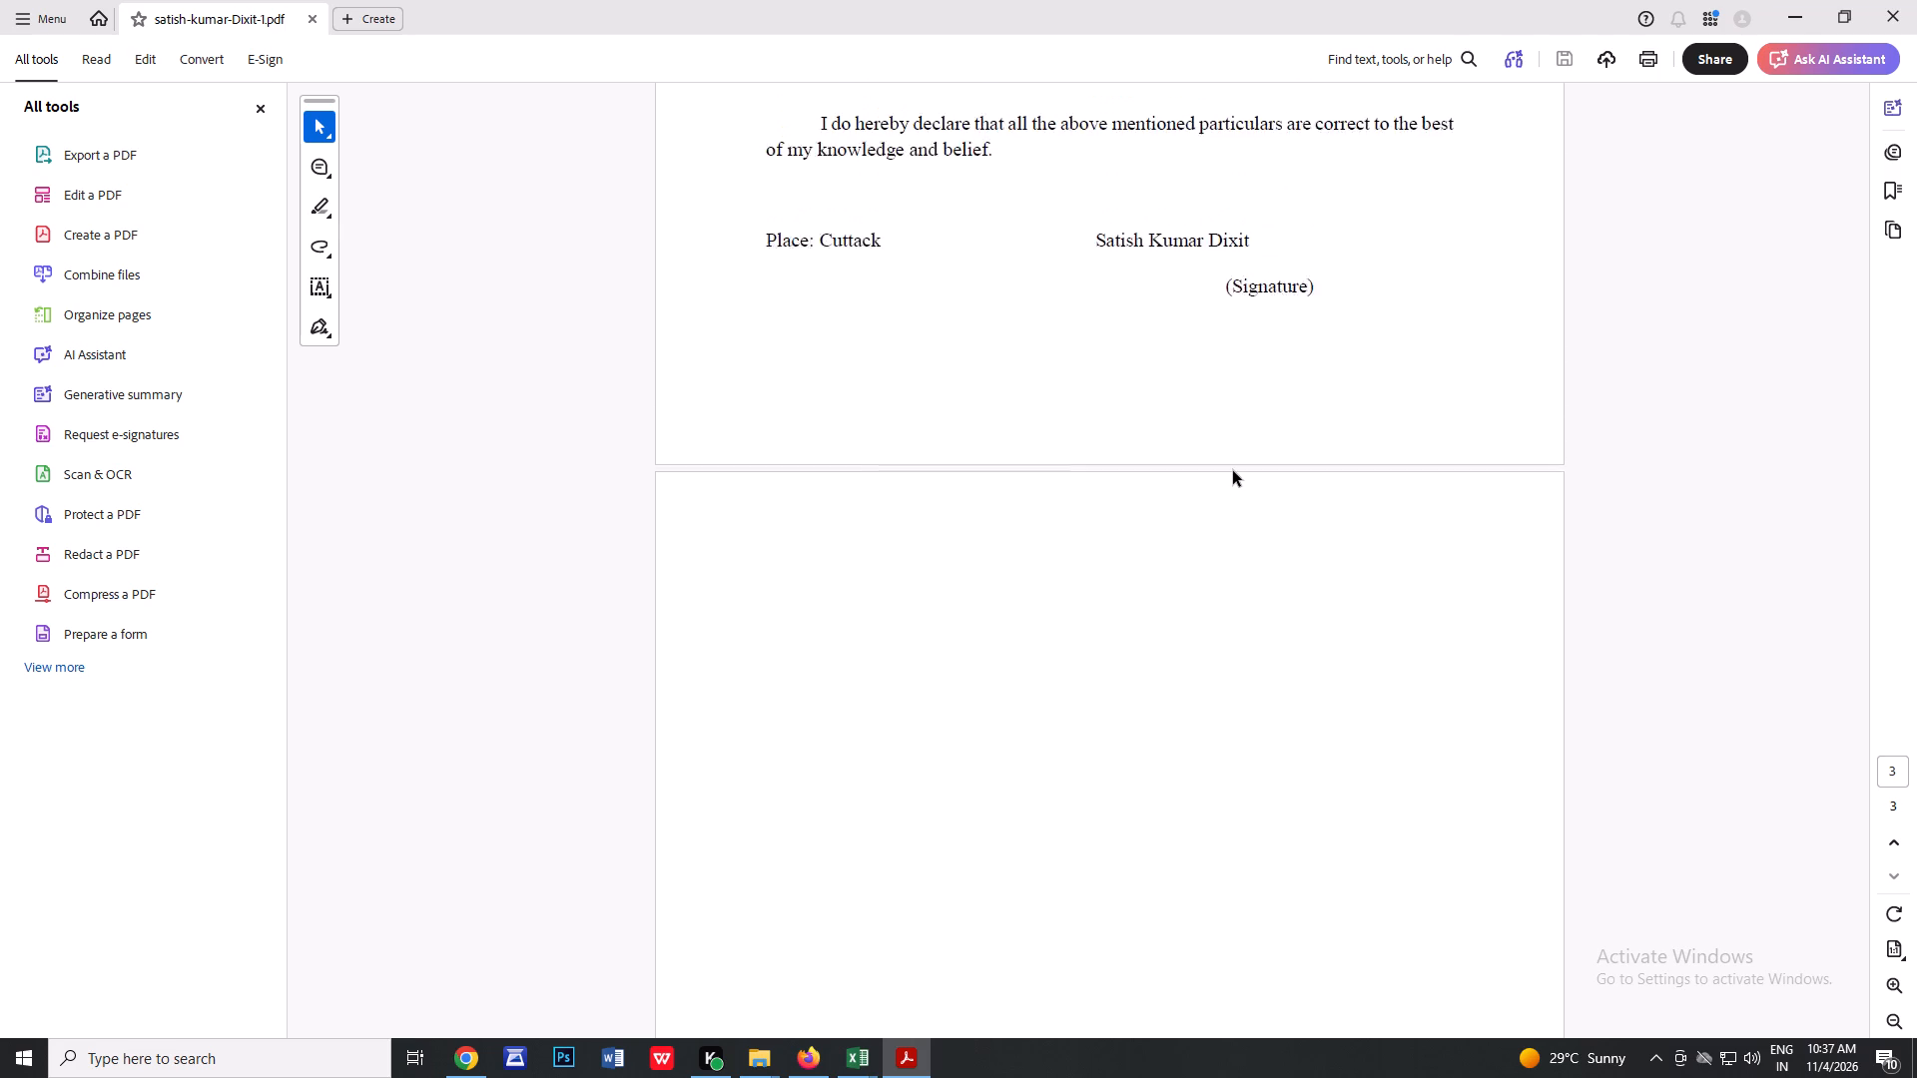
{"action": "scroll", "coordinate": [1233, 471], "scroll_direction": "up", "scroll_amount": 3}
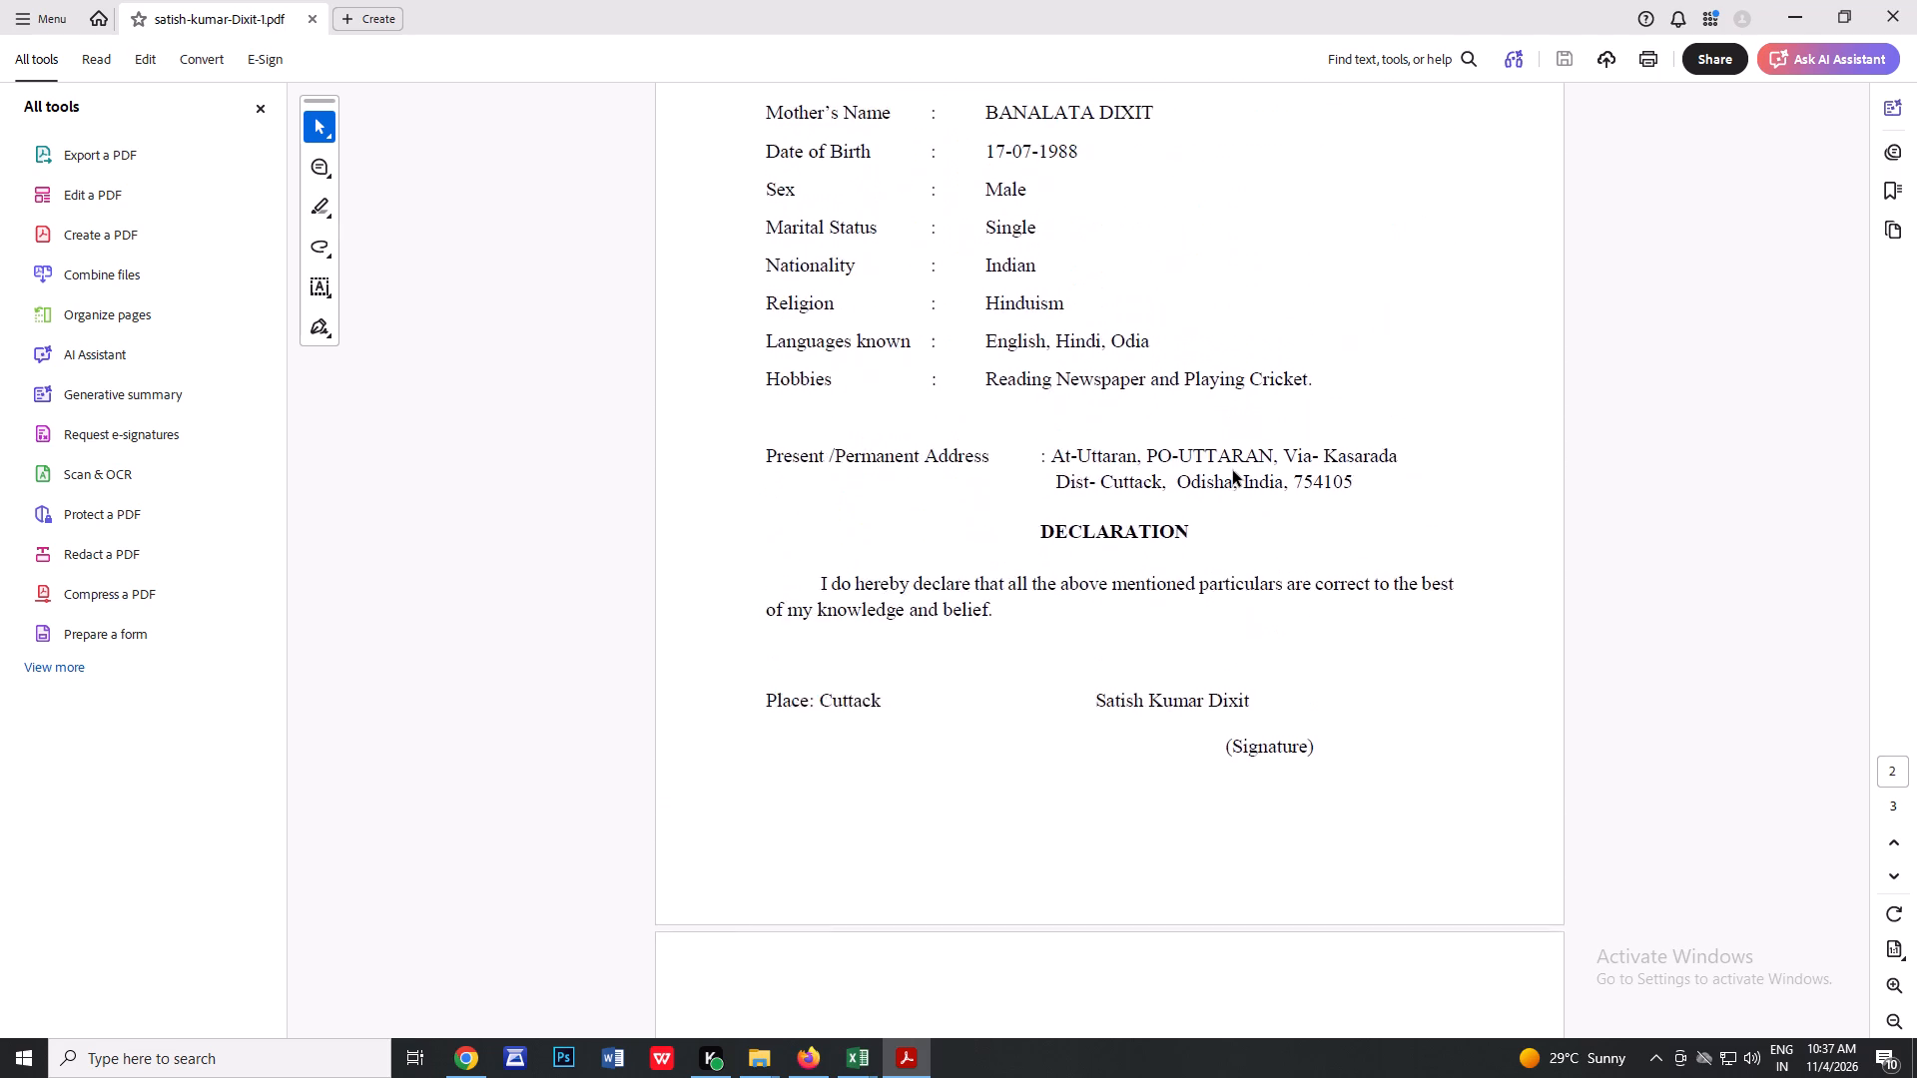
{"action": "scroll", "coordinate": [1233, 471], "scroll_direction": "down", "scroll_amount": 6}
Open the print settings for the CV.
{"action": "left_click", "coordinate": [1658, 63]}
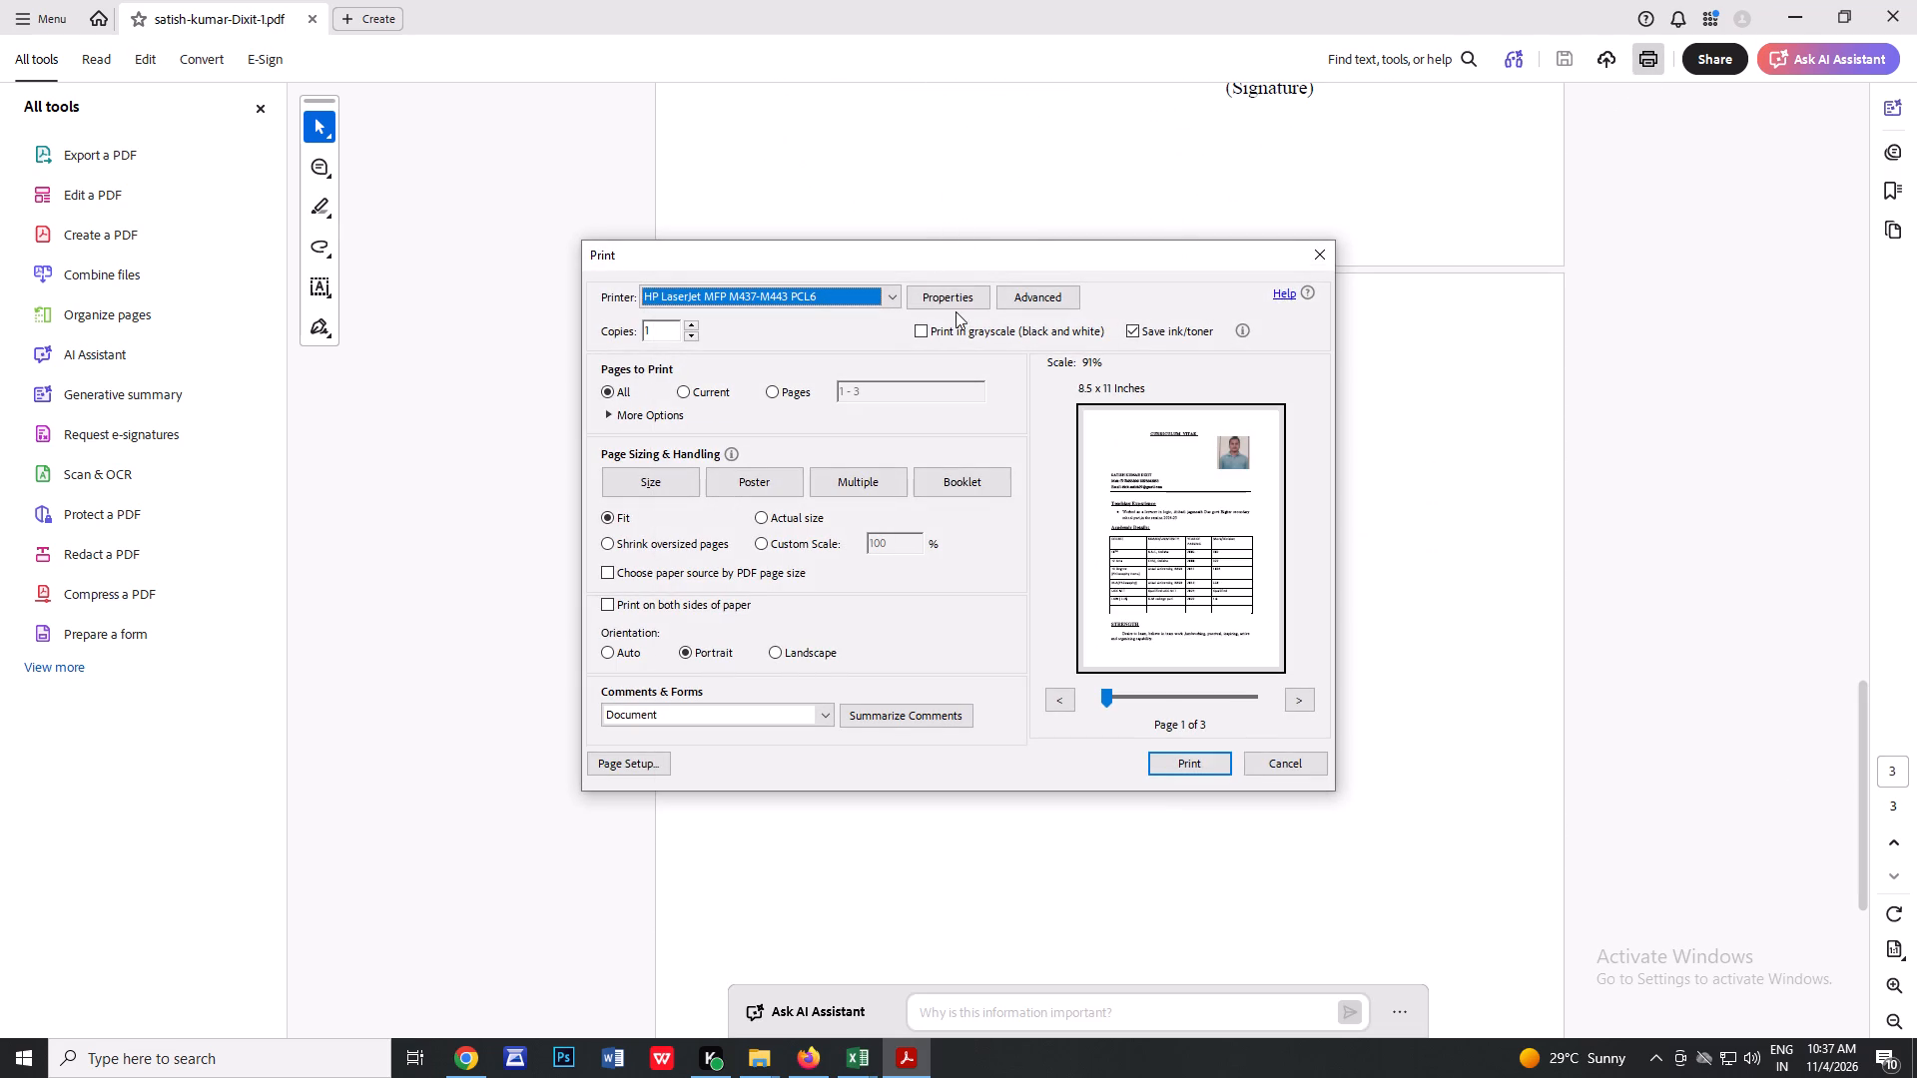
Set the HP LaserJet MFP M437-M443 PCL6 printer's original paper size to A4 and its paper type to Plain.
{"action": "left_click", "coordinate": [947, 297]}
{"action": "left_click", "coordinate": [720, 300]}
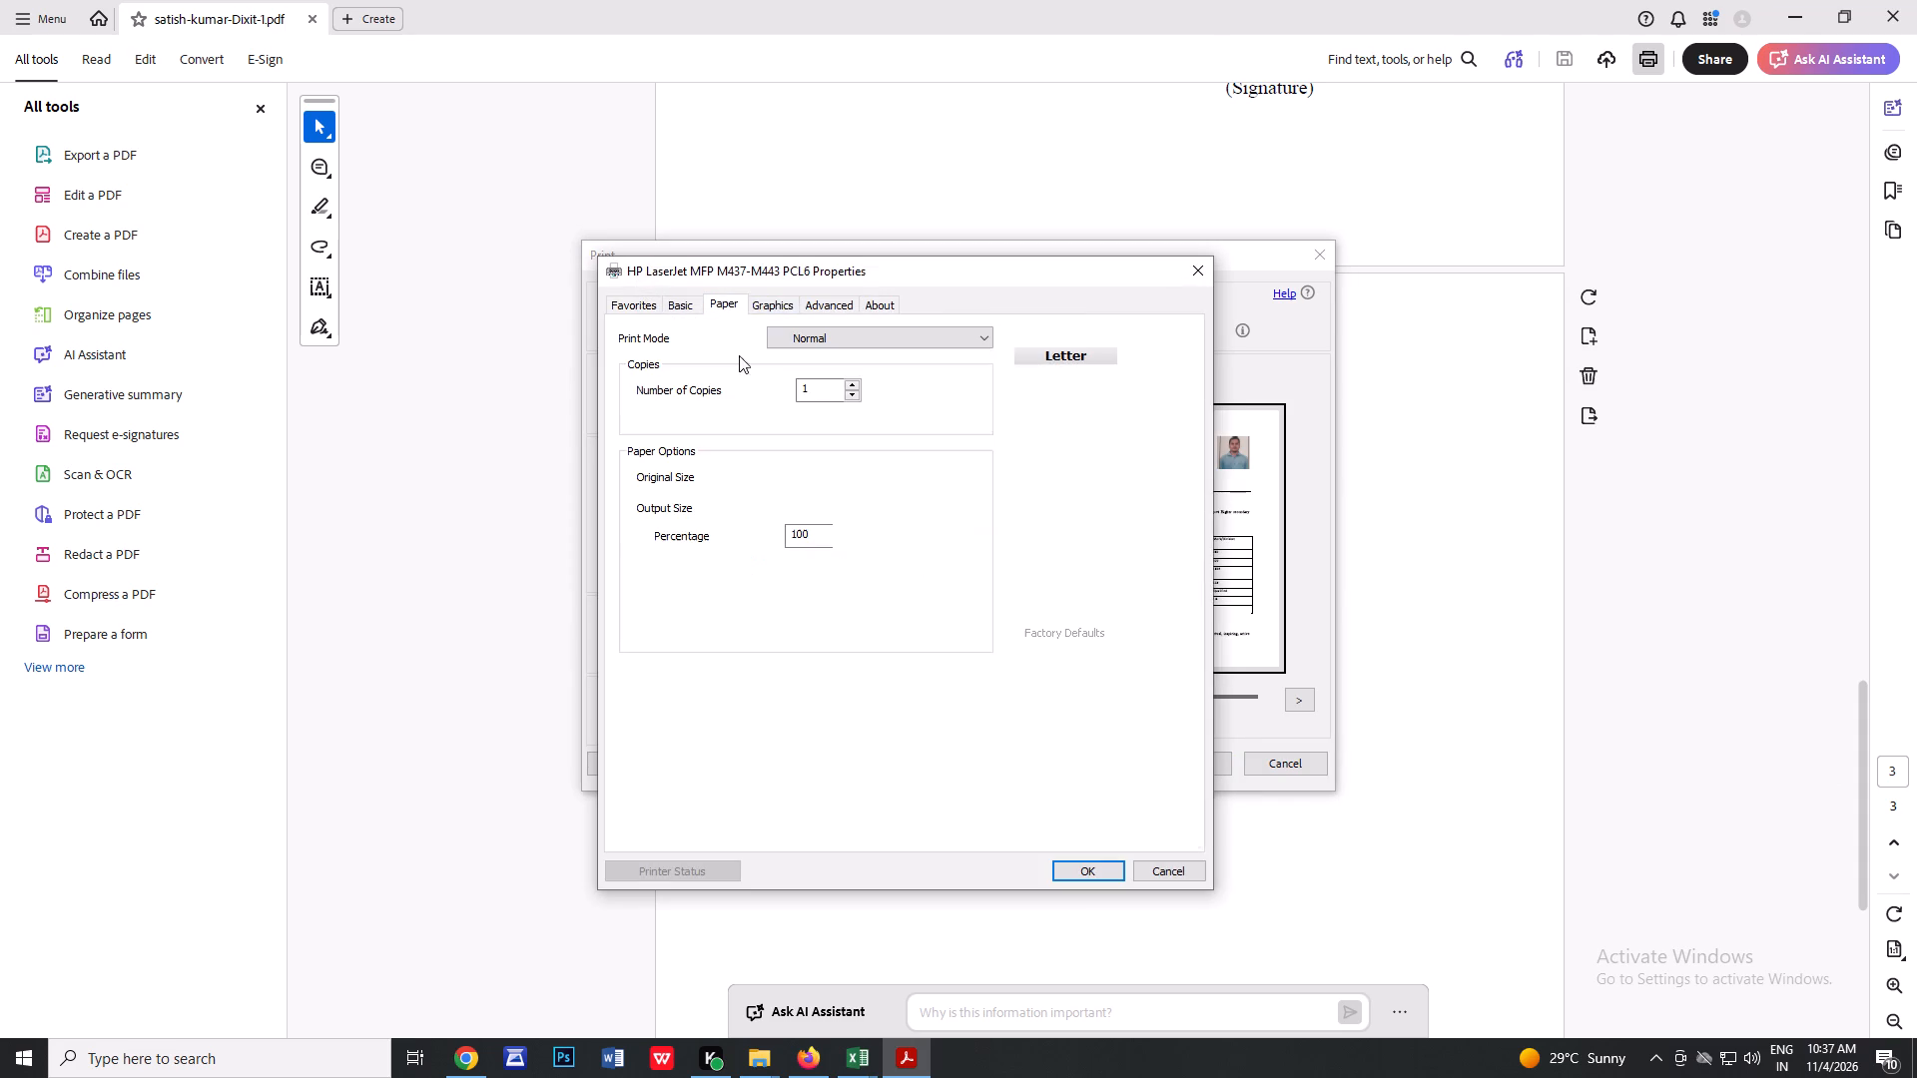
{"action": "left_click", "coordinate": [839, 469]}
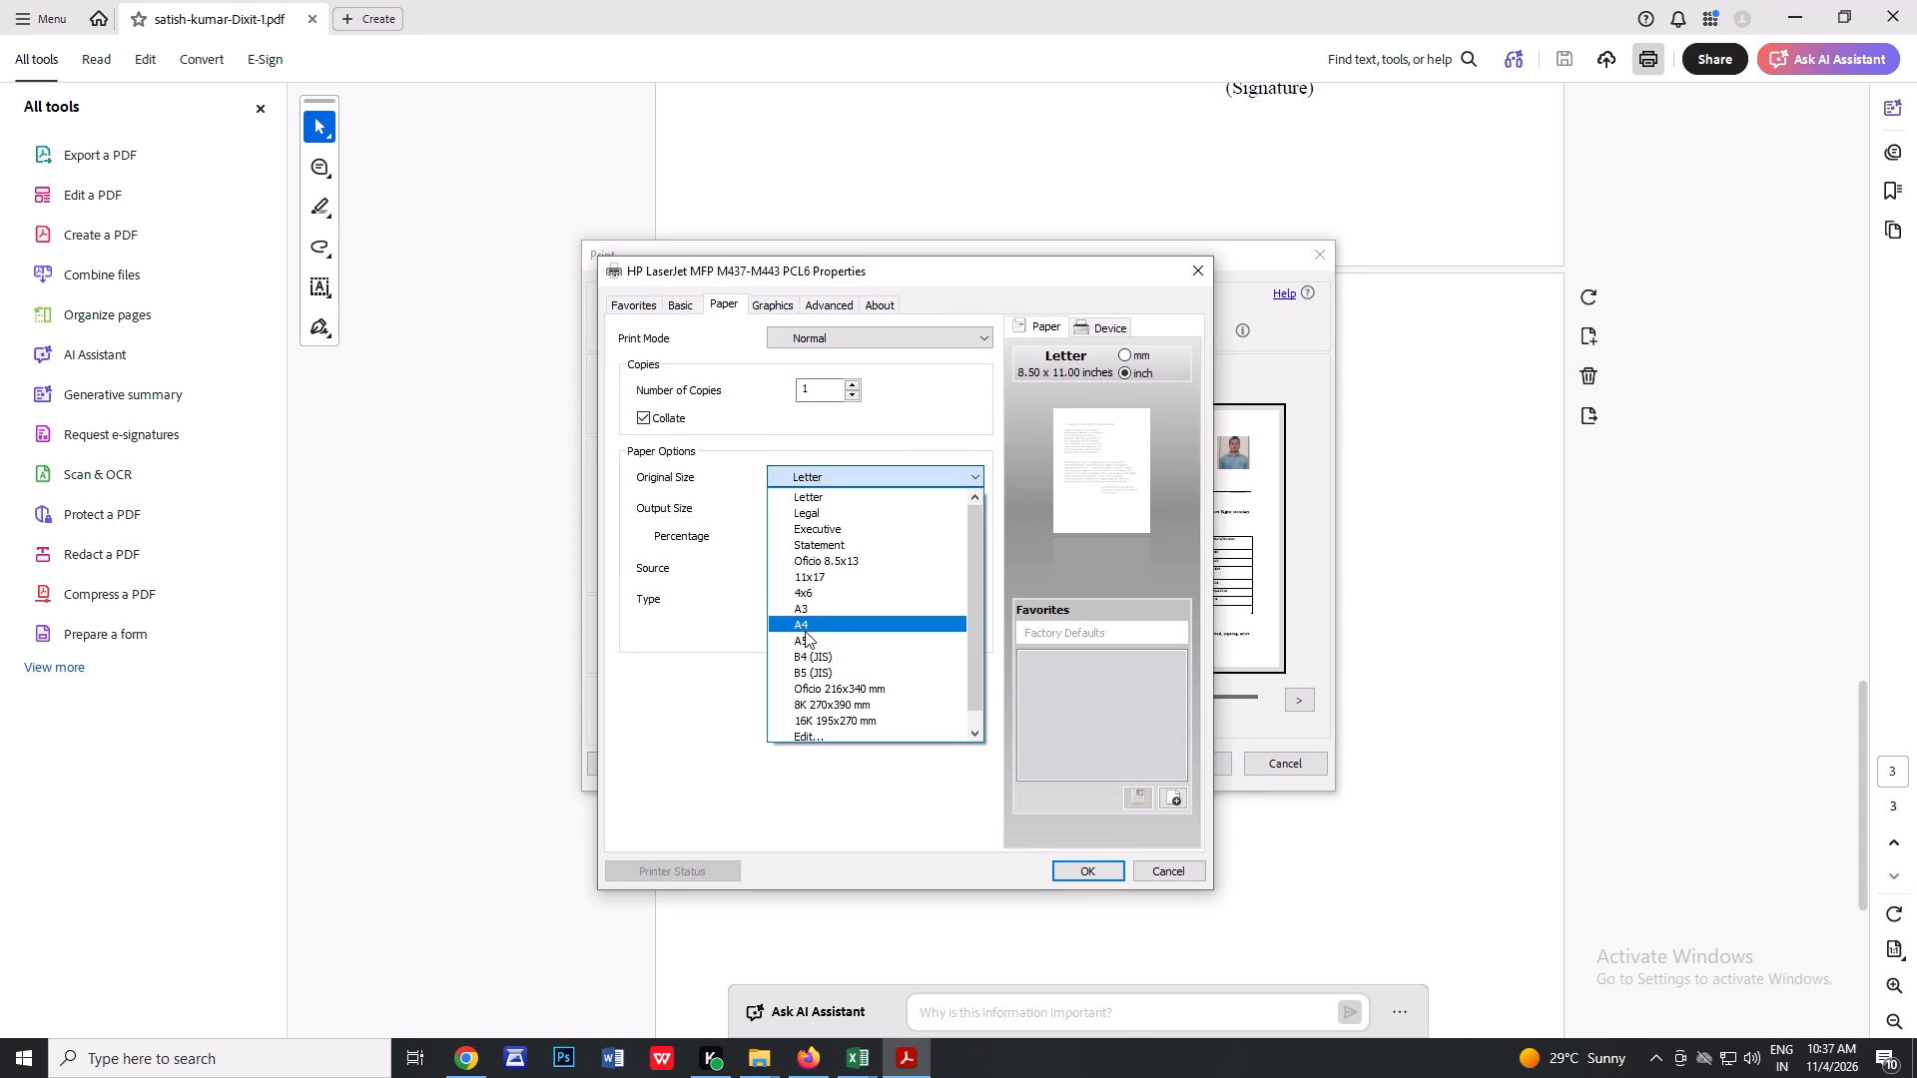
{"action": "left_click", "coordinate": [805, 631]}
{"action": "left_click", "coordinate": [817, 604]}
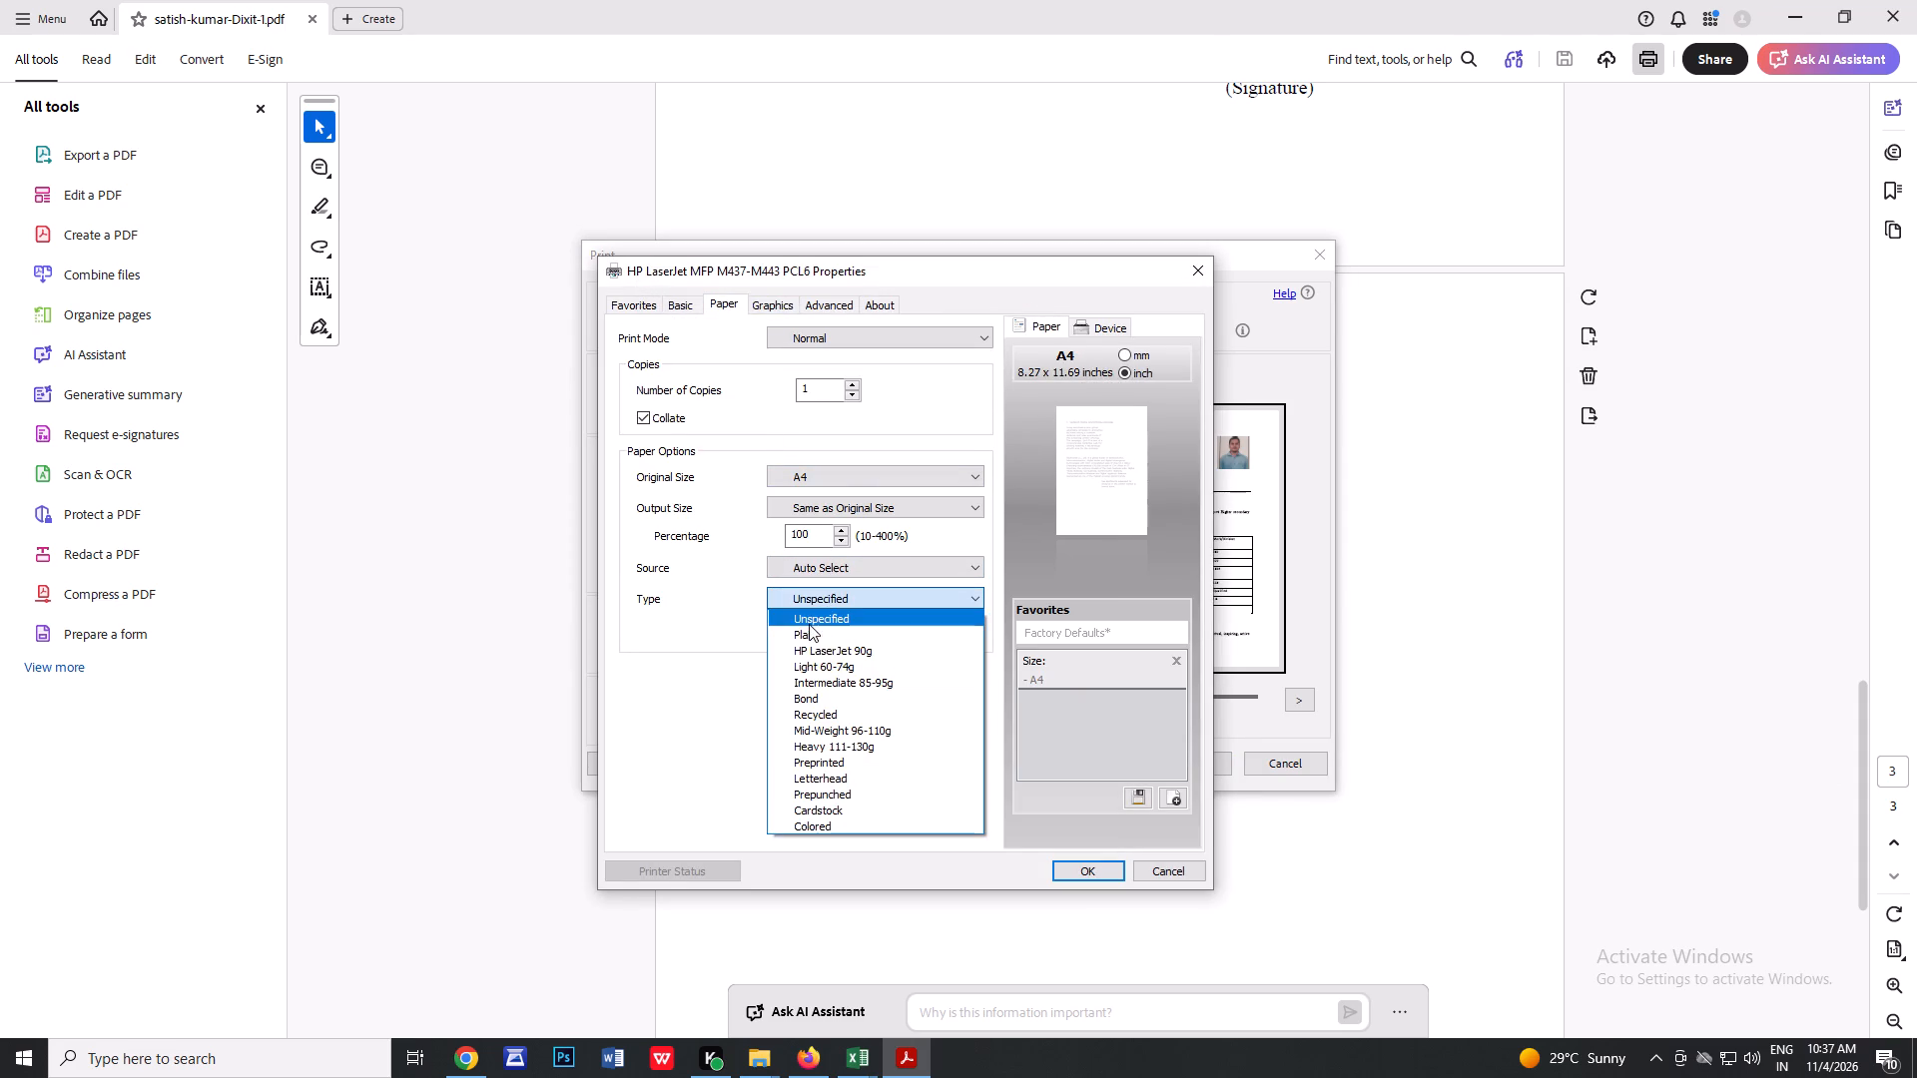
{"action": "left_click", "coordinate": [808, 629]}
{"action": "left_click", "coordinate": [1078, 865]}
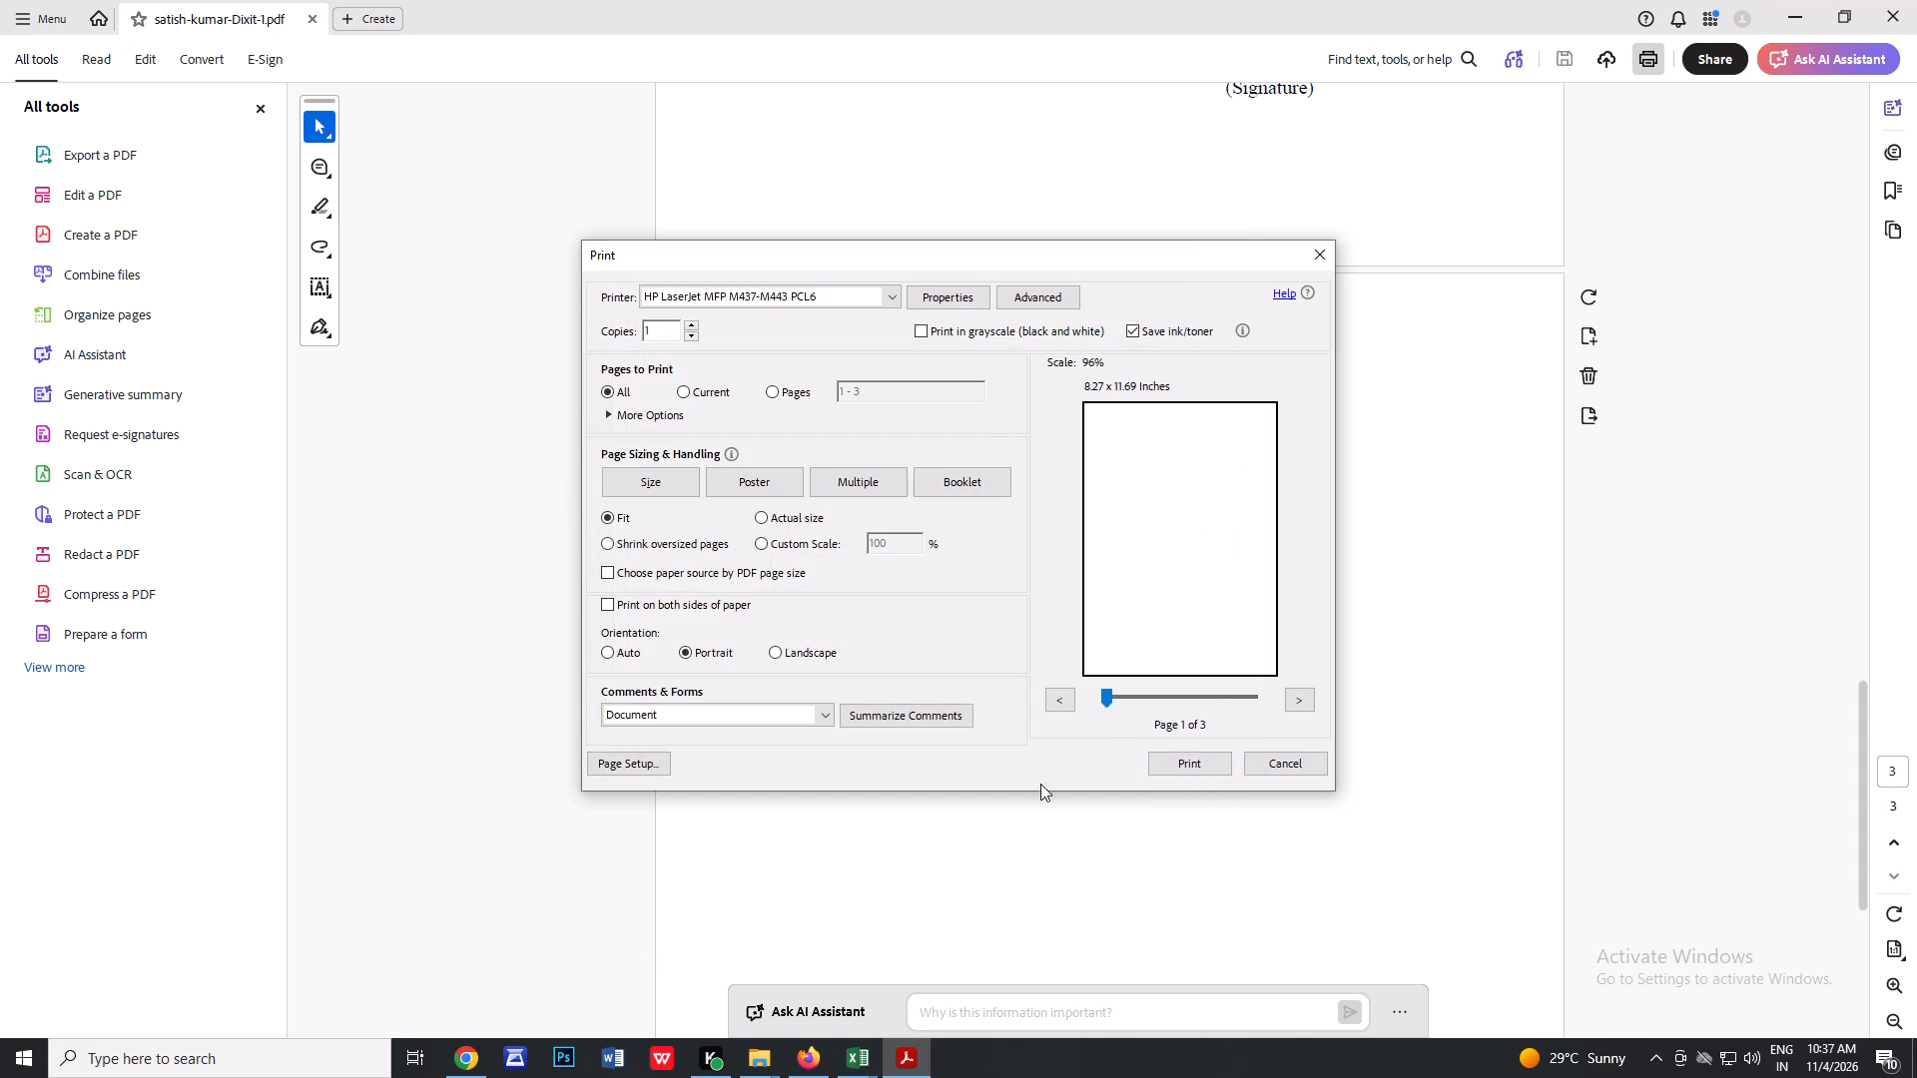
Print pages 1 - 2 of the résumé PDF in grayscale and close the PDF window.
{"action": "left_click", "coordinate": [773, 393]}
{"action": "left_click", "coordinate": [890, 394]}
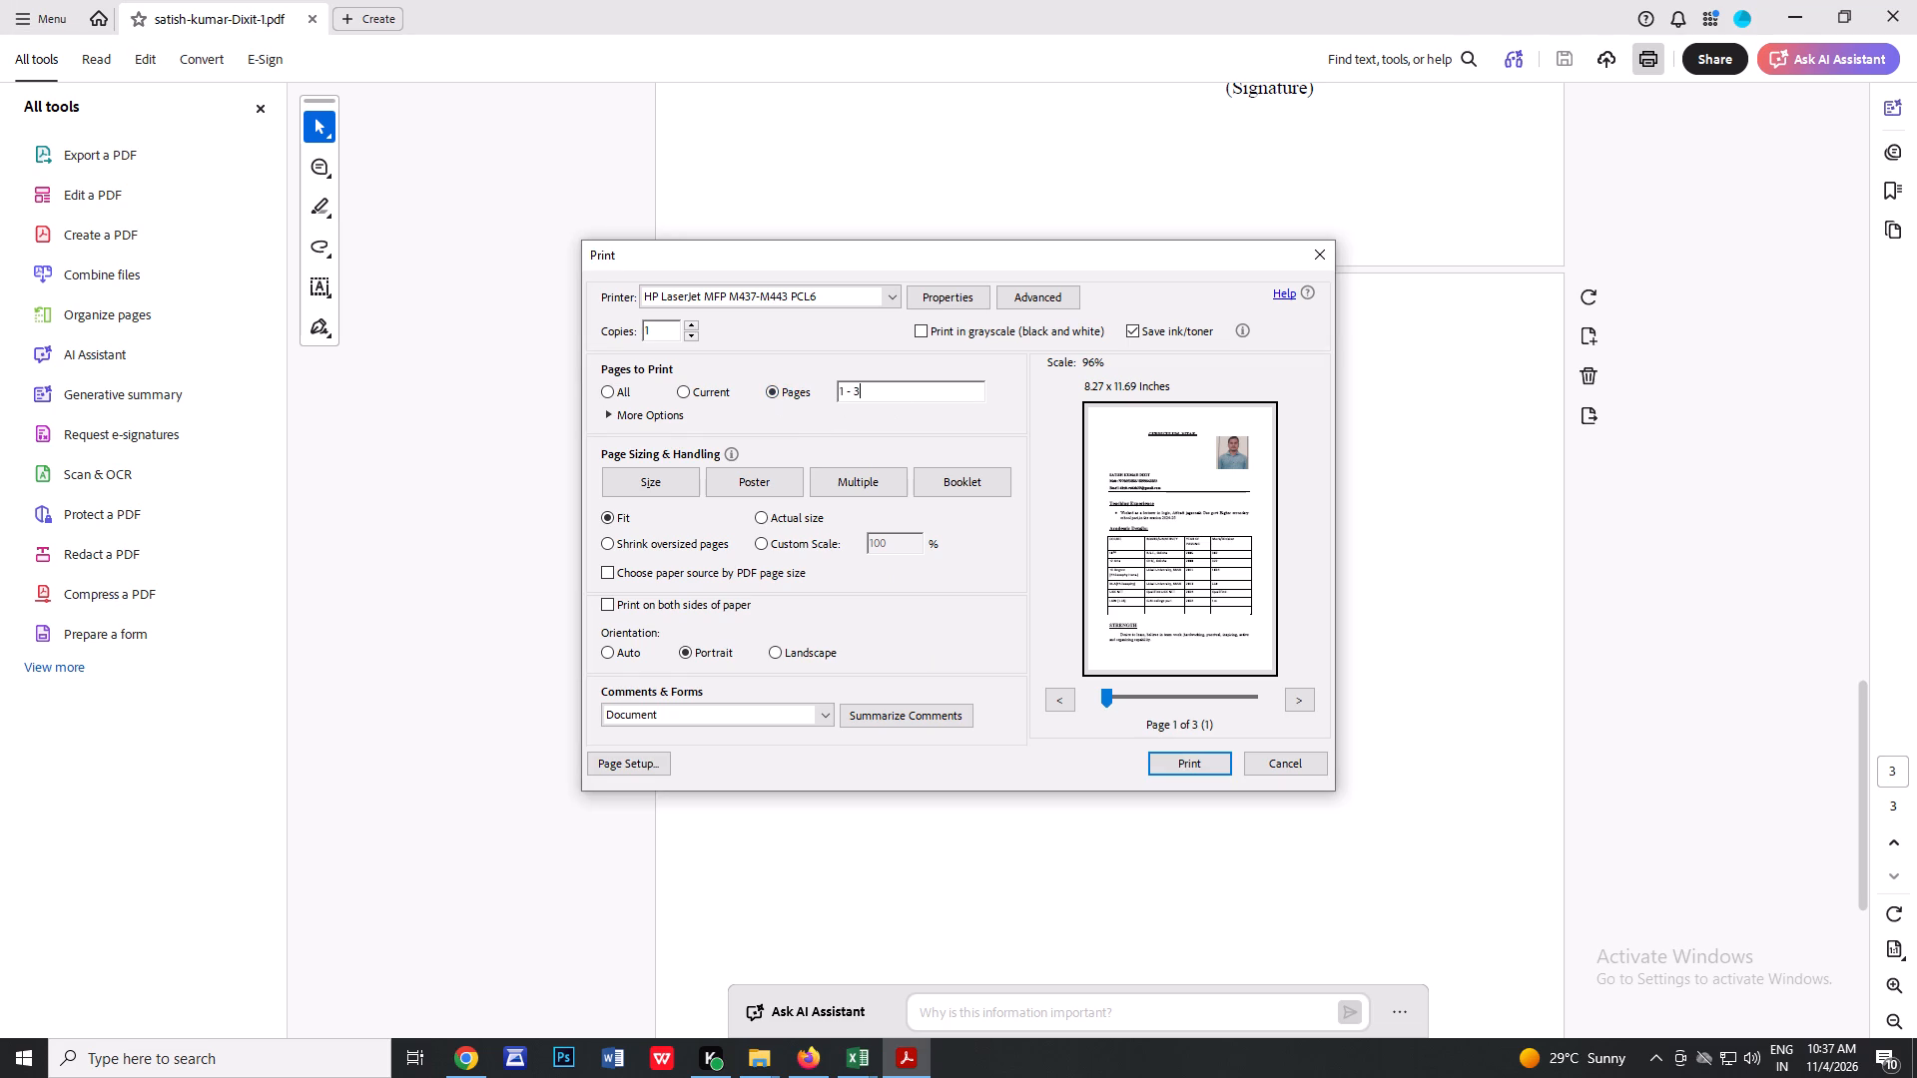
{"action": "key", "text": "BackSpace"}
{"action": "key", "text": "2"}
{"action": "left_click", "coordinate": [1299, 698]}
{"action": "left_click", "coordinate": [924, 332]}
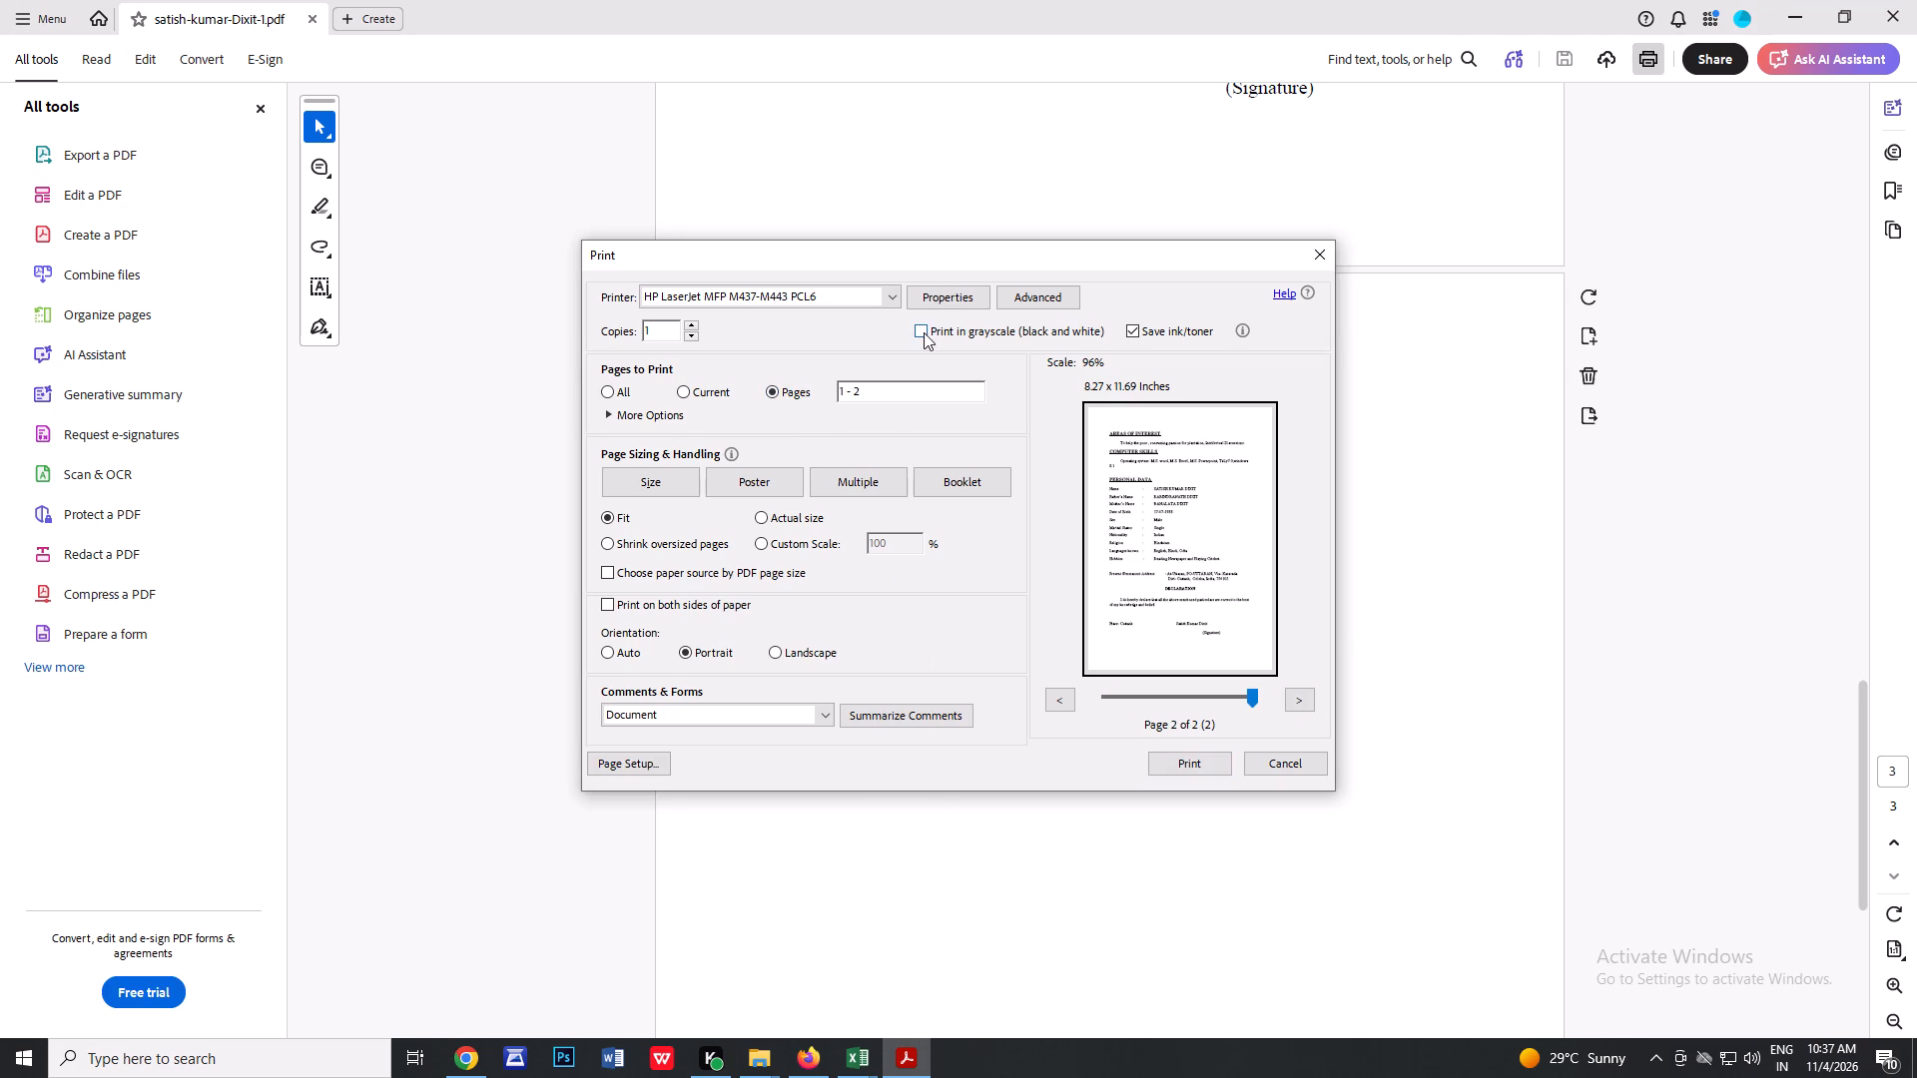
{"action": "left_click", "coordinate": [1166, 761]}
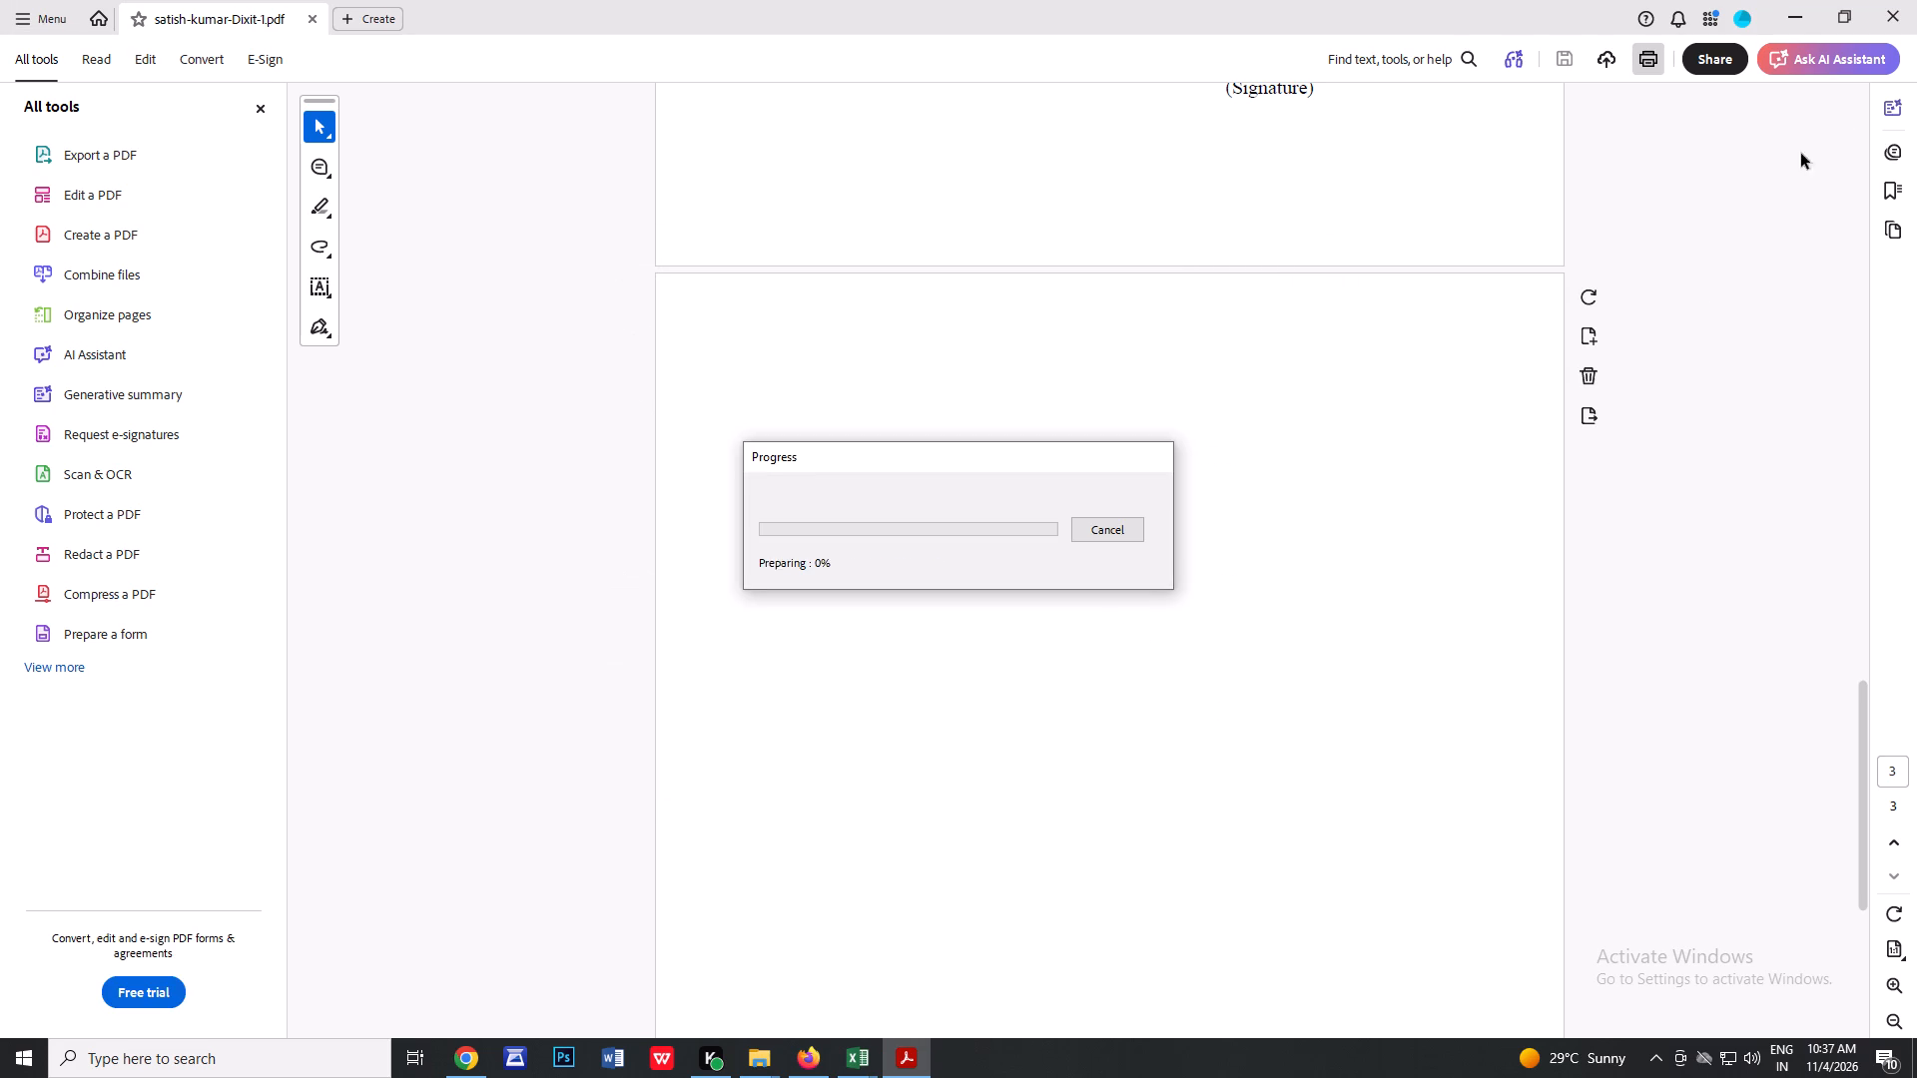
{"action": "left_click", "coordinate": [1891, 11]}
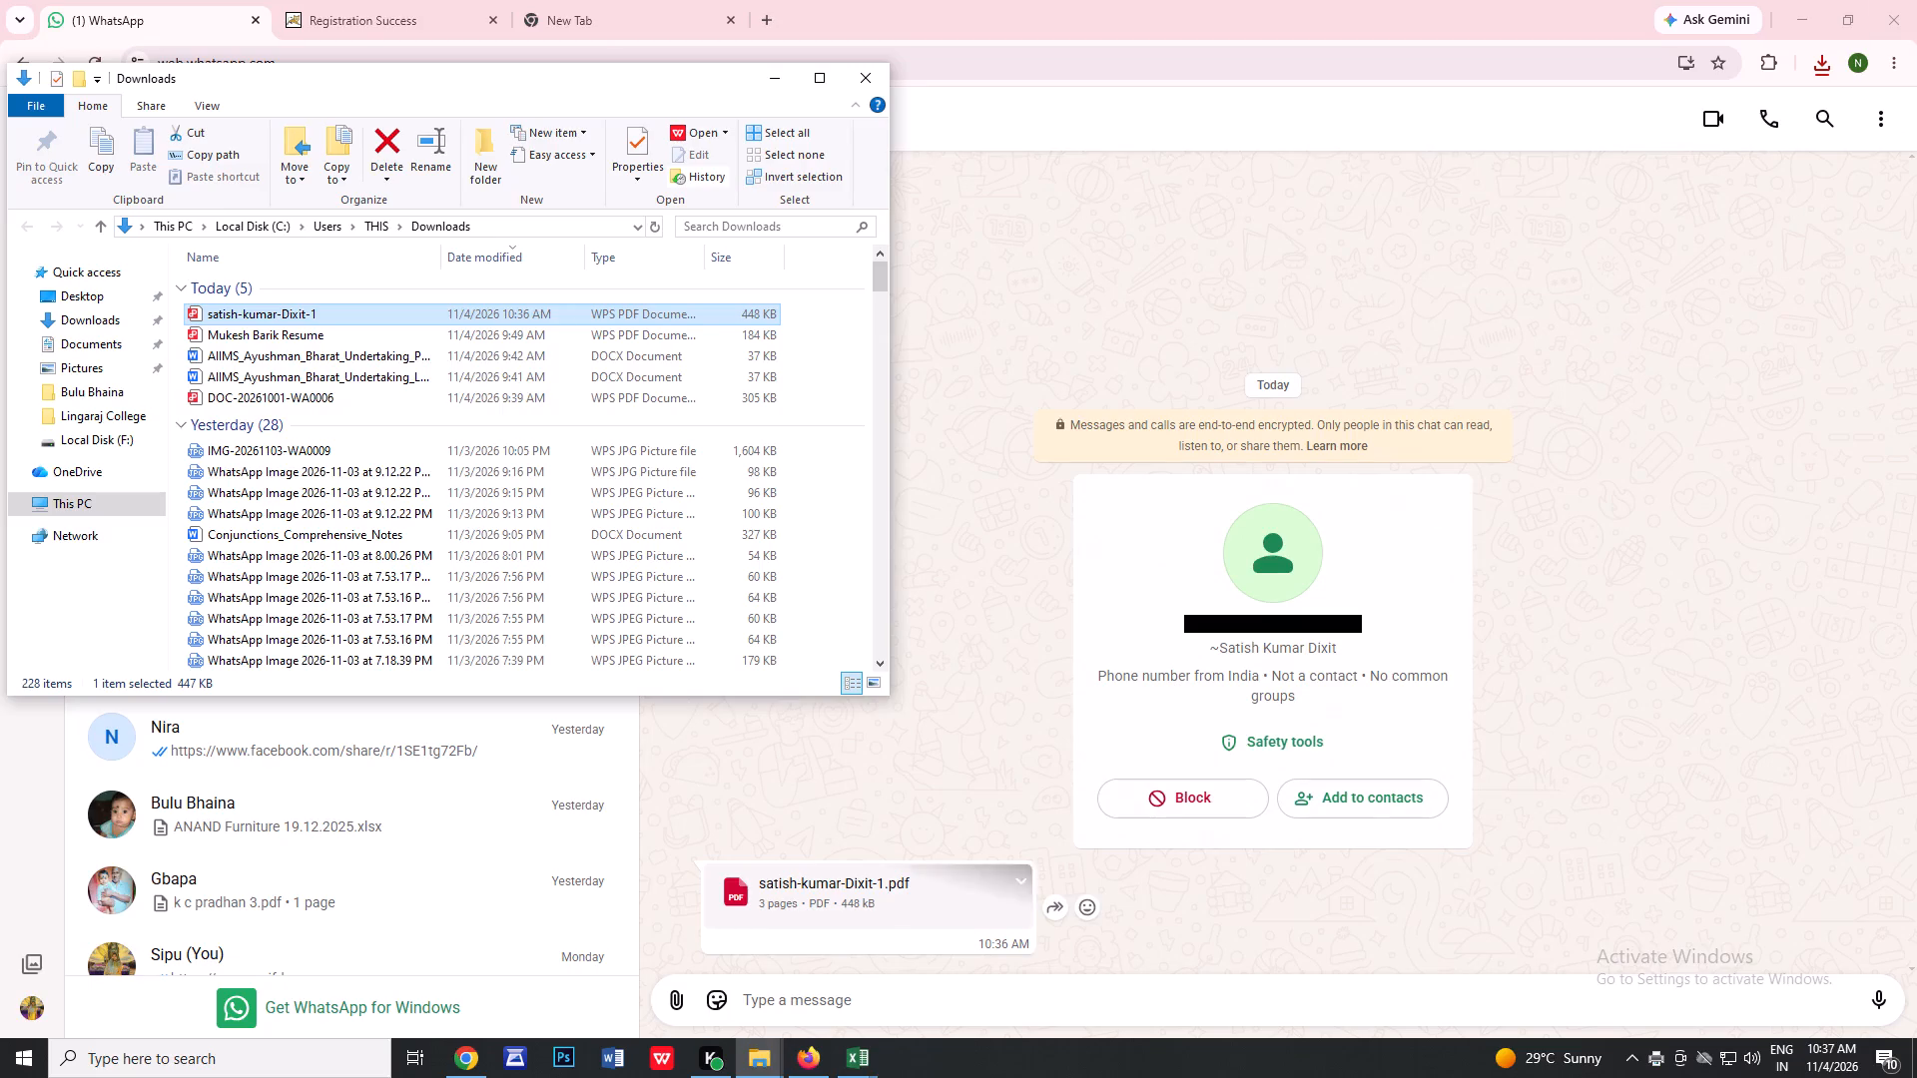